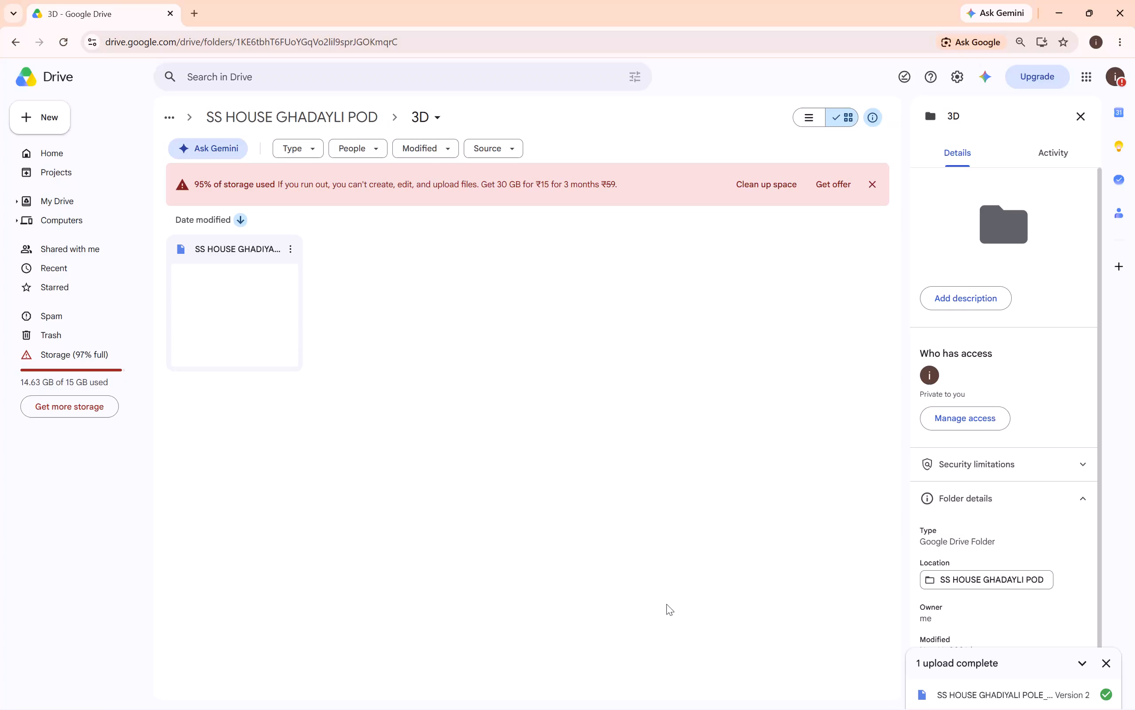
left_click(1118, 14)
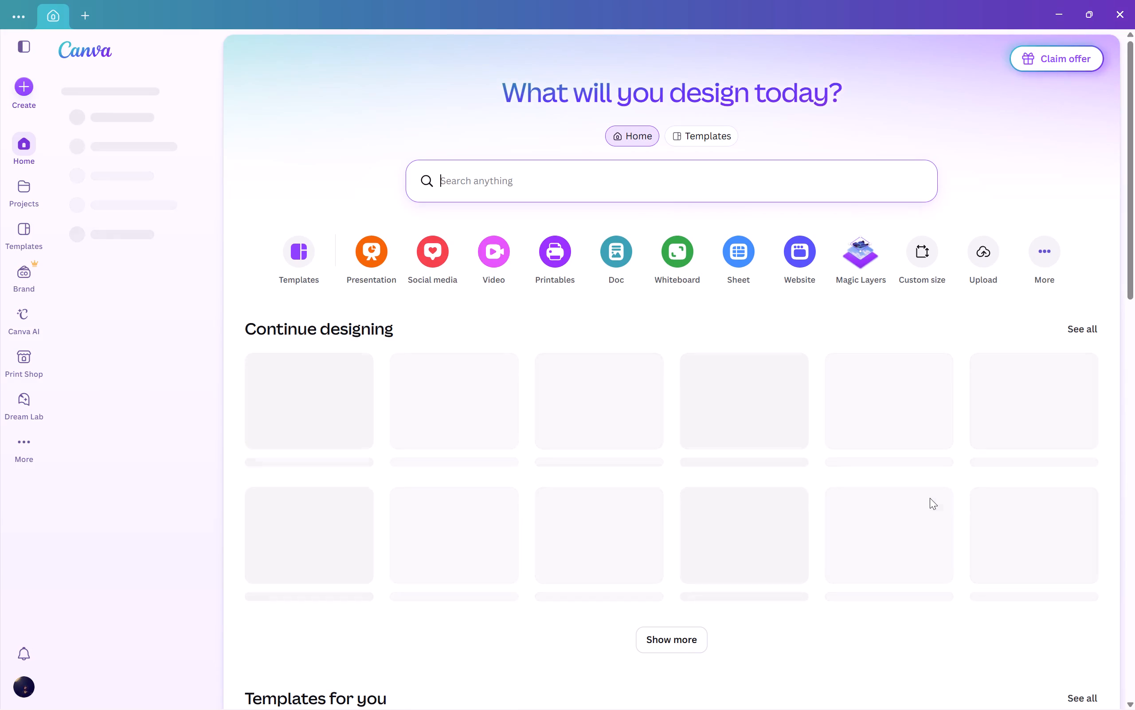
left_click_drag(935, 515, 948, 577)
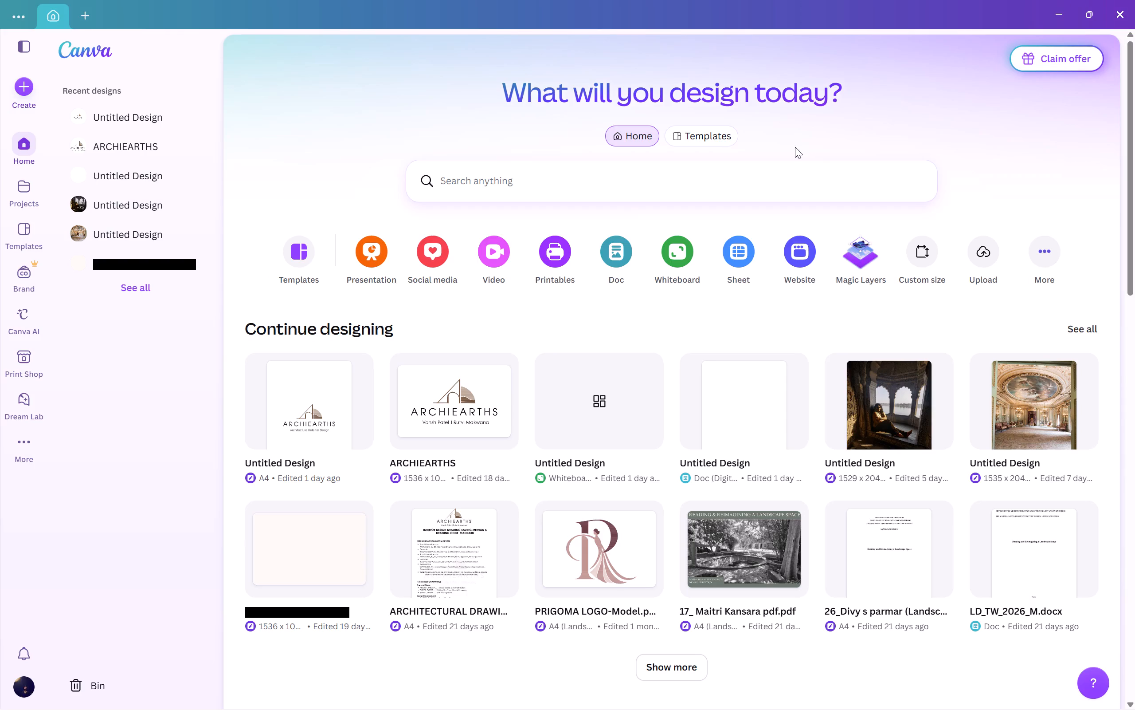
left_click(467, 572)
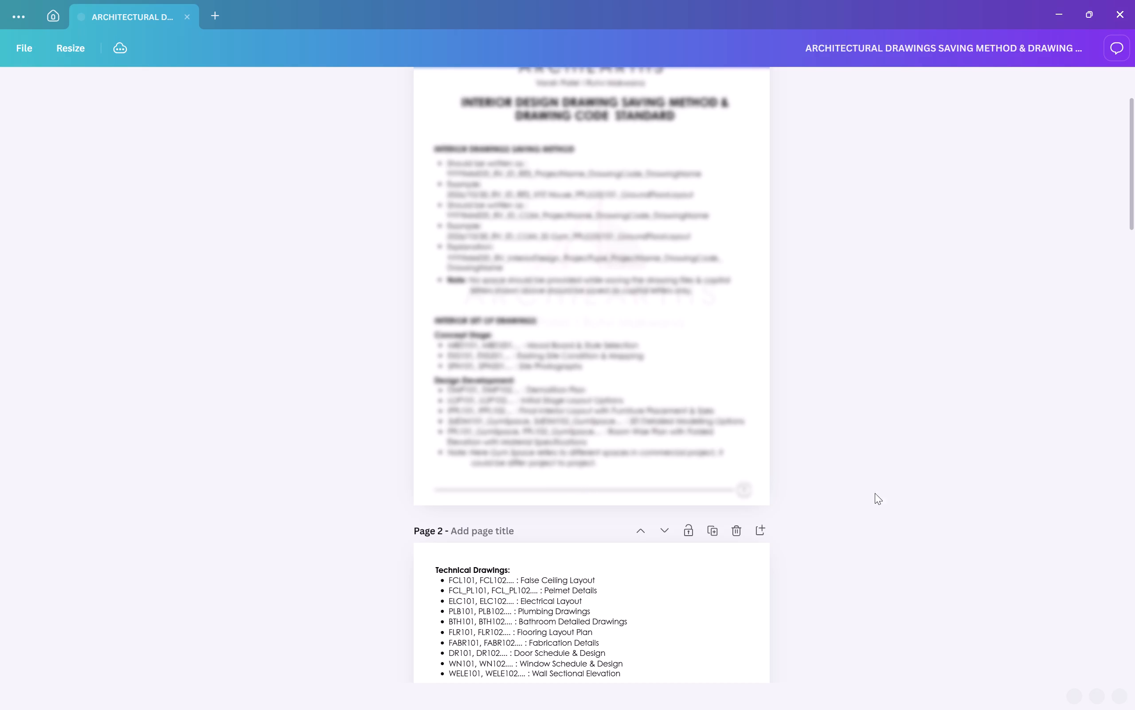
Add a blank page 6 at the end of the document, after page 5.
scroll(805, 507, "down", 17)
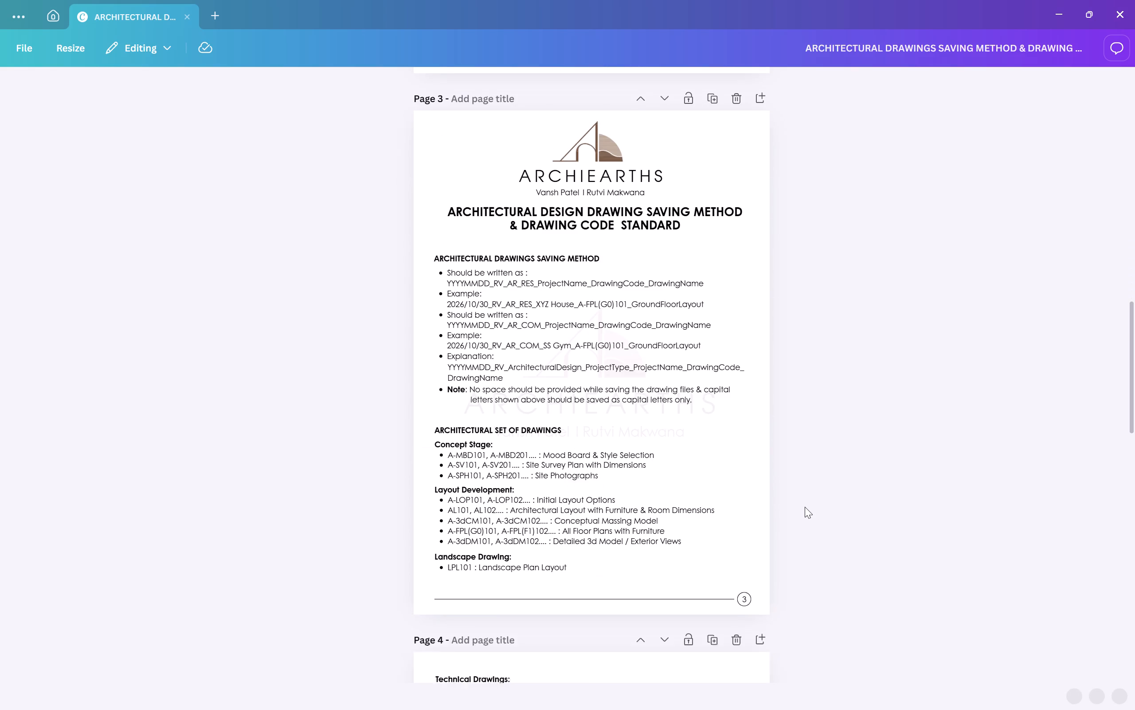
scroll(805, 507, "down", 7)
scroll(805, 507, "down", 15)
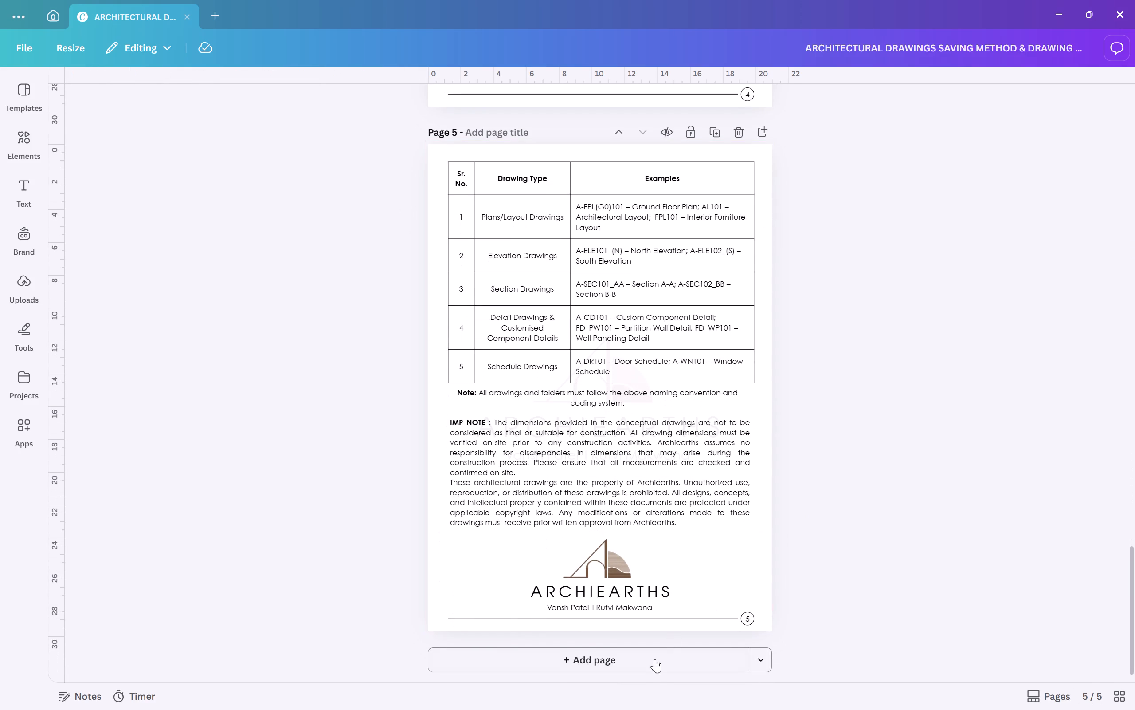
left_click(660, 667)
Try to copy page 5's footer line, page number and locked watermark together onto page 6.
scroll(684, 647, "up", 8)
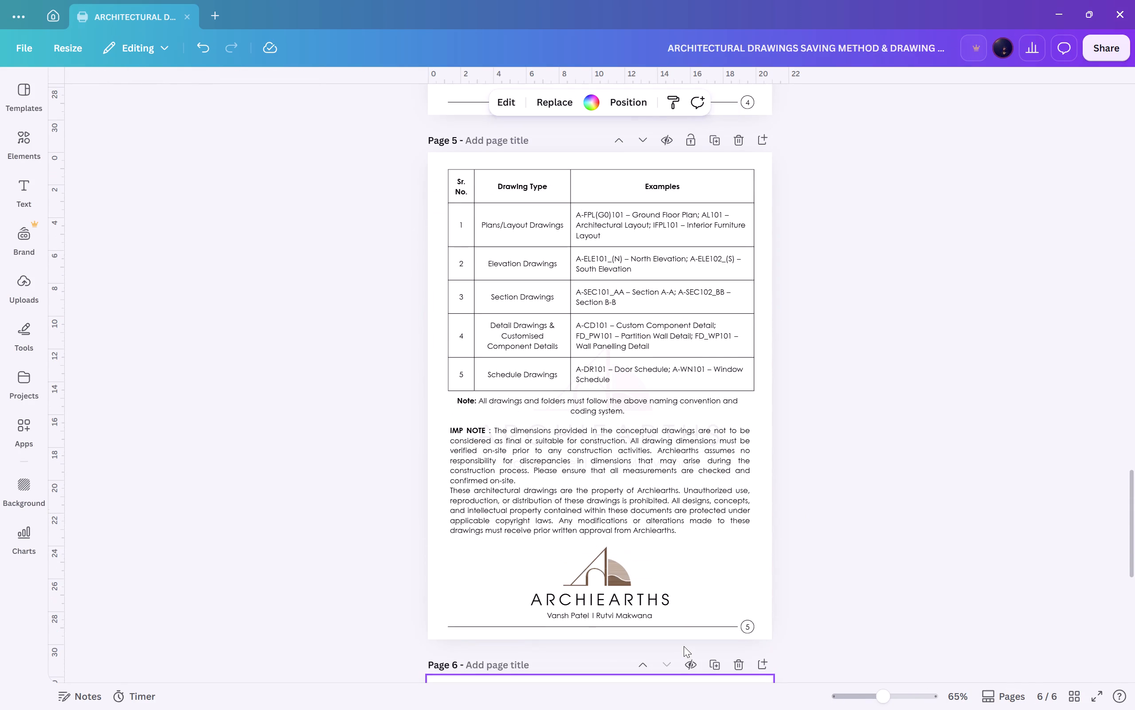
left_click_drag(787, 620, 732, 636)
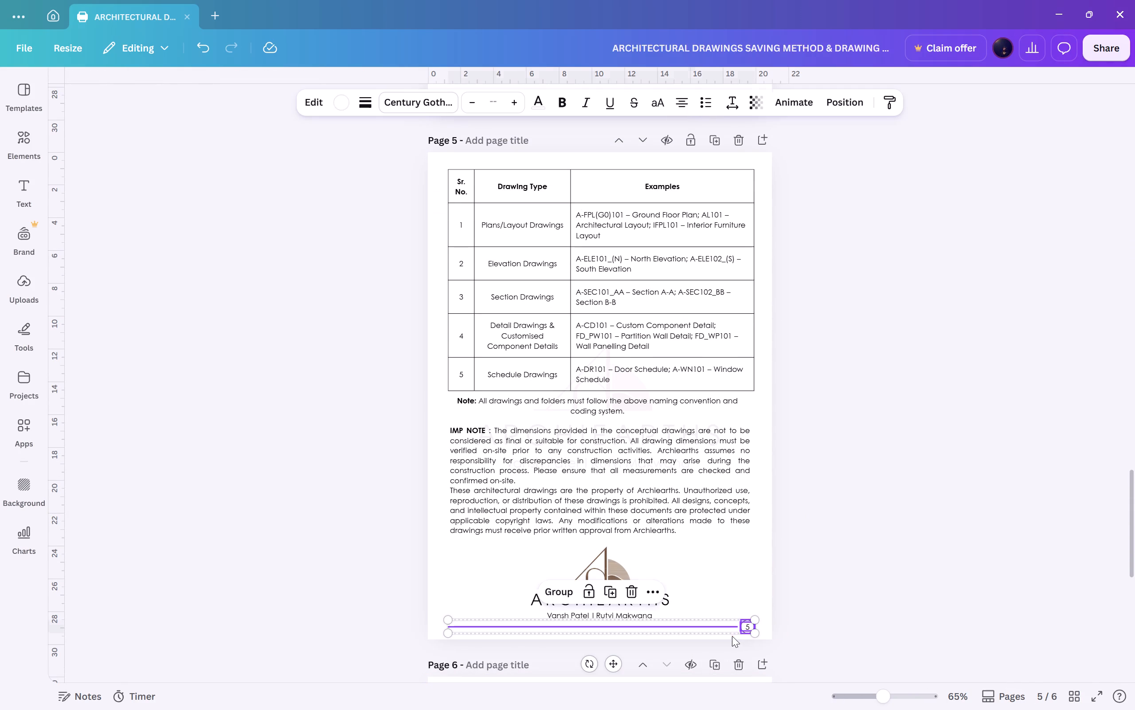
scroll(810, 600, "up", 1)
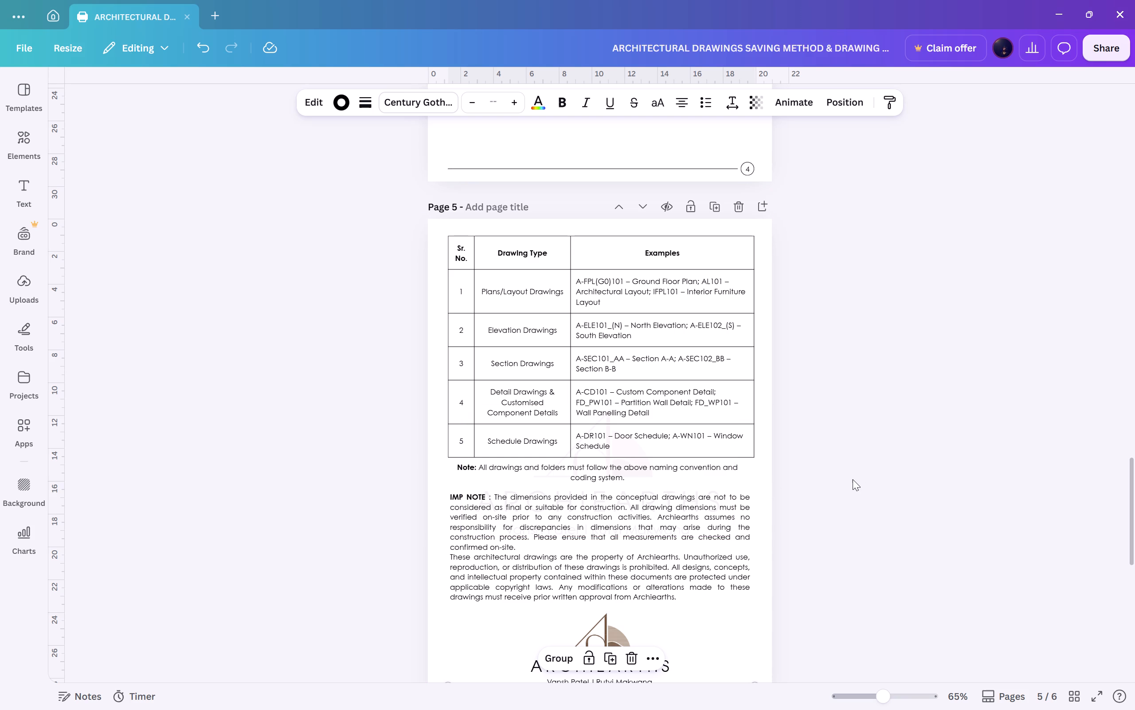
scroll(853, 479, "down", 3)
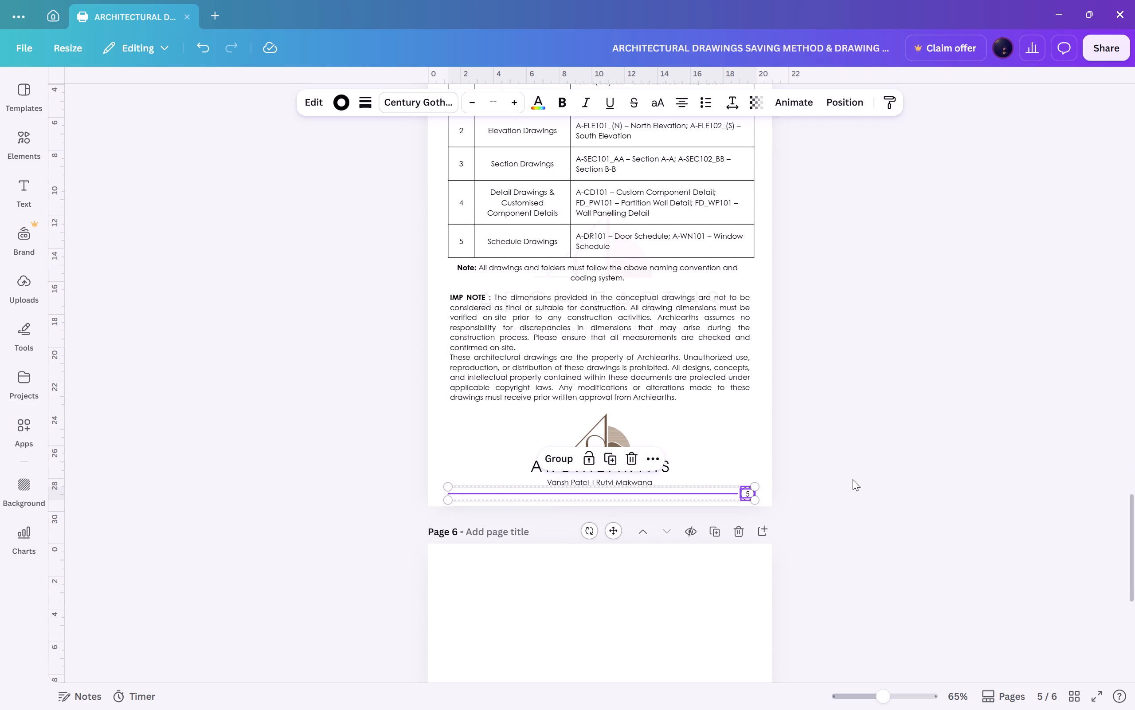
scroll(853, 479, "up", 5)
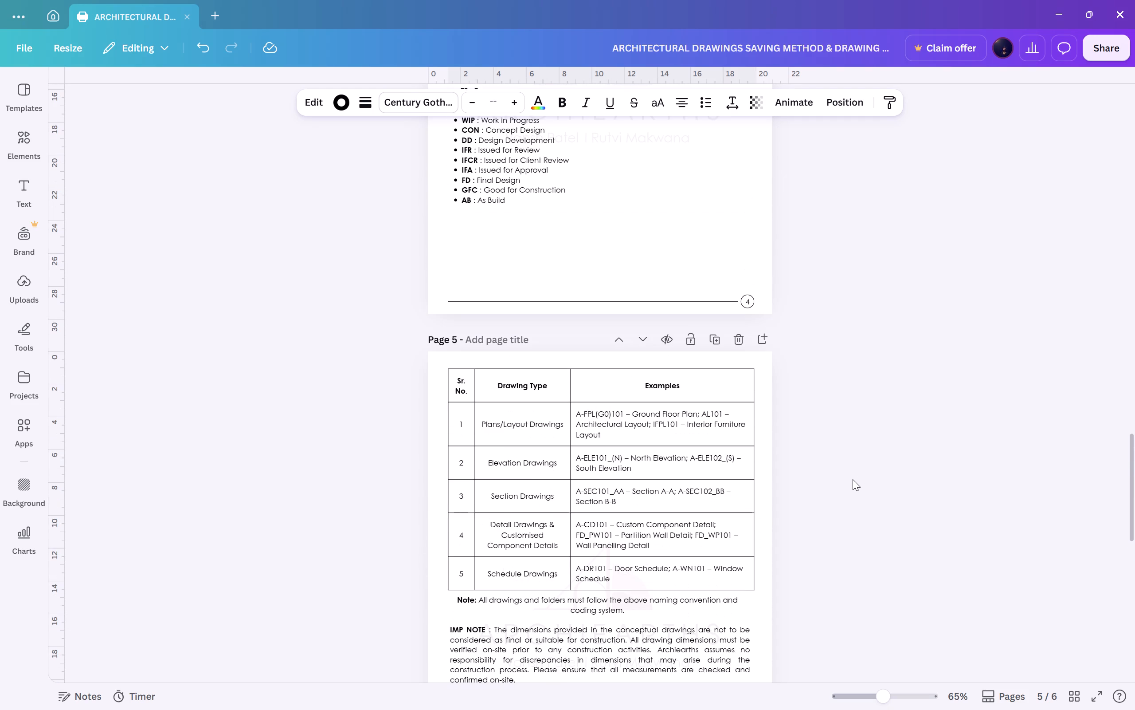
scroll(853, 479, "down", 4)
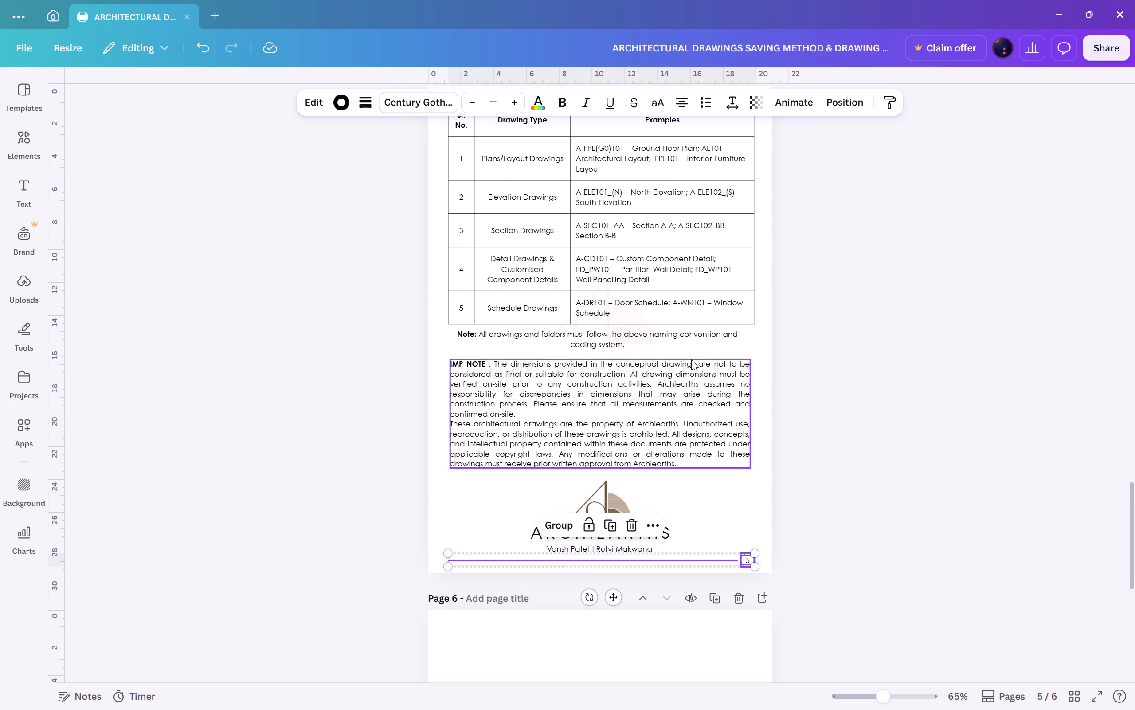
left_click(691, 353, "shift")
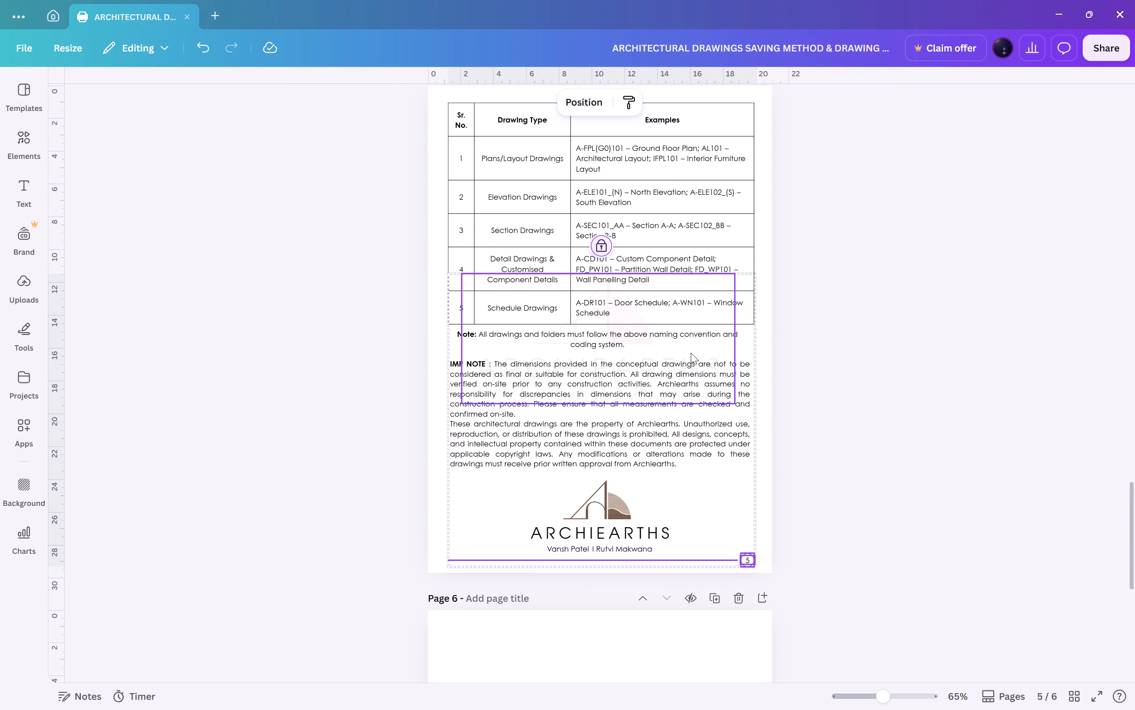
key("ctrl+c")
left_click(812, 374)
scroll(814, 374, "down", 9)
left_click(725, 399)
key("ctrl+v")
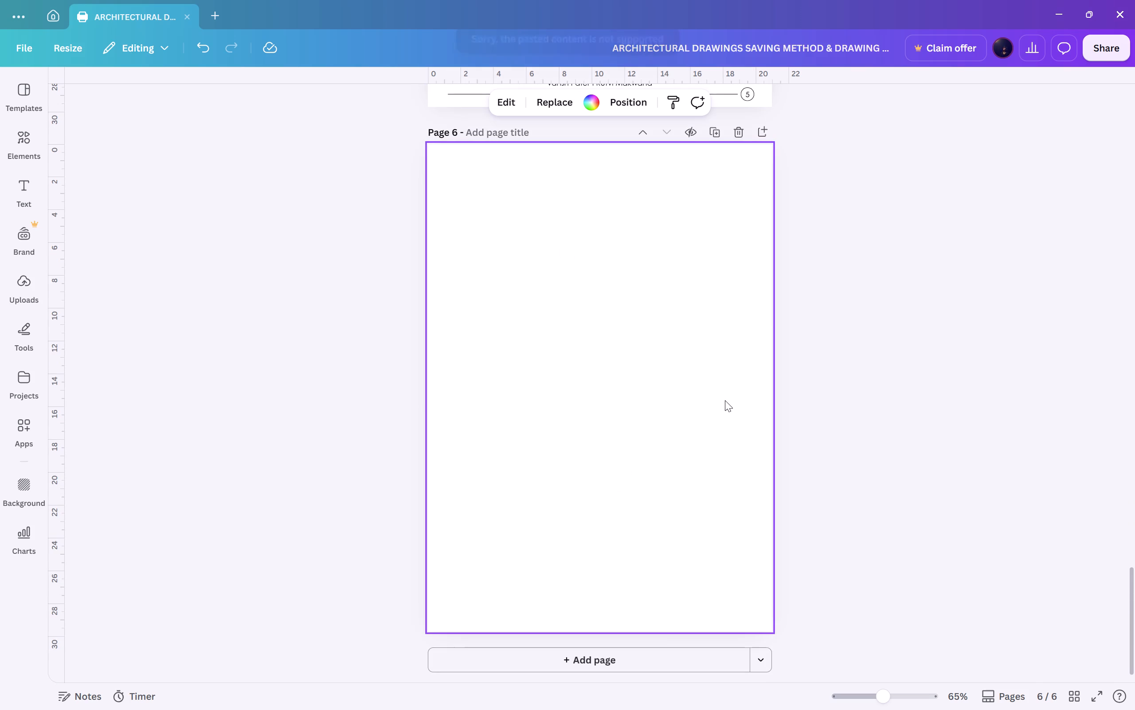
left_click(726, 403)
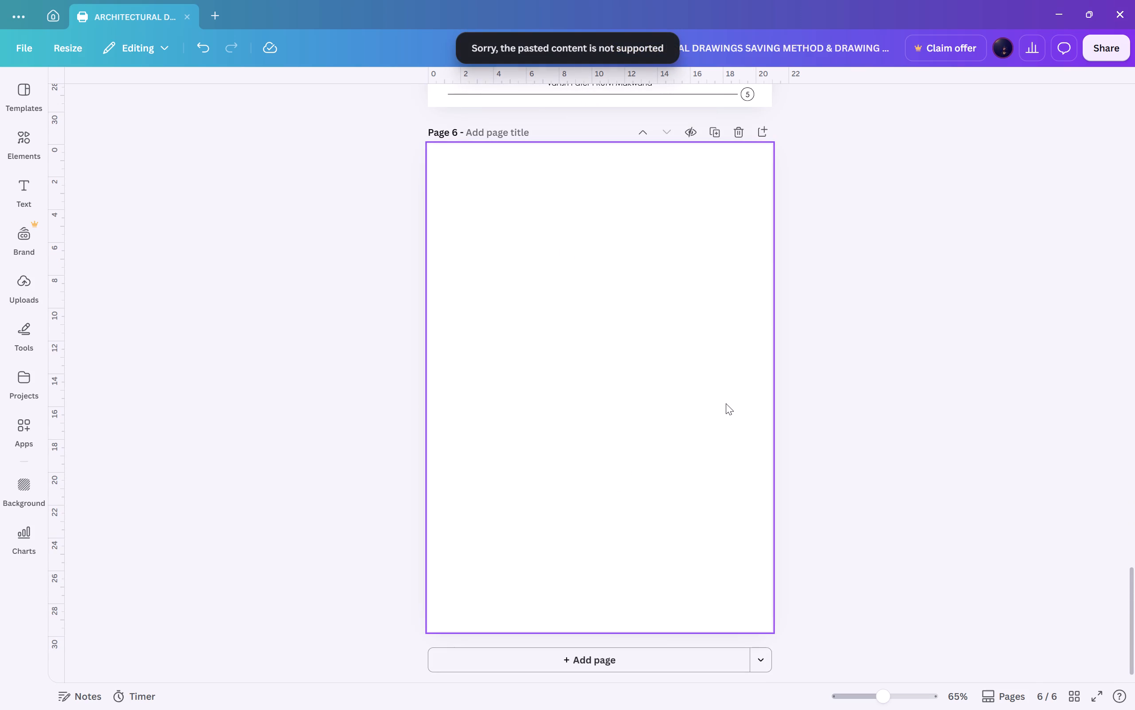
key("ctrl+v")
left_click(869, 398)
Copy only the footer line and circled page number from page 5 onto page 6.
scroll(869, 398, "up", 4)
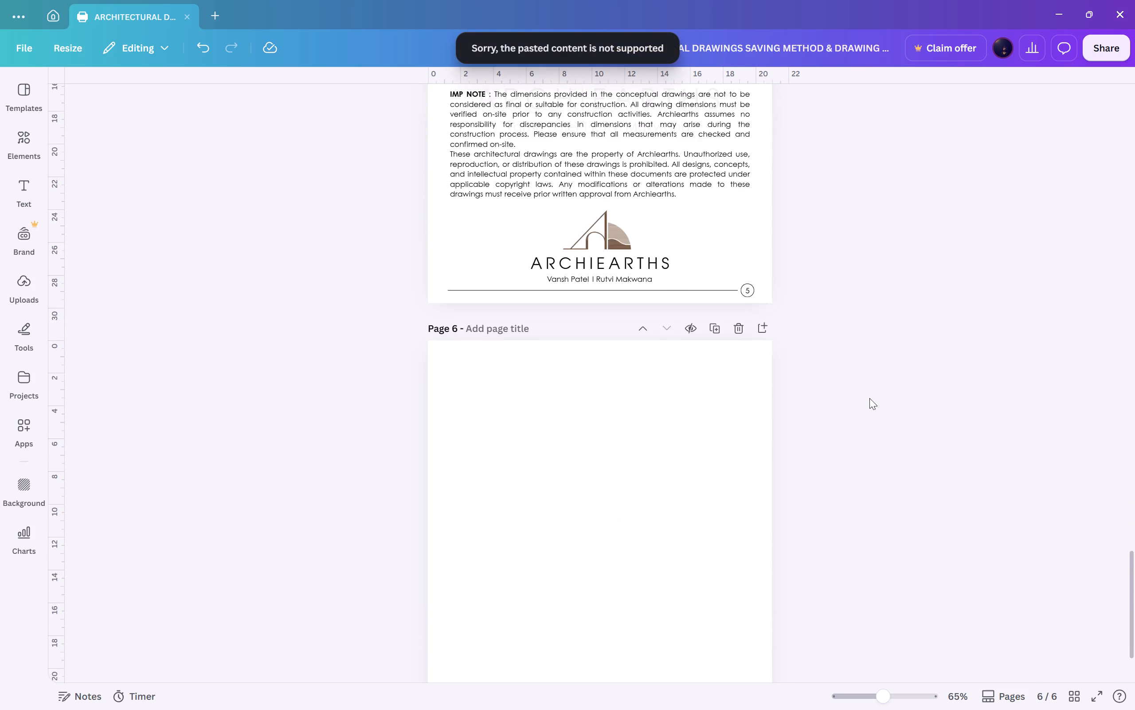
scroll(869, 398, "up", 2)
left_click_drag(831, 458, 730, 500)
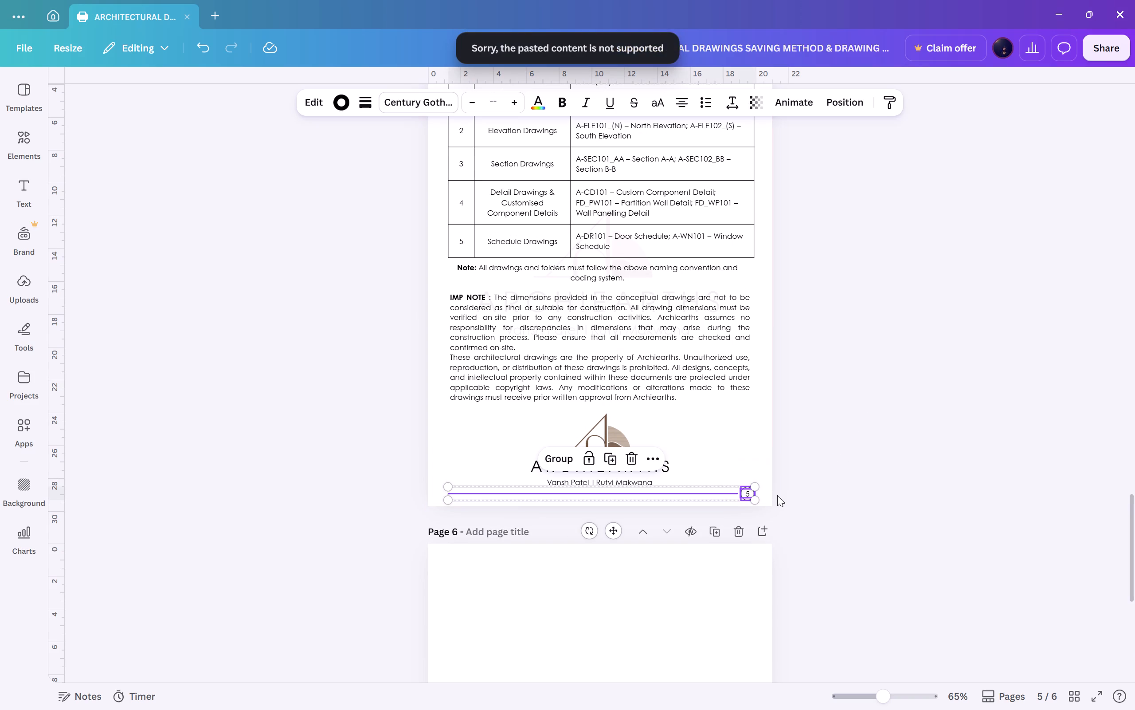
key("ctrl+c")
left_click(806, 478)
scroll(806, 478, "down", 9)
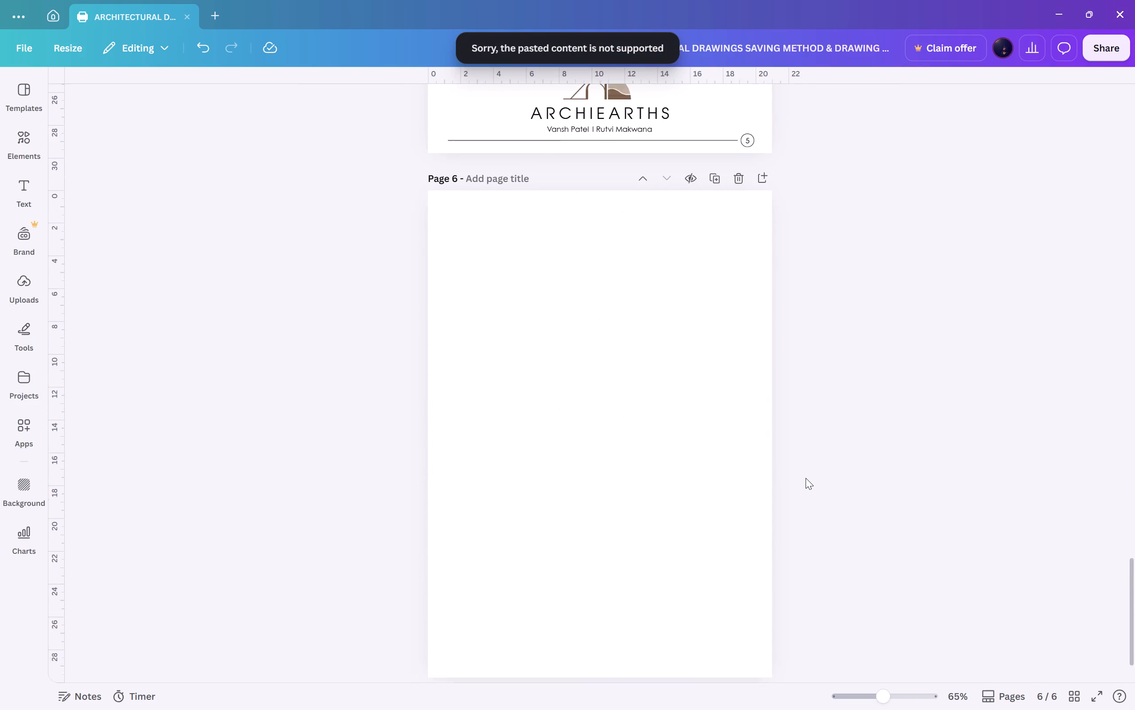
left_click(701, 475)
key("ctrl+v")
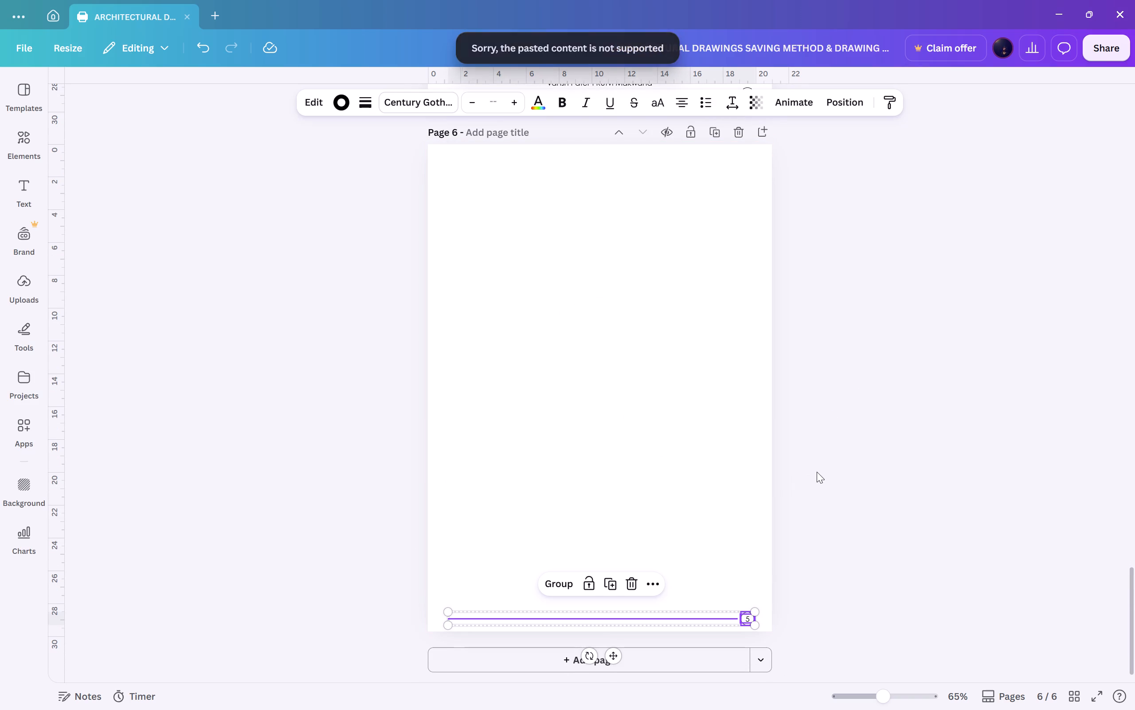
left_click(817, 472)
Unlock the faint ARCHIEARTHS watermark on page 5 and copy it onto page 6.
scroll(817, 472, "up", 7)
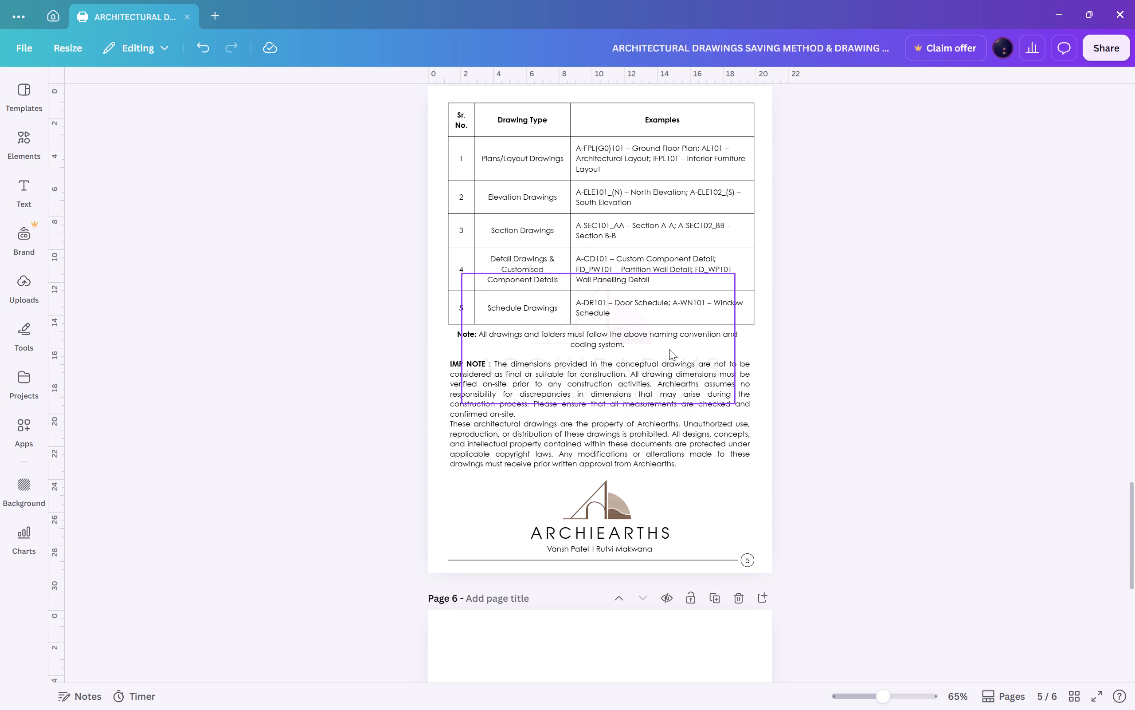
left_click(669, 349)
key("ctrl+c")
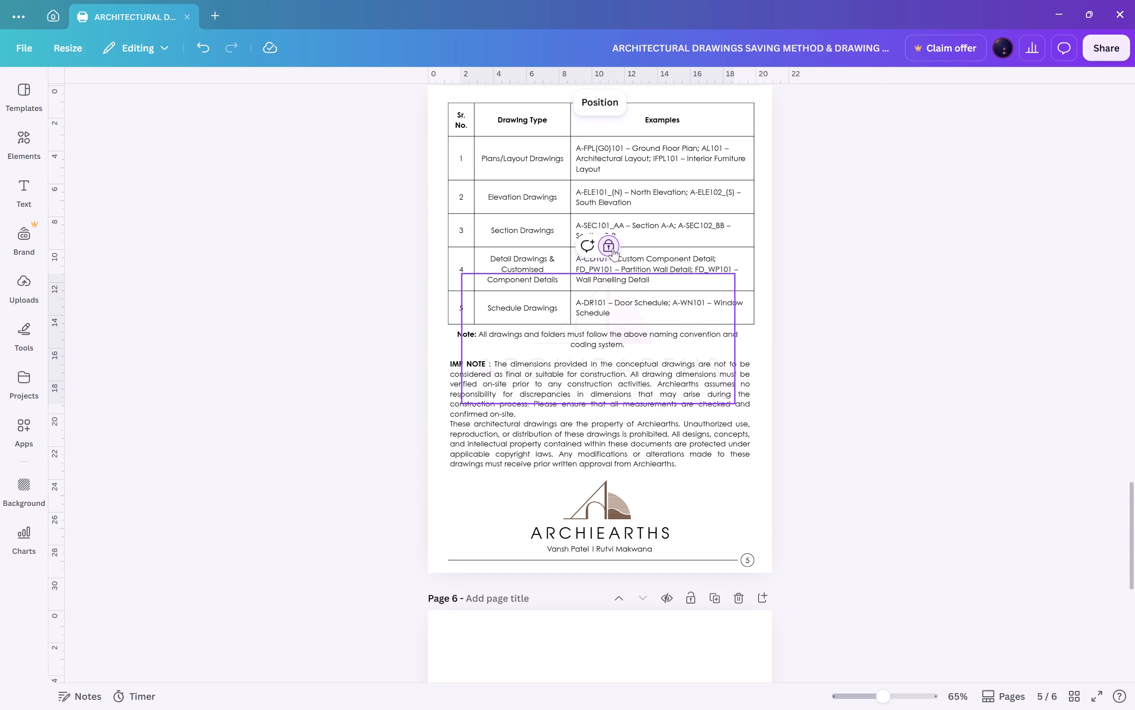
left_click(613, 247)
key("ctrl+c")
left_click(798, 393)
scroll(798, 393, "down", 7)
left_click(669, 410)
key("ctrl+v")
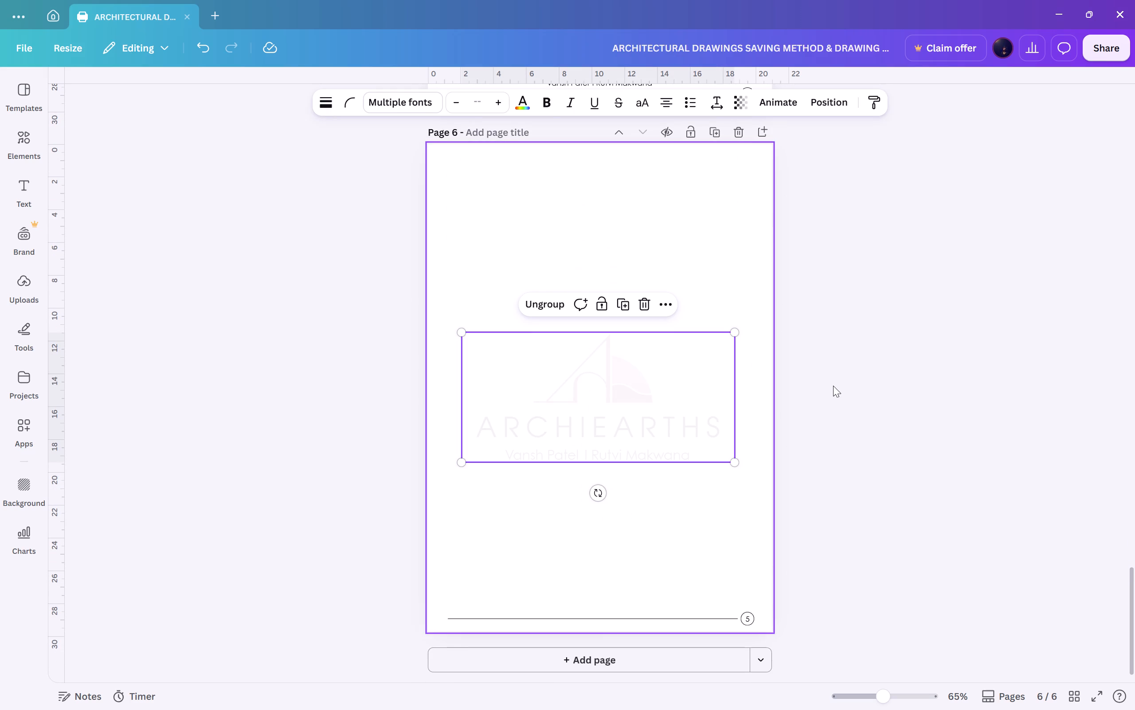
left_click(833, 386)
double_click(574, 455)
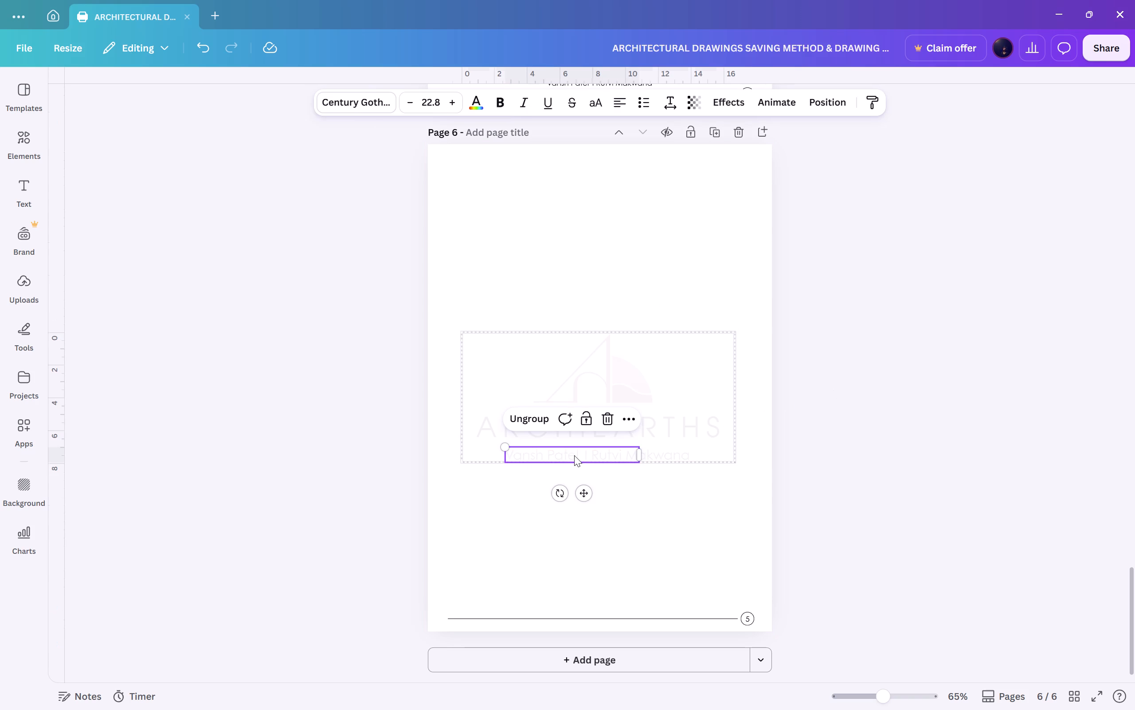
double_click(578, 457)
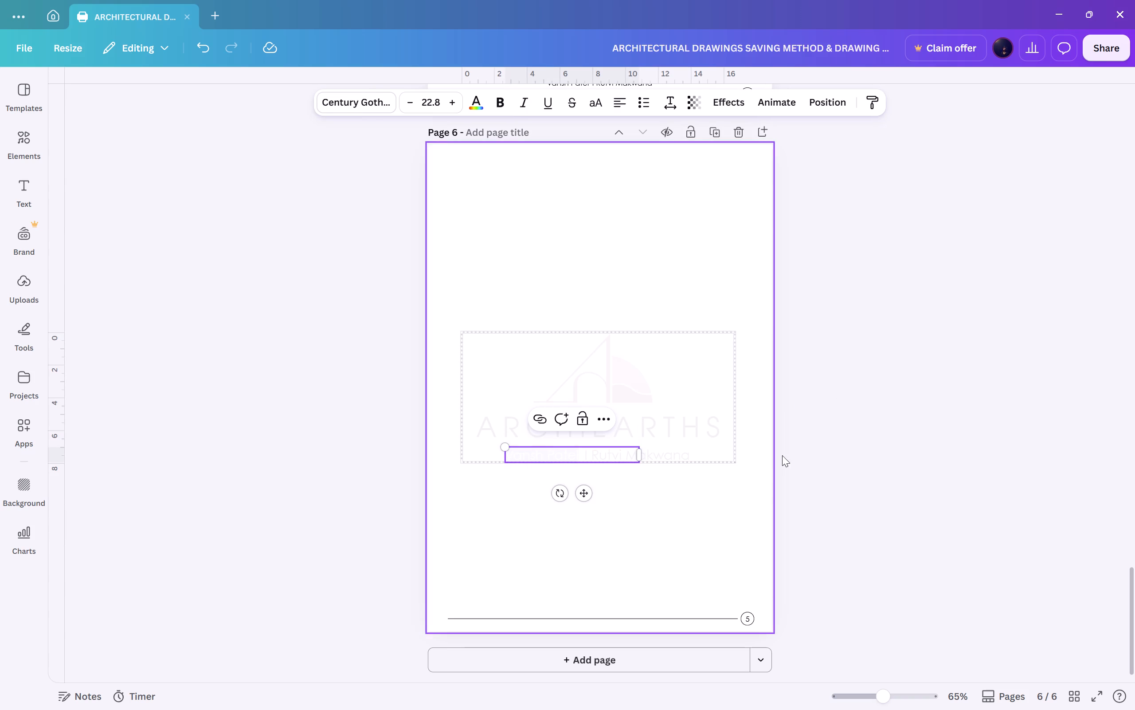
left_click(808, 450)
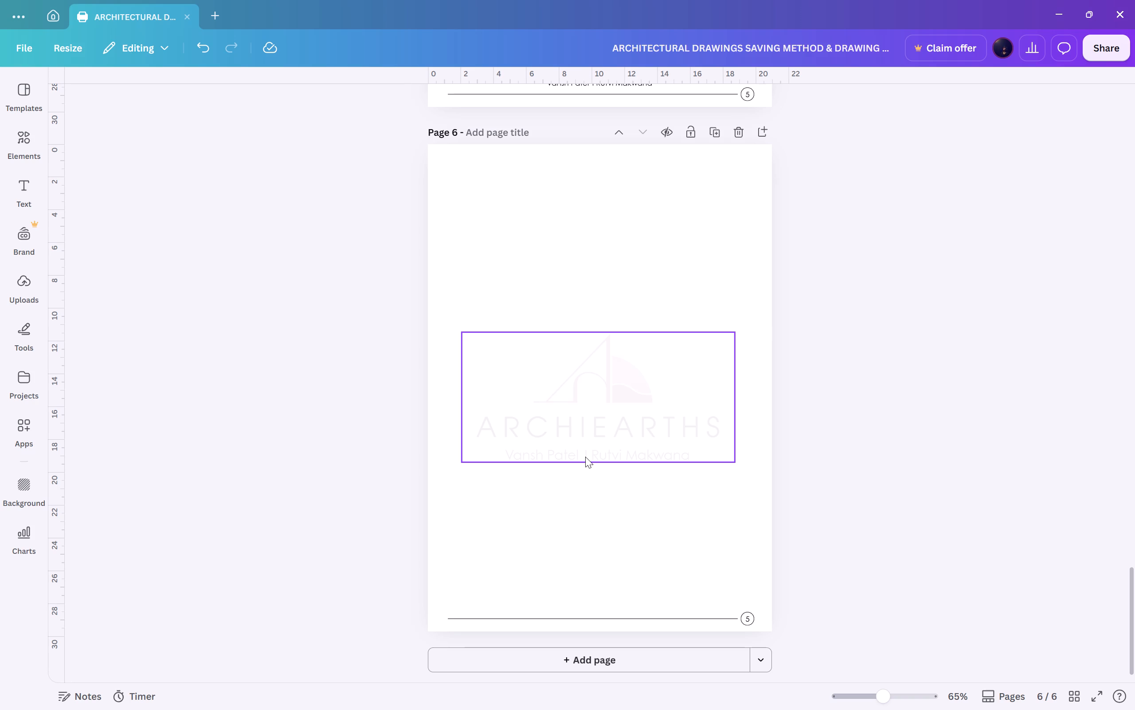
Delete the two partner-name texts beneath ARCHIEARTHS from the watermark group on page 6.
scroll(756, 479, "up", 3)
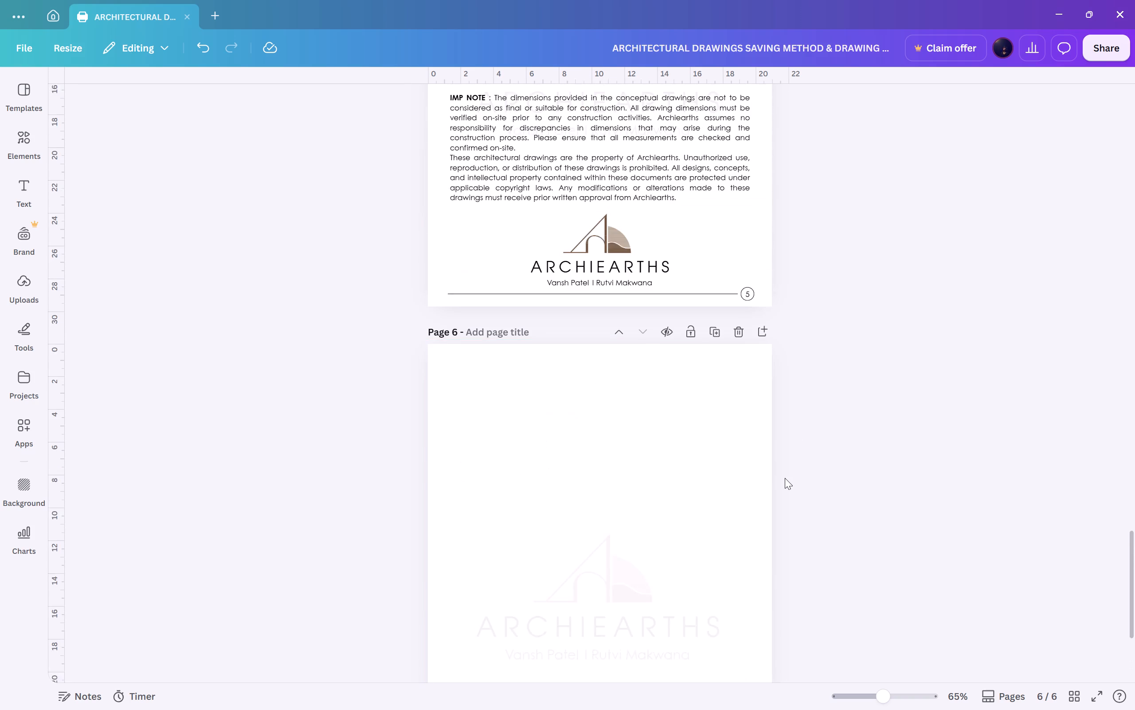
scroll(787, 478, "up", 6)
scroll(787, 478, "down", 8)
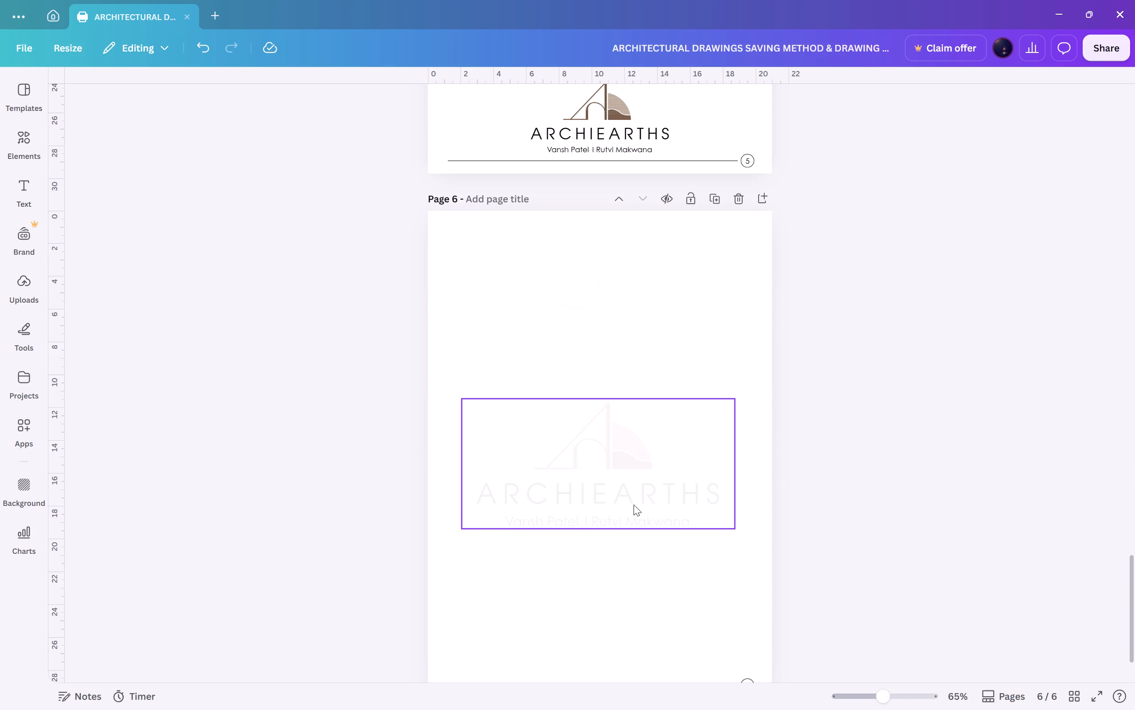
left_click(579, 519)
left_click(586, 523)
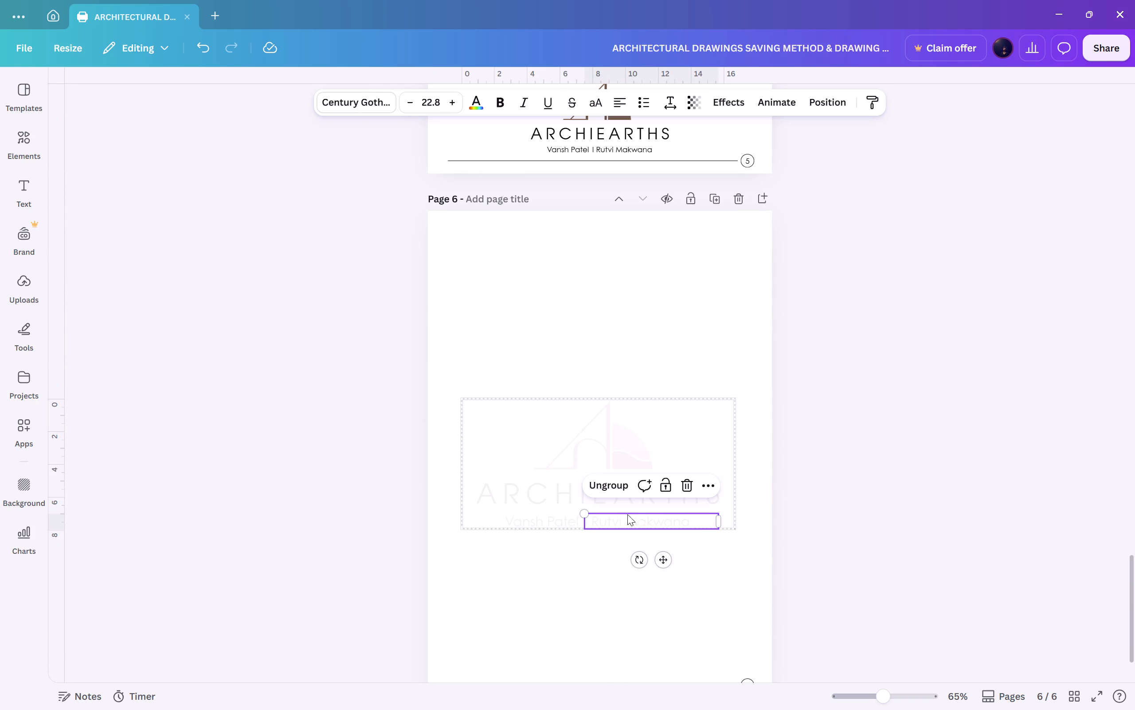
left_click(685, 485)
left_click(533, 524)
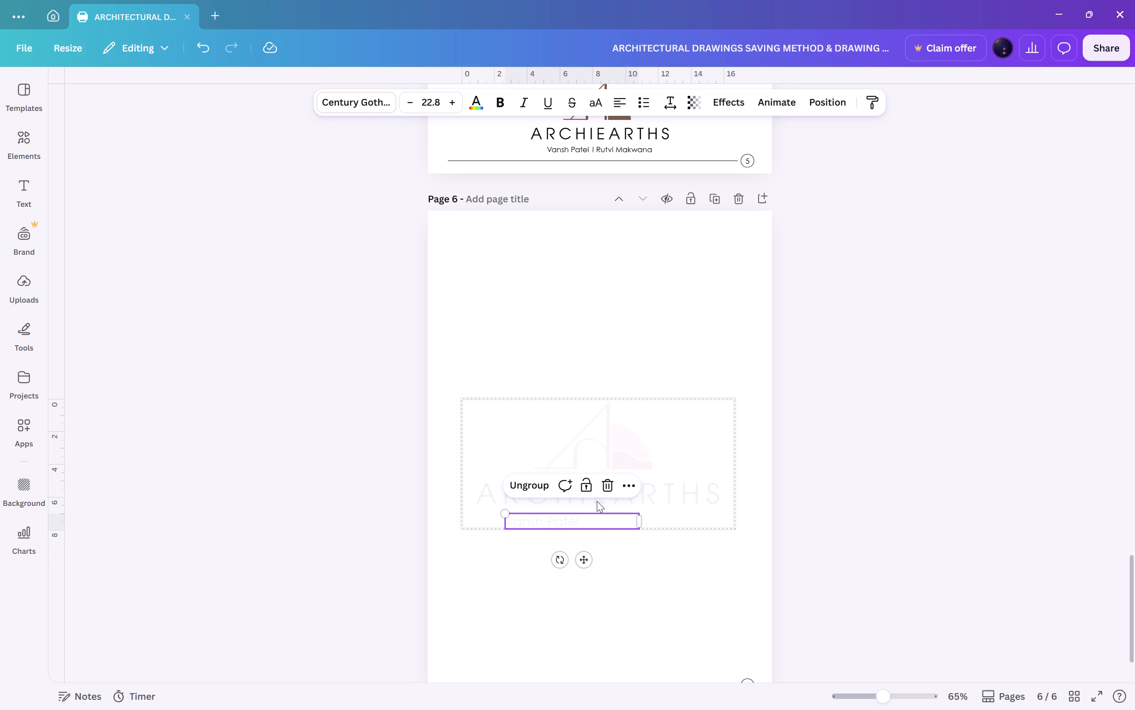
left_click(609, 486)
left_click(778, 477)
Lock the ARCHIEARTHS watermark group on page 6.
scroll(782, 473, "down", 4)
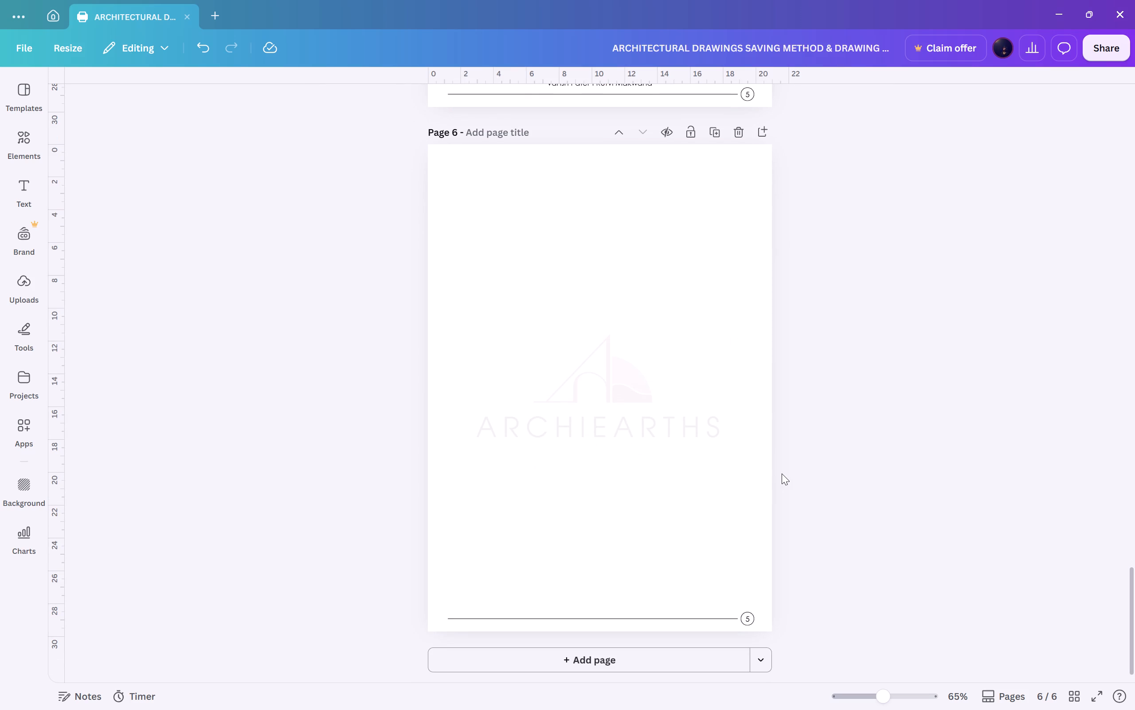
left_click(660, 422)
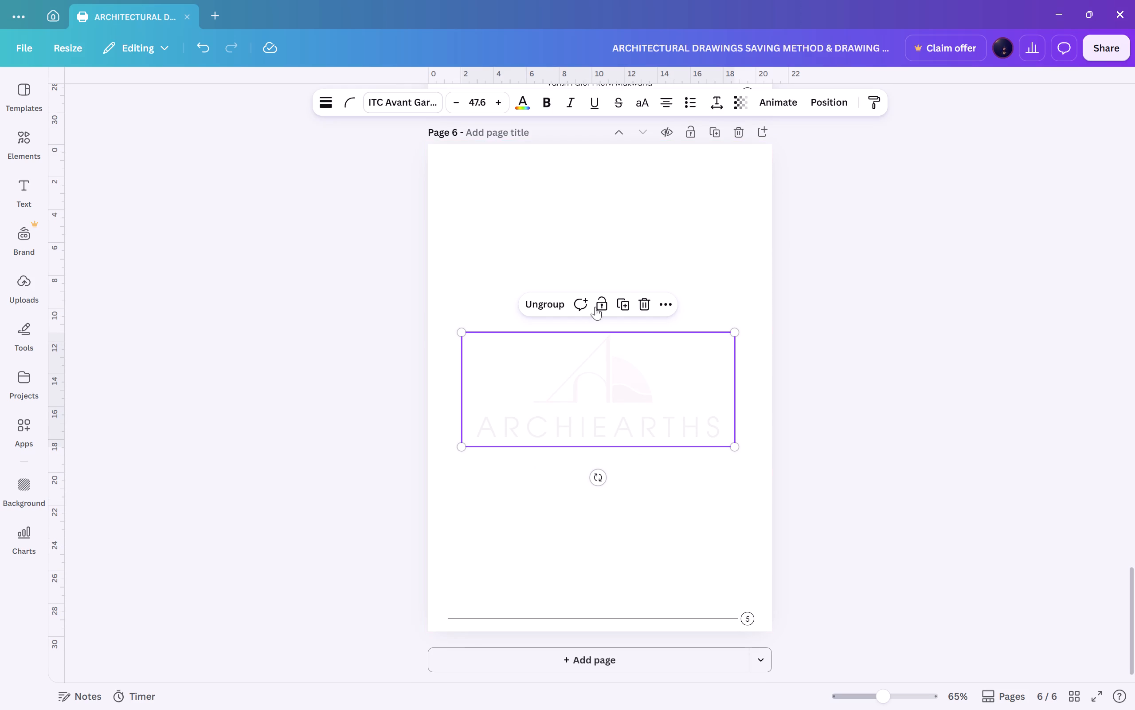
left_click(610, 303)
left_click(877, 359)
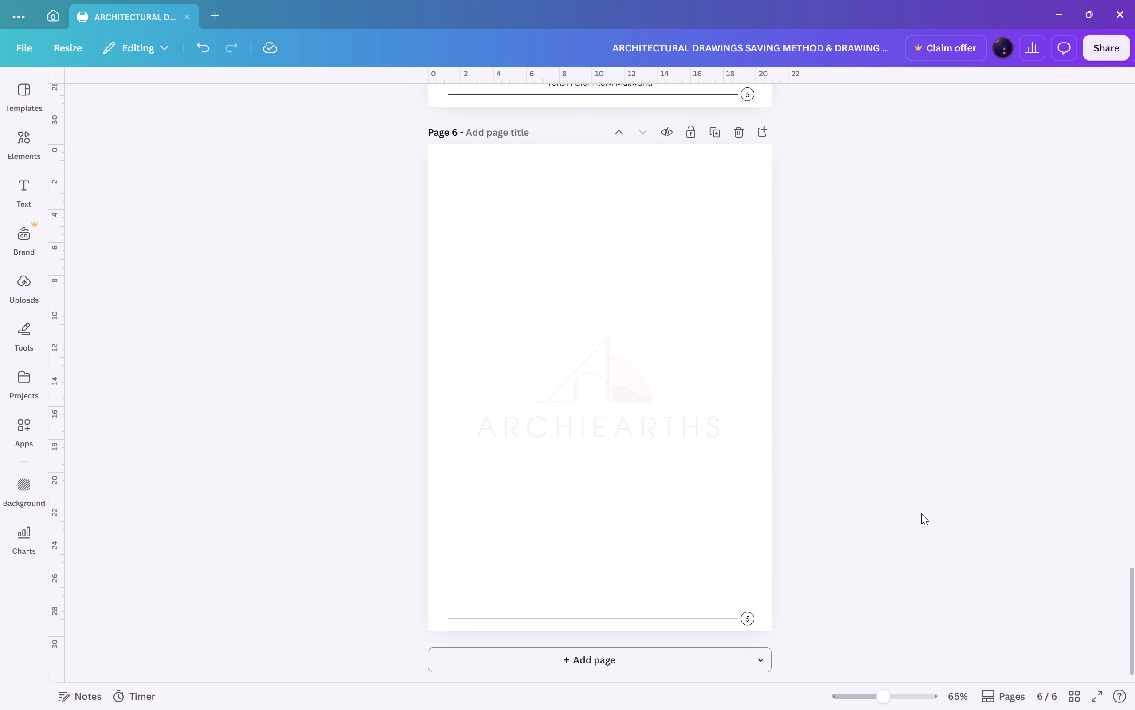
Change the circled page number in page 6's footer to 1.
left_click(748, 621)
left_click(748, 621)
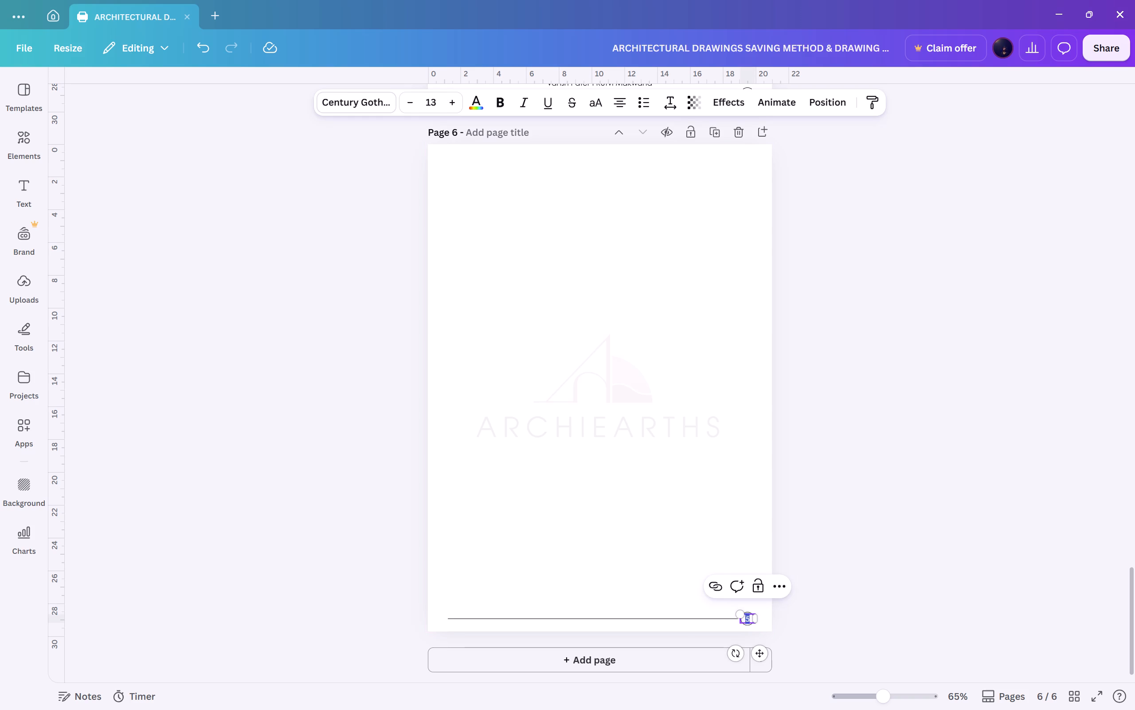
key("BackSpace")
key("1")
left_click(797, 611)
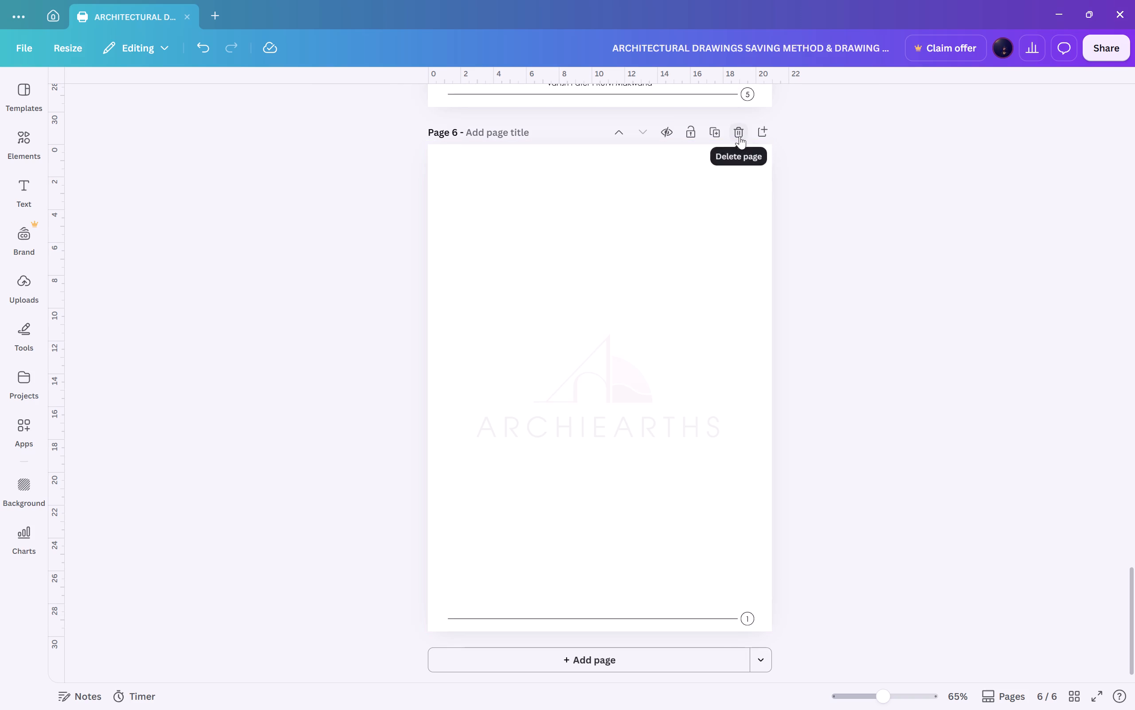
Duplicate page 6 with its footer and watermark five times, giving the document 11 pages.
left_click(713, 134)
left_click(716, 138)
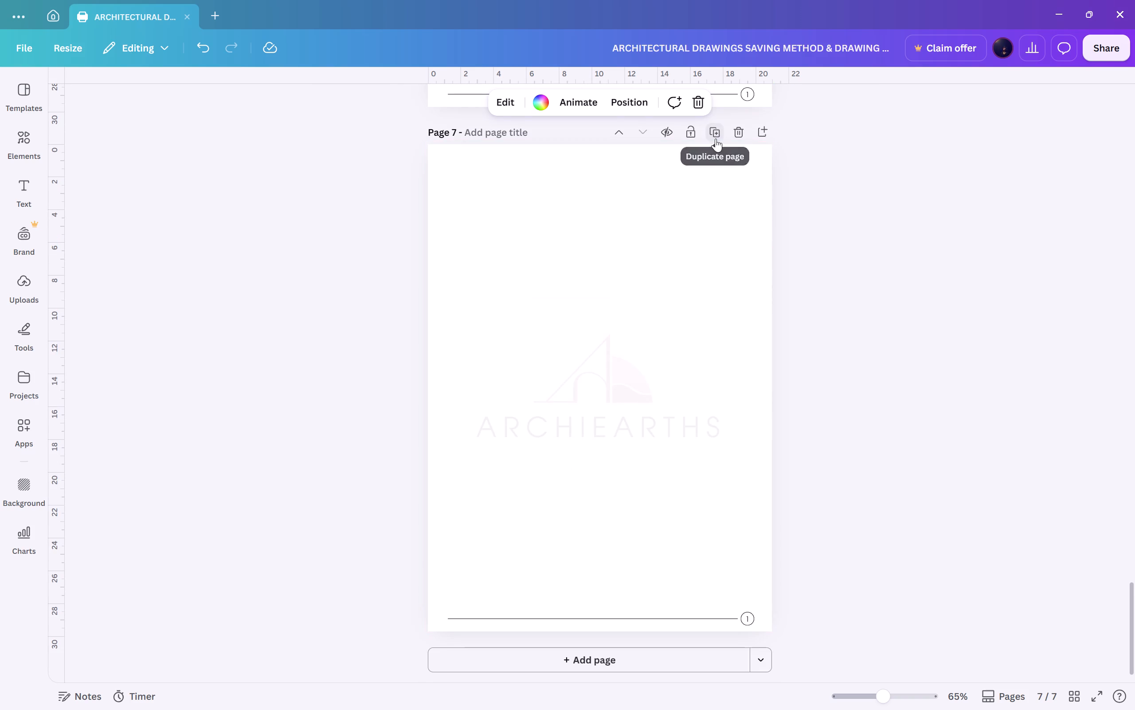
left_click(716, 137)
left_click(716, 137)
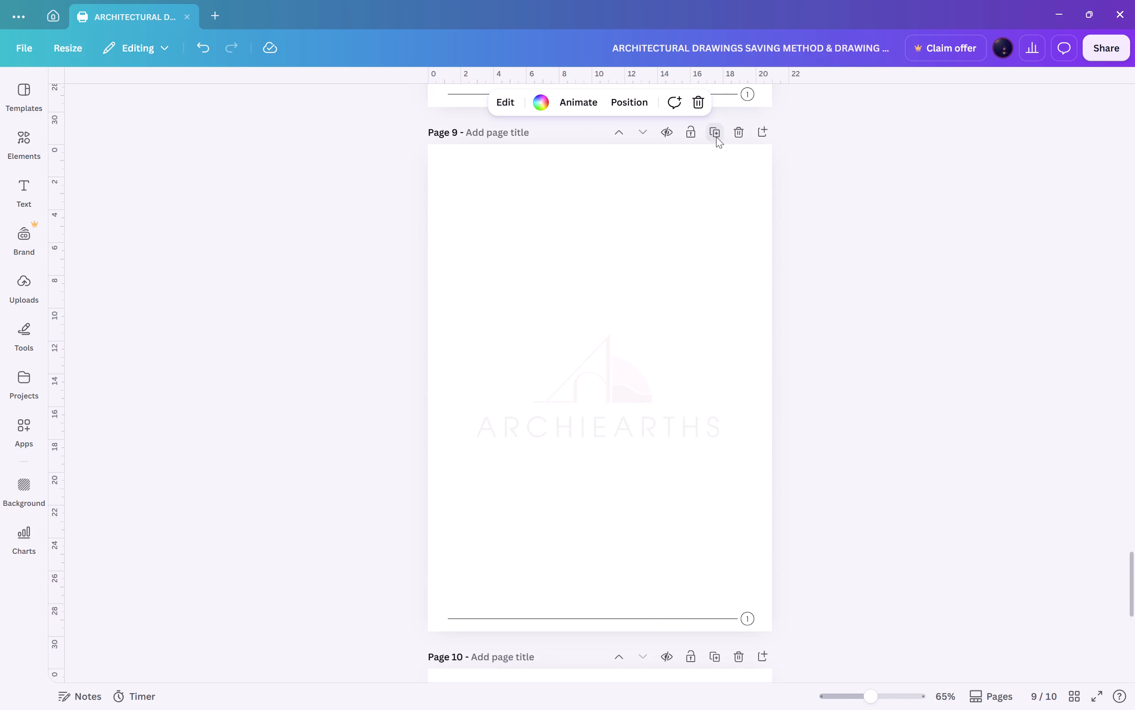
left_click(716, 137)
Look back through the existing pages, up to page 1 and down to page 3, for header content to reuse.
scroll(821, 576, "up", 5)
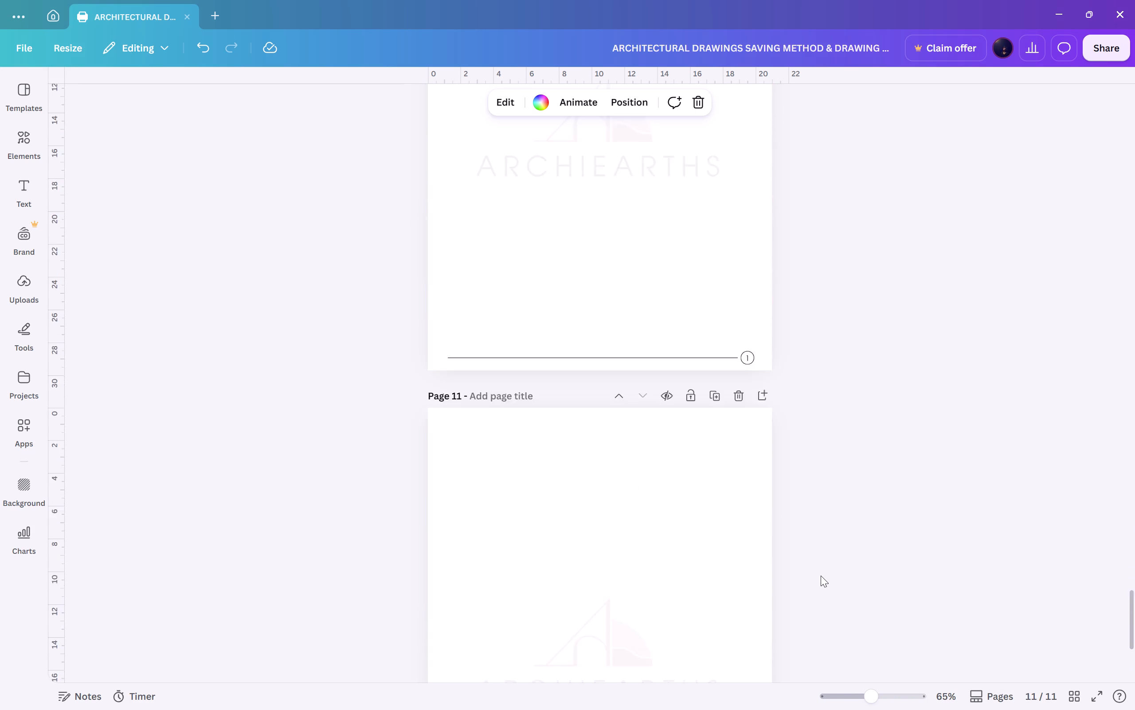
scroll(821, 576, "up", 7)
scroll(821, 577, "up", 15)
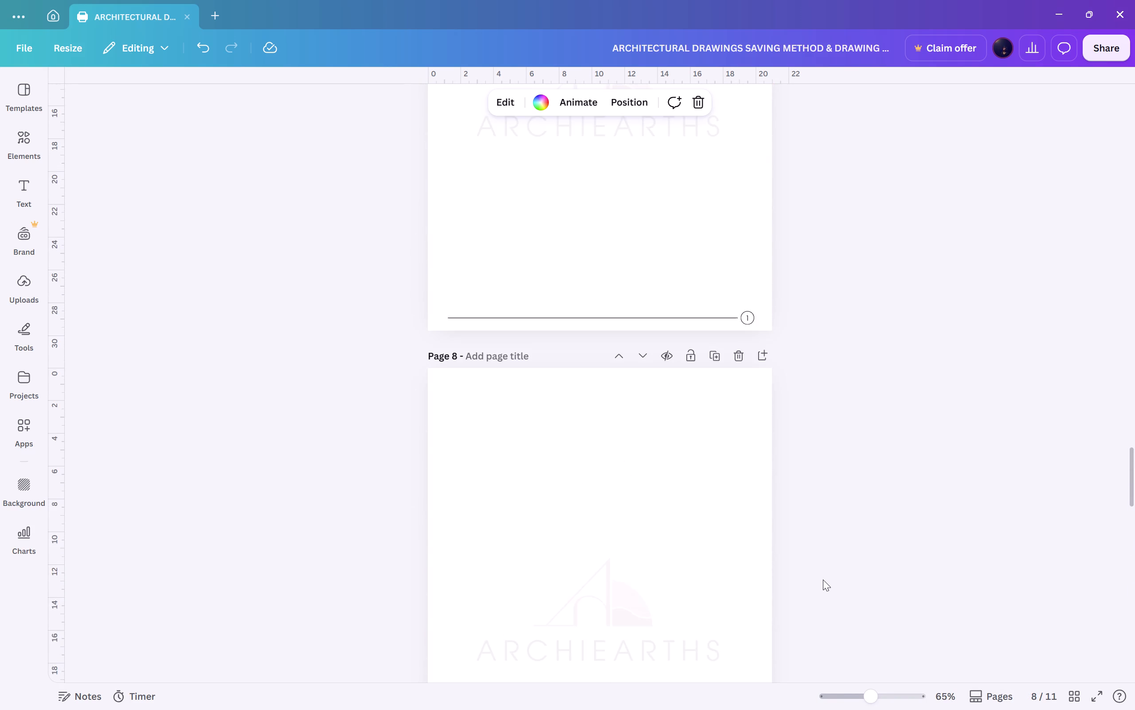
scroll(823, 580, "up", 4)
scroll(823, 580, "up", 20)
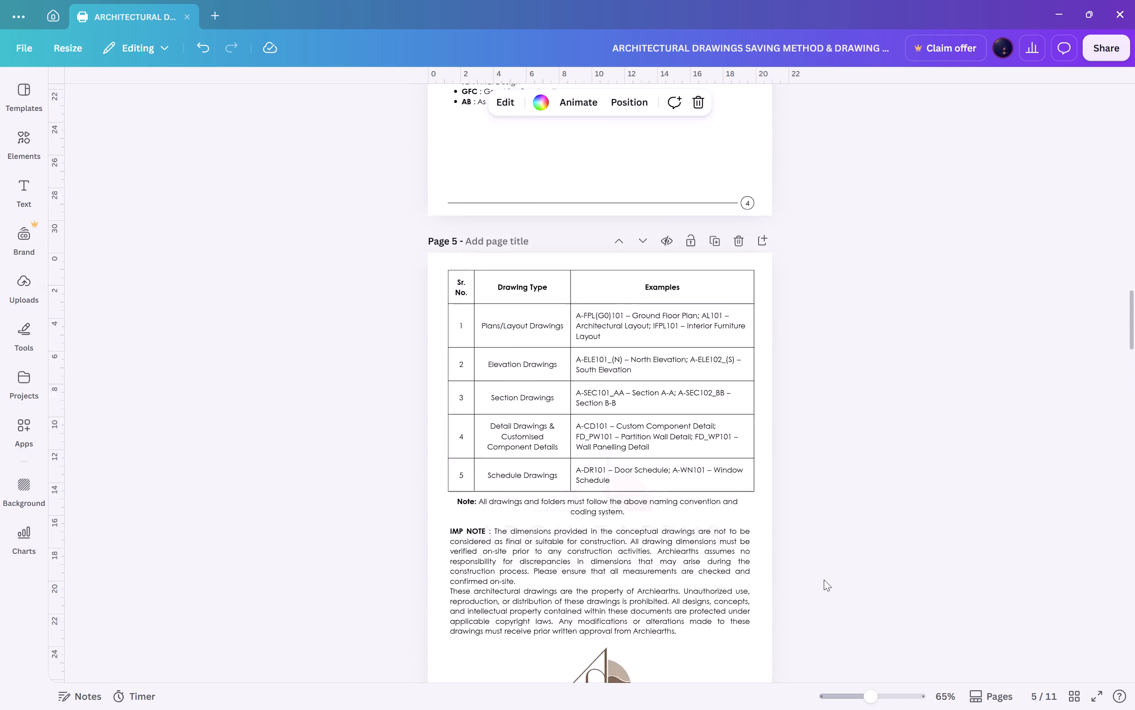
scroll(824, 580, "up", 20)
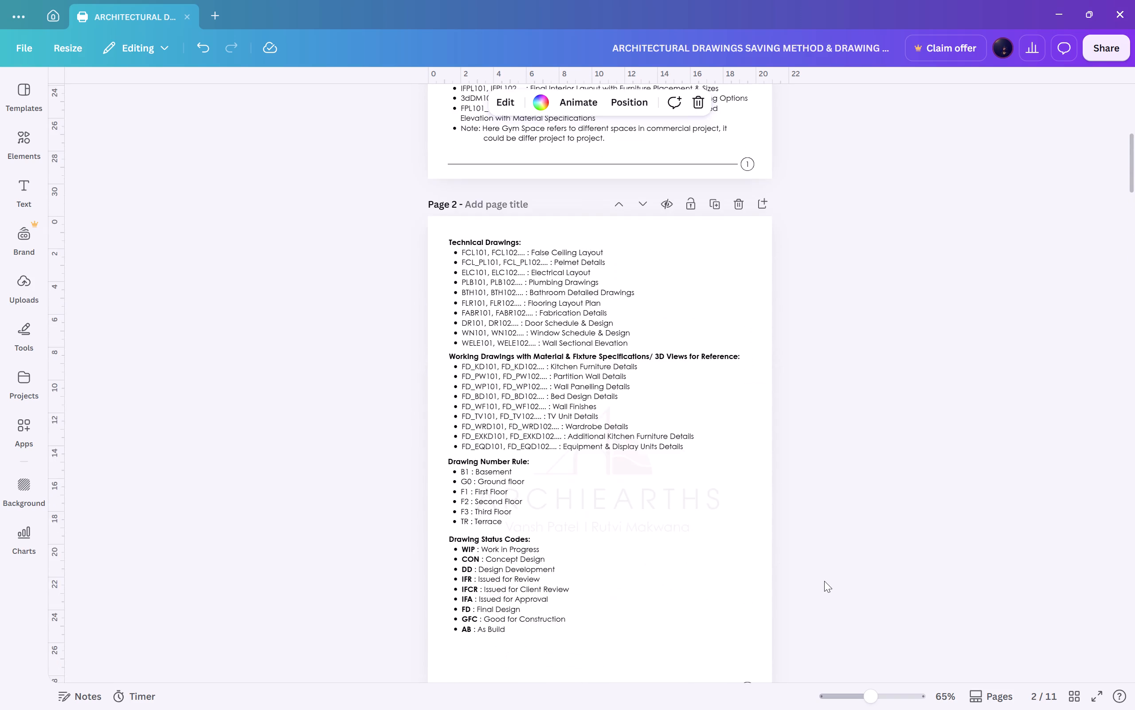
scroll(824, 581, "up", 15)
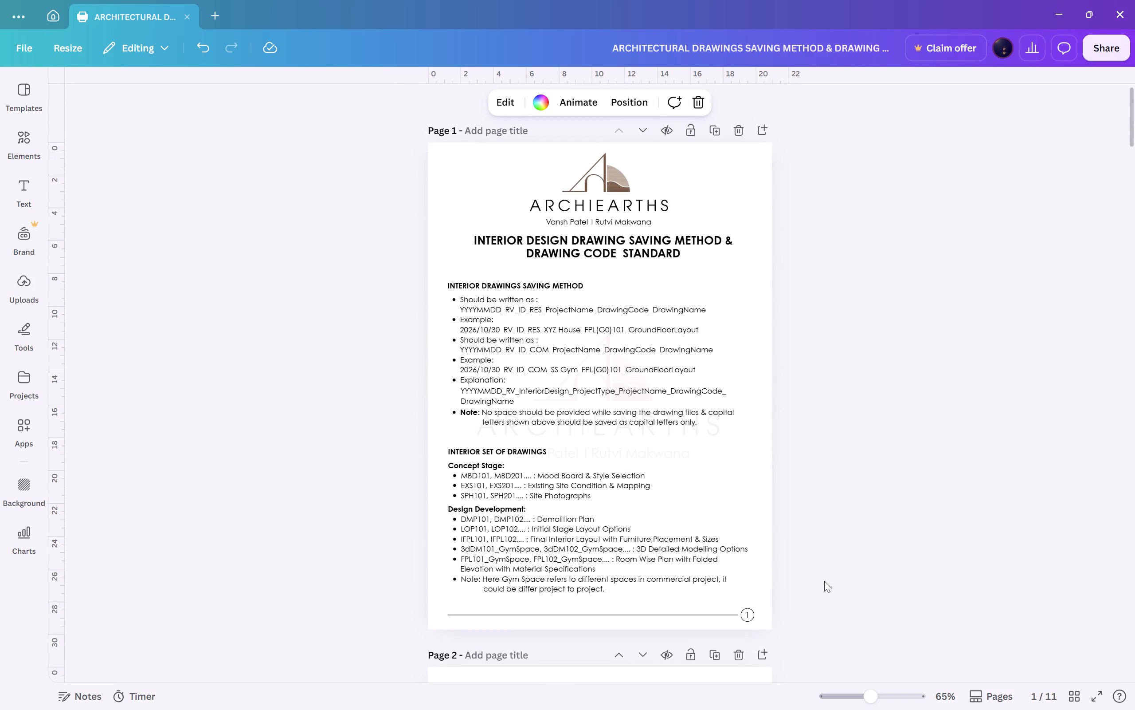
scroll(824, 581, "up", 2)
scroll(824, 581, "down", 13)
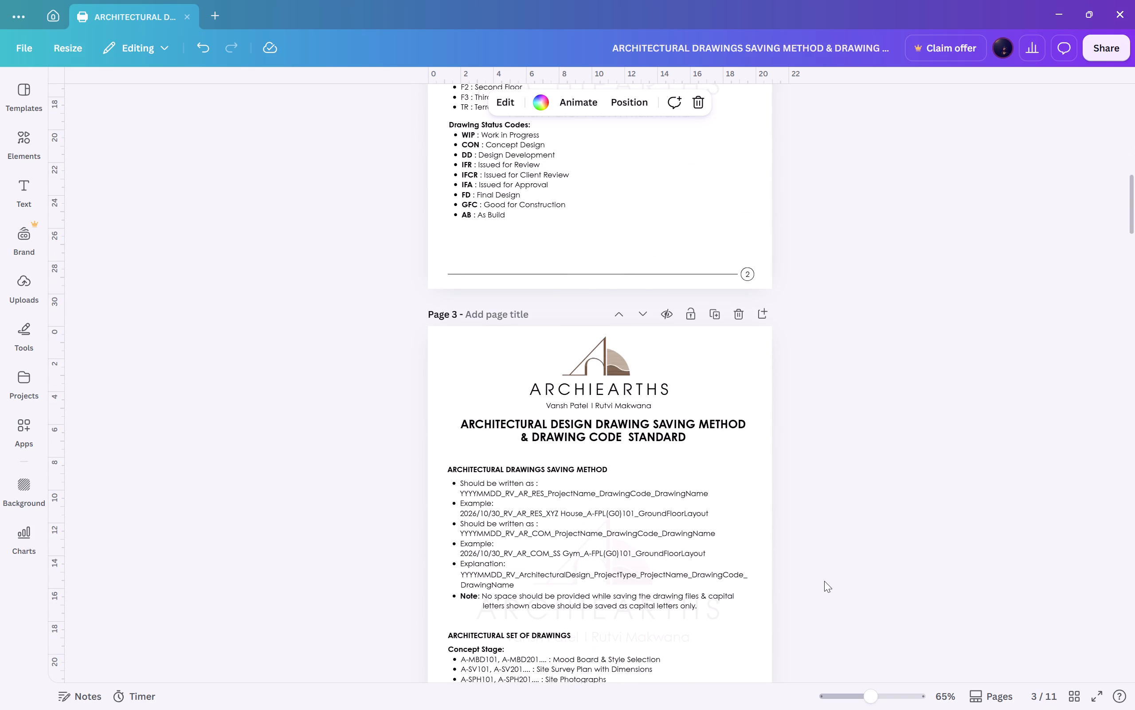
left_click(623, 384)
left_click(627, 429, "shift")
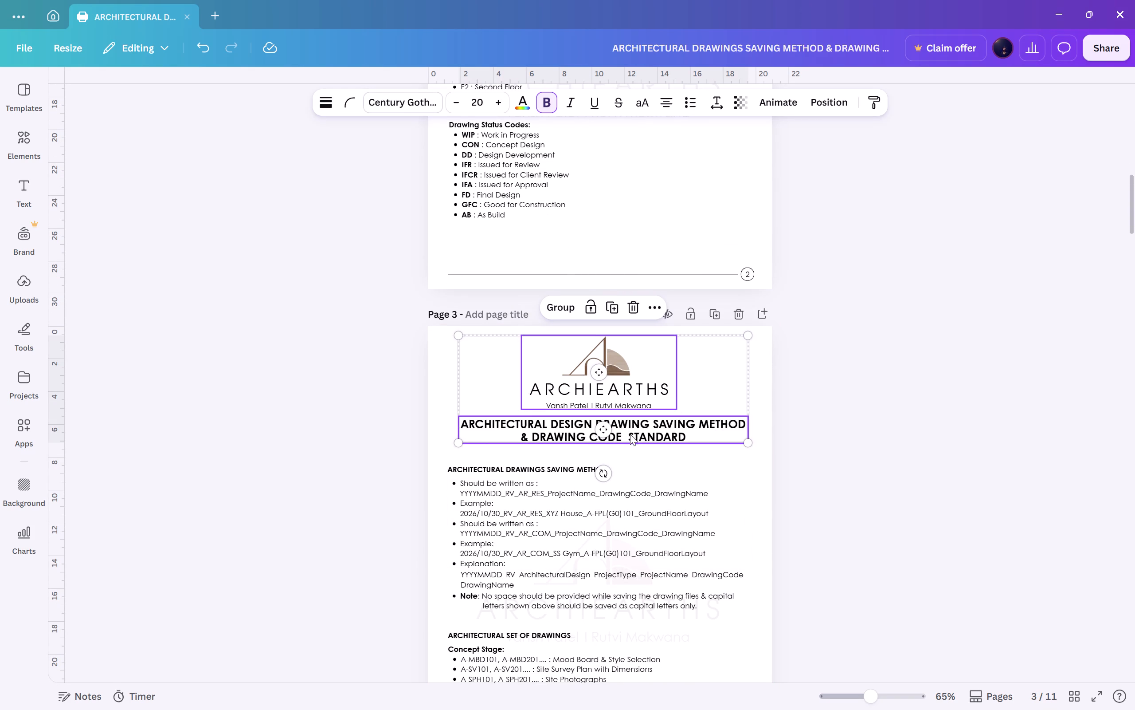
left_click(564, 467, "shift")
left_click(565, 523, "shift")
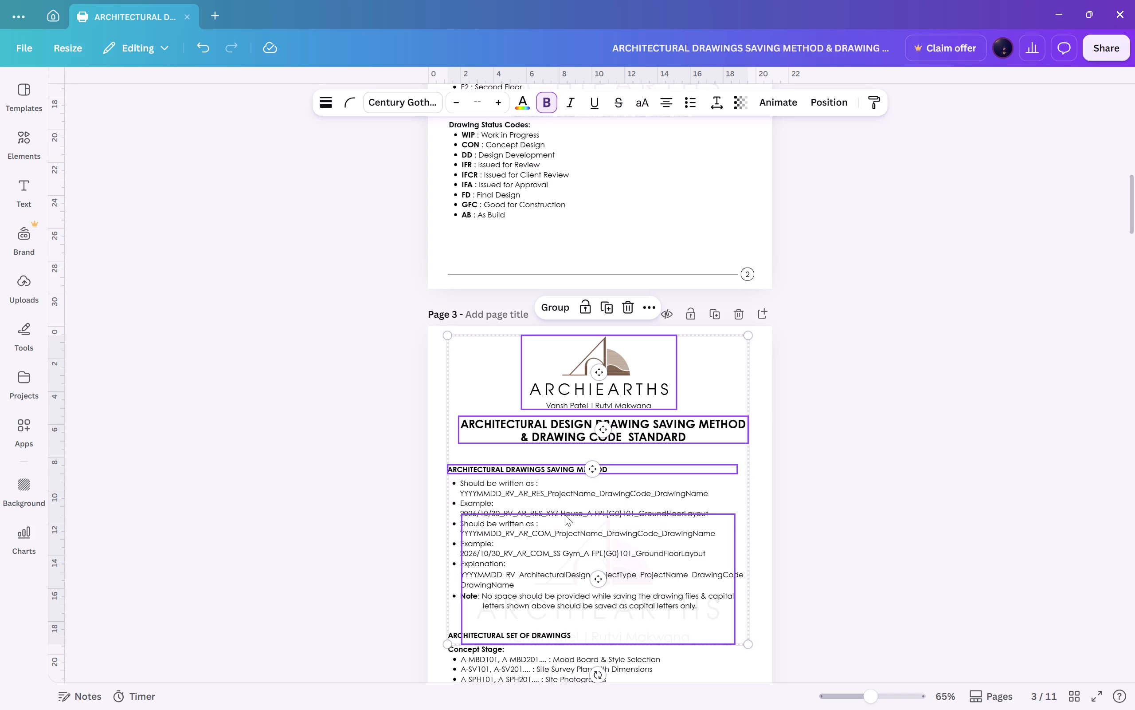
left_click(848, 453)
Copy the logo, main title, ARCHITECTURAL DRAWINGS SAVING METHOD heading and first bullet block from page 3 onto page 6.
left_click(625, 375)
left_click(554, 427, "shift")
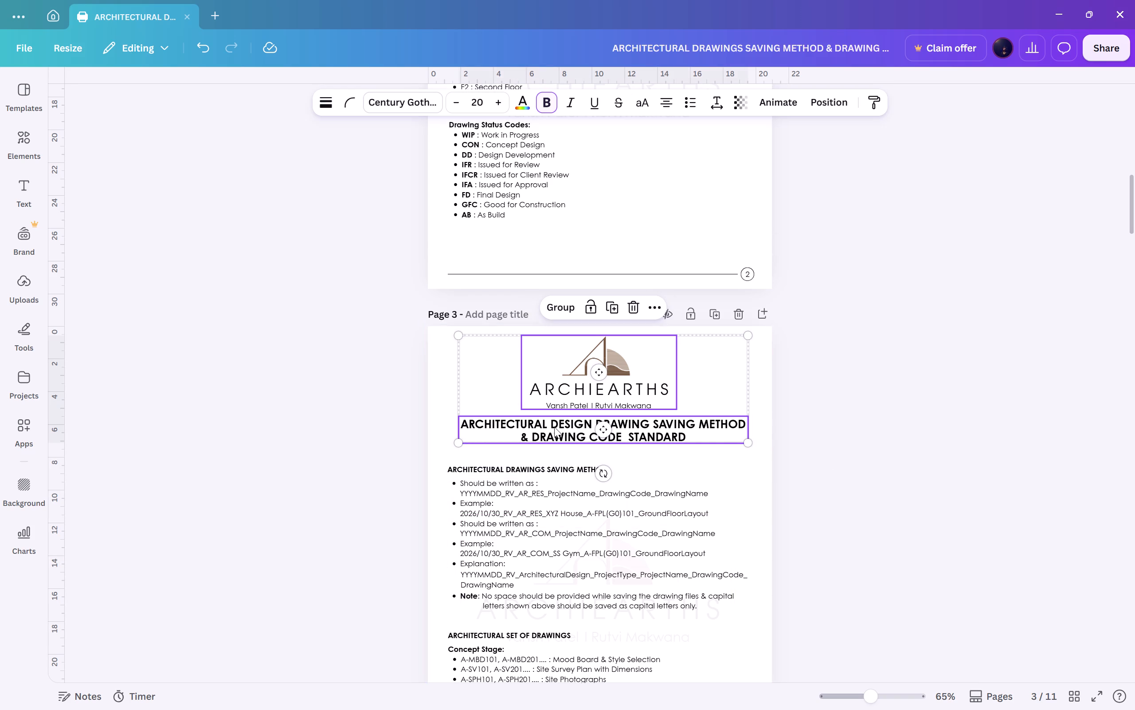
left_click(514, 467, "shift")
left_click(493, 493, "shift")
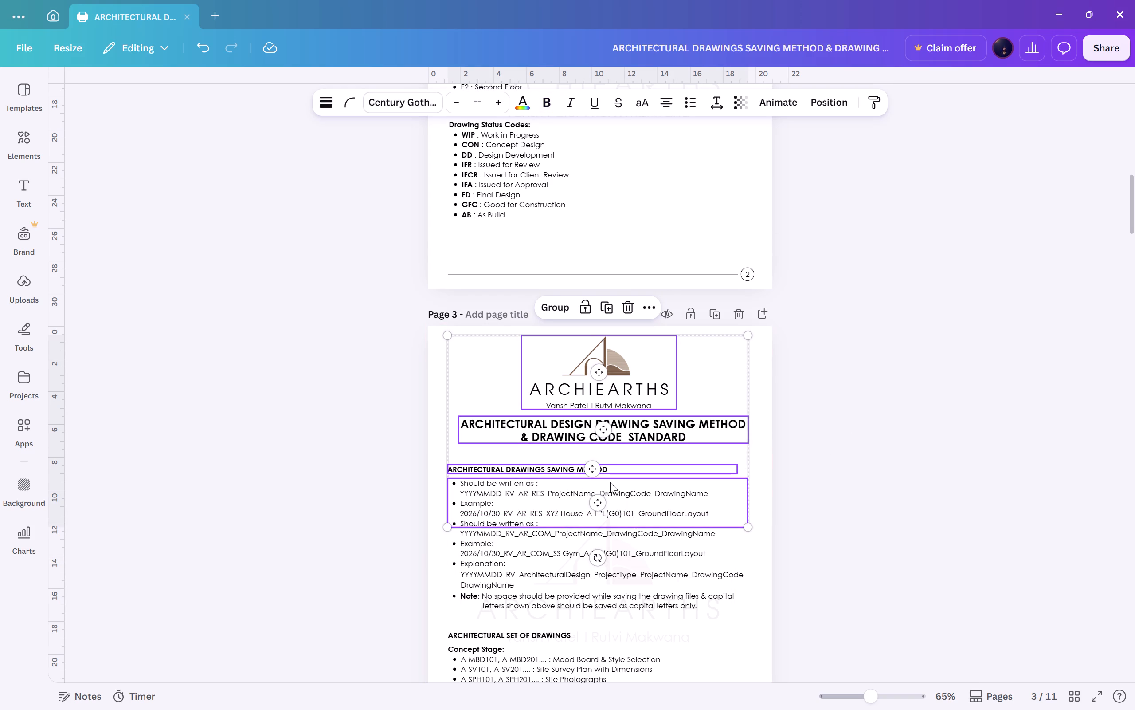
key("ctrl+c")
scroll(790, 502, "down", 17)
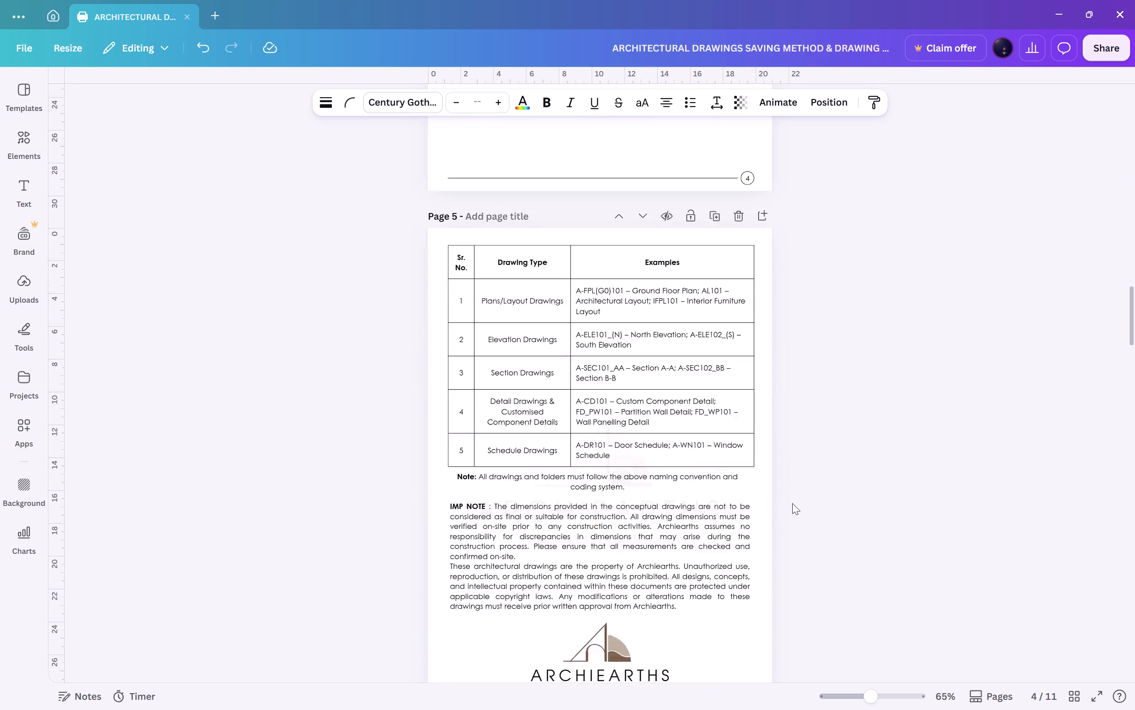
scroll(792, 503, "down", 10)
left_click(728, 500)
key("ctrl+v")
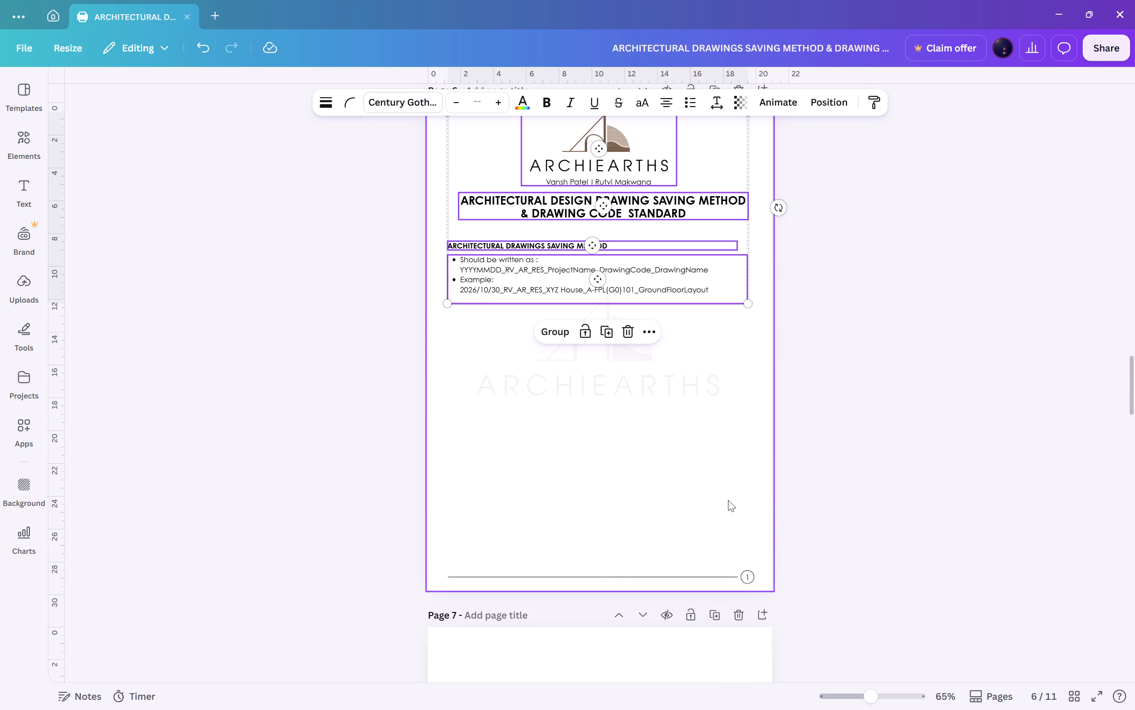
left_click(855, 484)
scroll(855, 484, "up", 3)
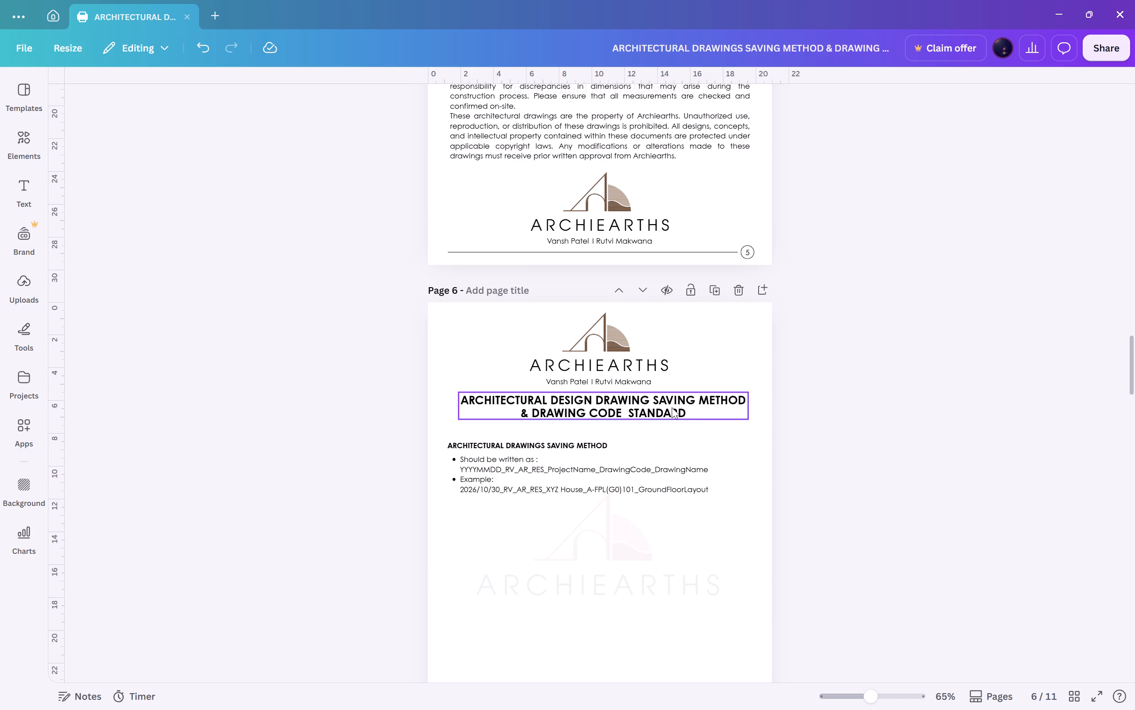
left_click(810, 400)
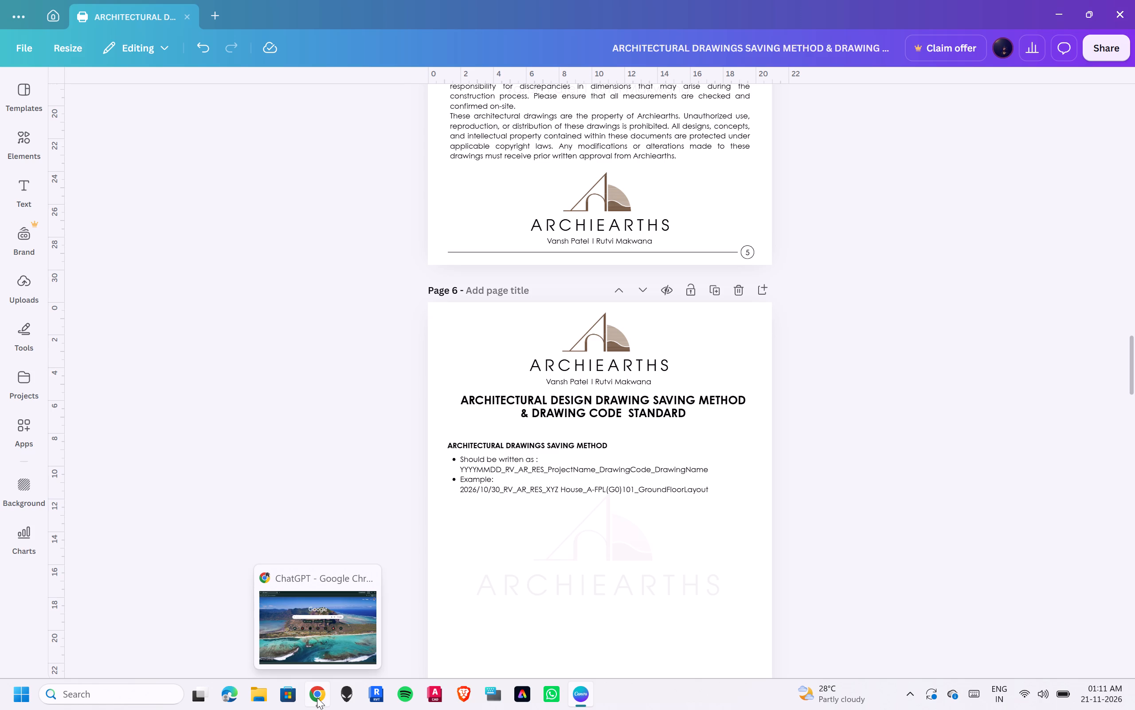
left_click(361, 572)
left_click(314, 693)
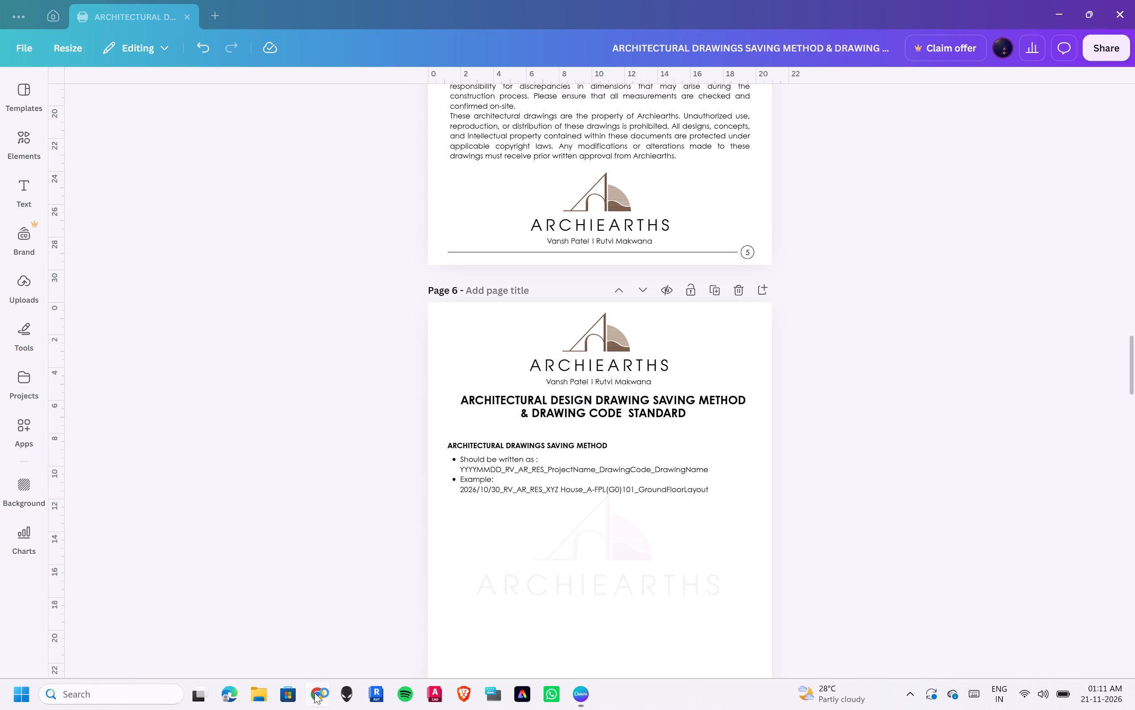
left_click(414, 347)
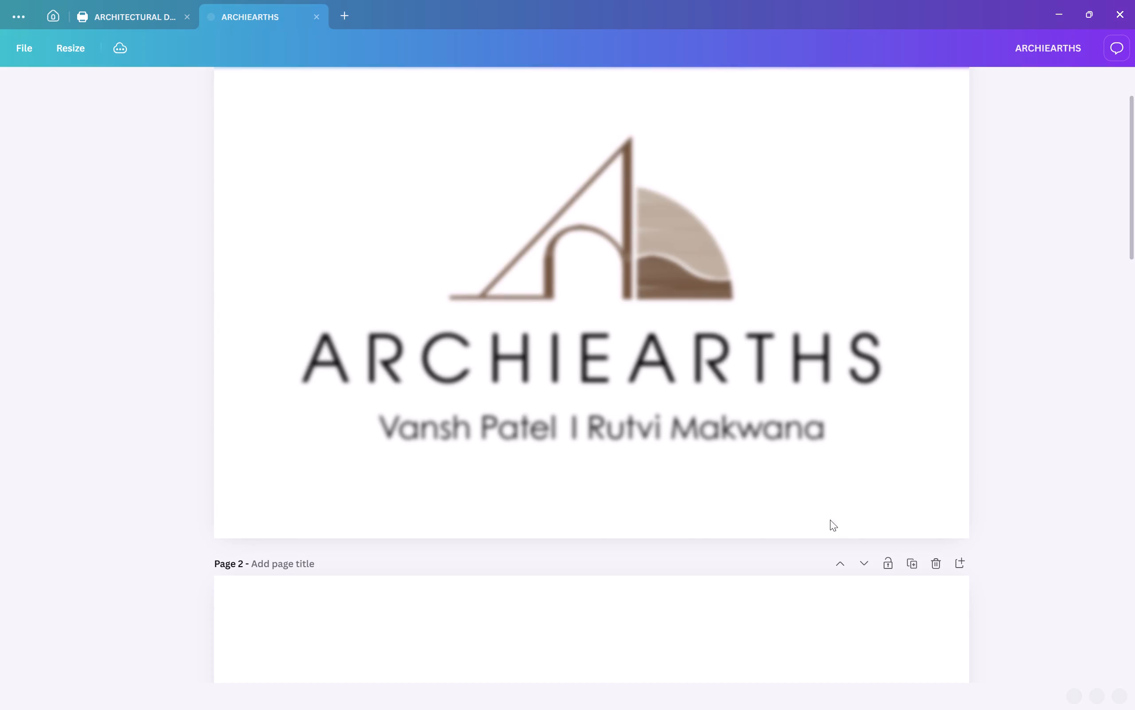
Copy the page 2 logo with the "Architecture I Interior Design" tagline and paste it onto page 6 of the architectural drawings document.
scroll(524, 556, "down", 8)
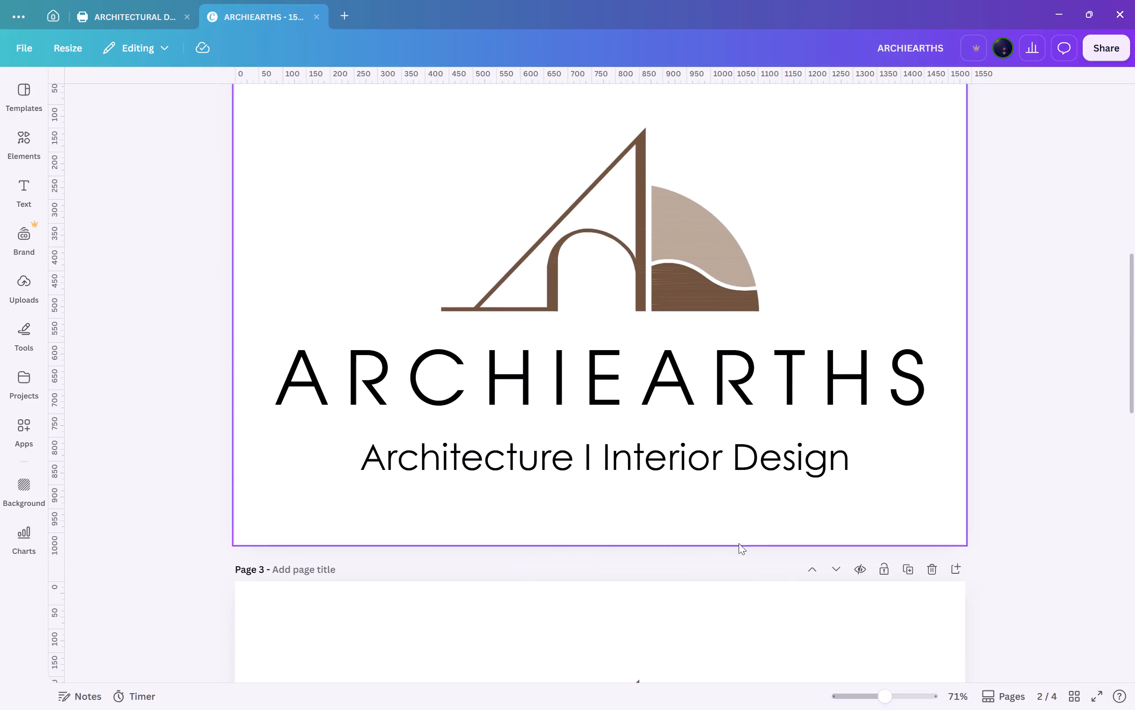
scroll(701, 578, "down", 3, "ctrl")
left_click(877, 471)
scroll(877, 471, "up", 3)
scroll(877, 471, "down", 4)
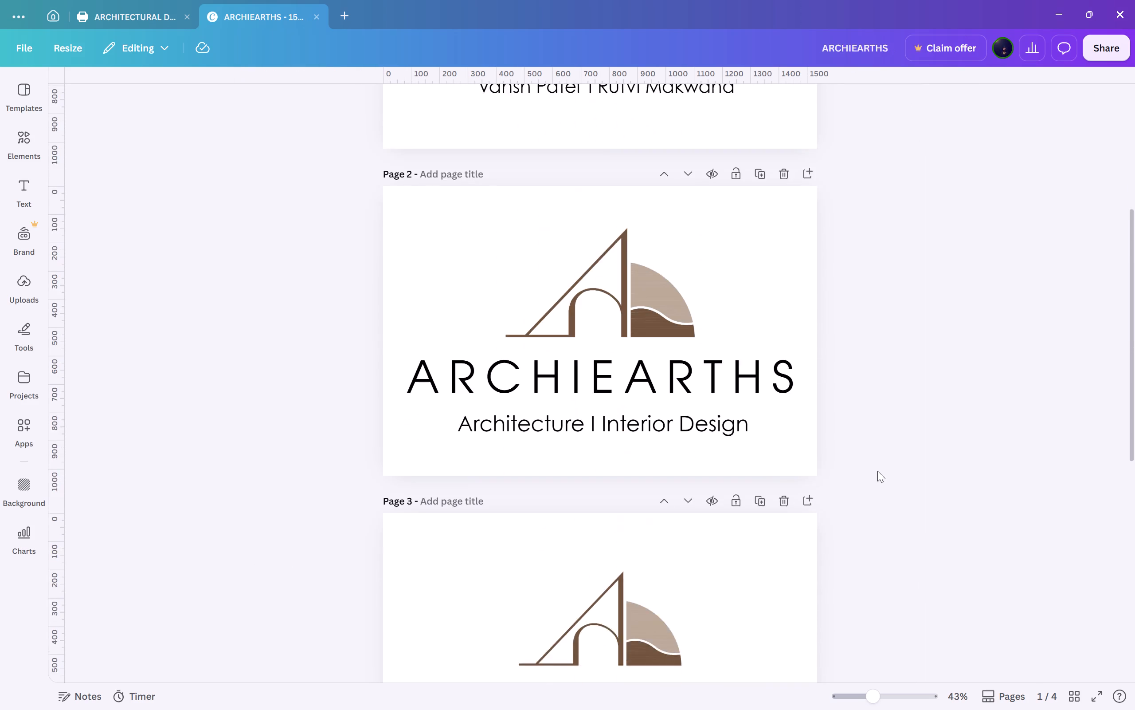
scroll(877, 471, "down", 3)
scroll(853, 487, "down", 3, "ctrl")
scroll(834, 496, "up", 2)
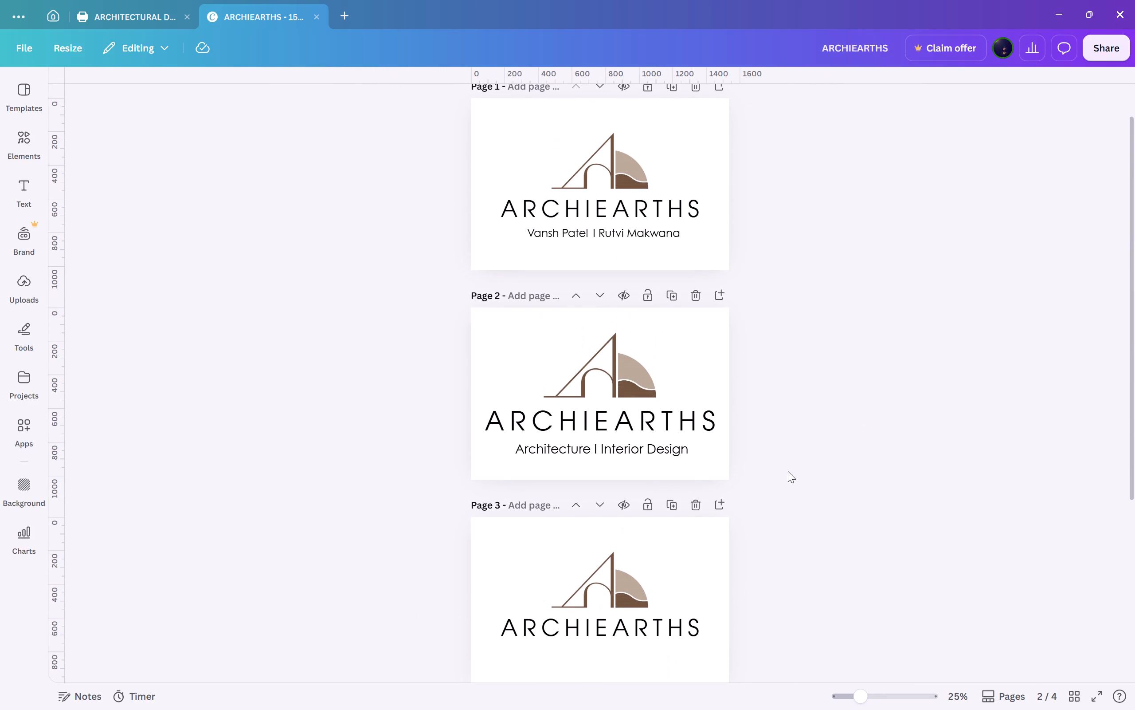
left_click_drag(787, 343, 480, 476)
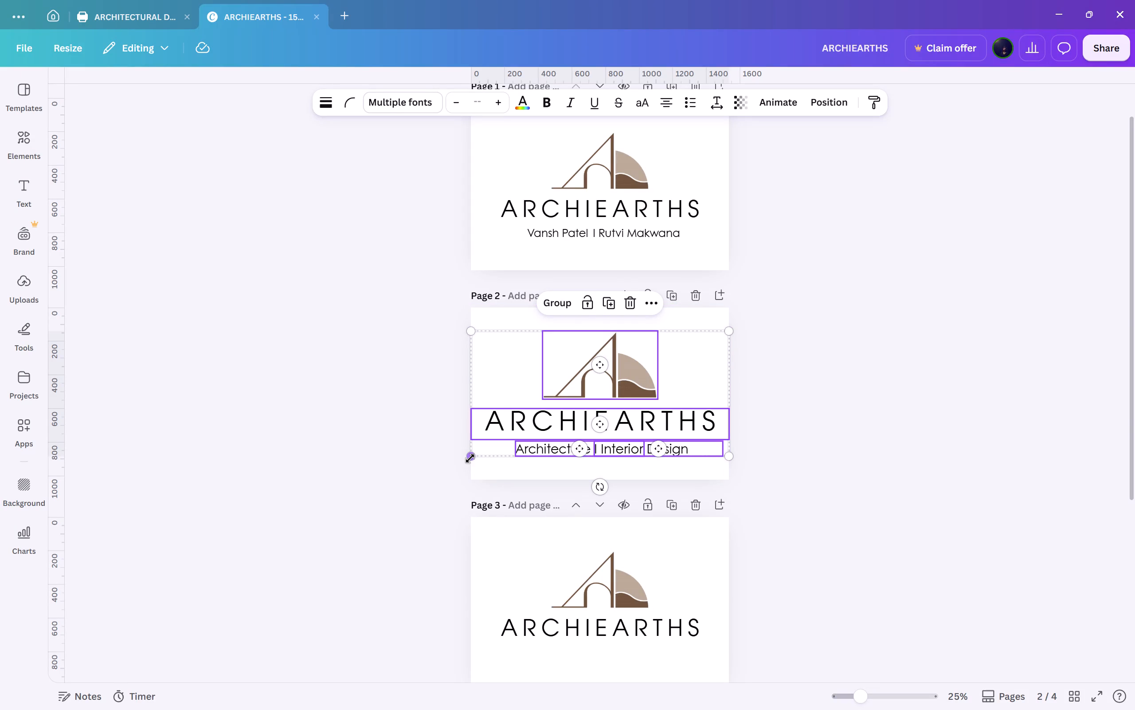
key("ctrl+c")
left_click(113, 19)
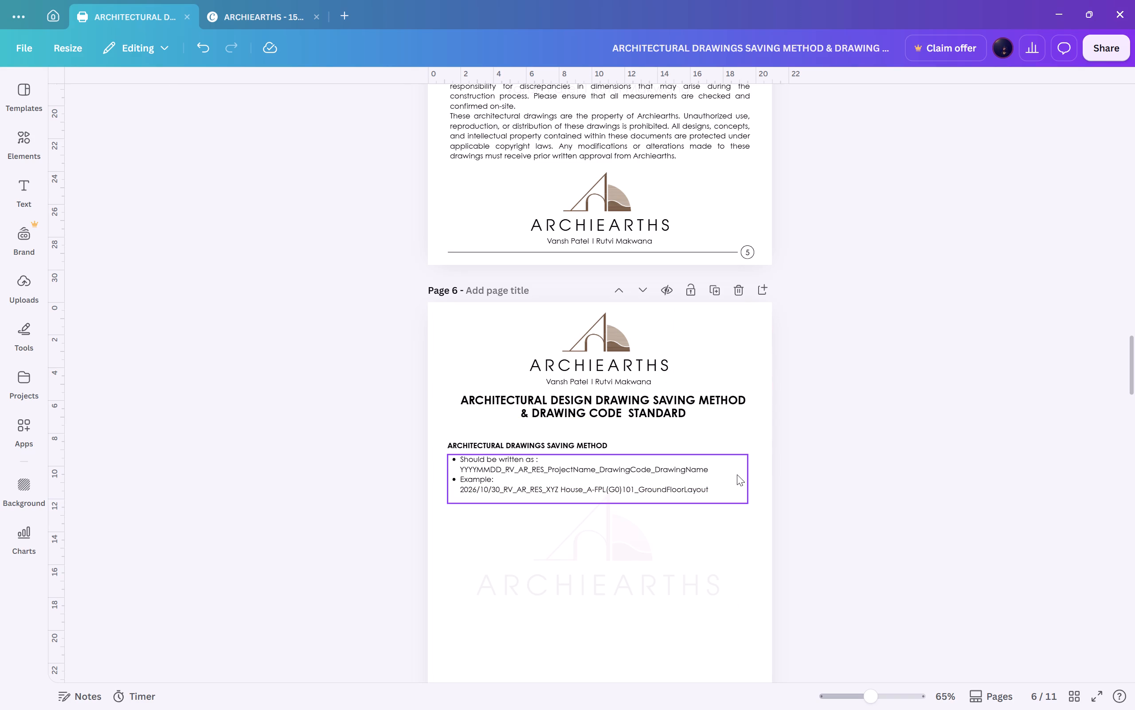
key("ctrl+v")
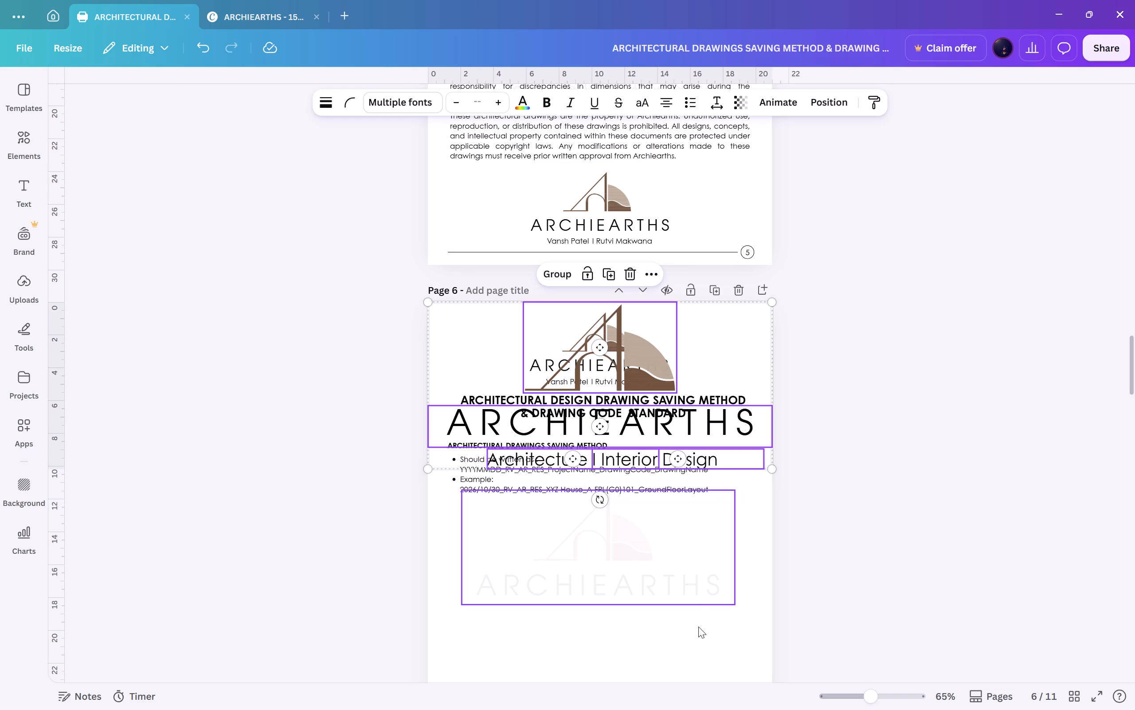
Group the pasted logo elements, shrink the group to about 9.3 by 4.5, and align it over page 6's existing header logo.
left_click(563, 276)
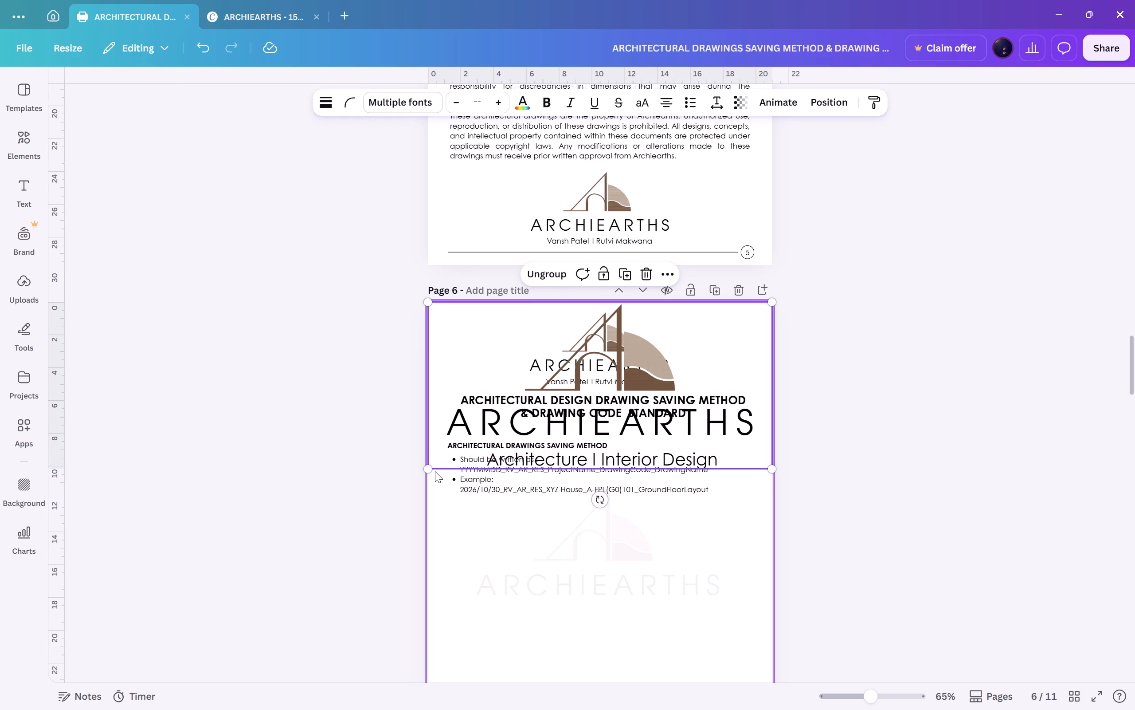
left_click_drag(428, 468, 600, 364)
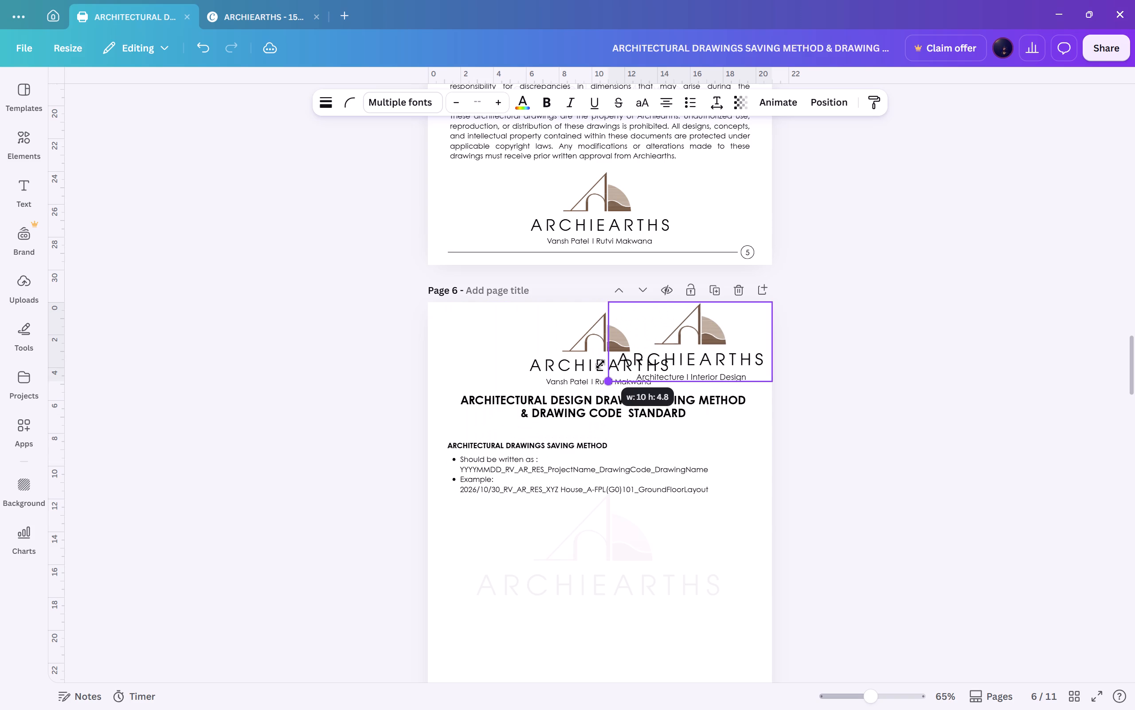
left_click_drag(600, 364, 641, 378)
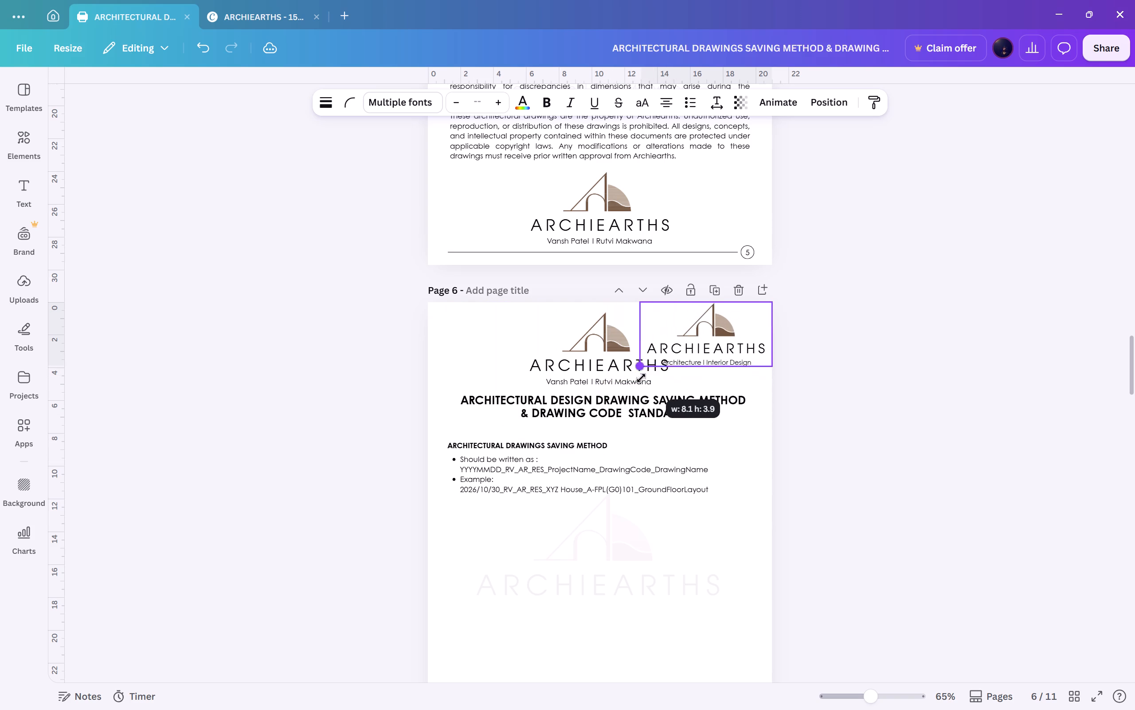
left_click_drag(641, 378, 633, 381)
left_click_drag(680, 351, 571, 366)
left_click_drag(662, 314, 676, 312)
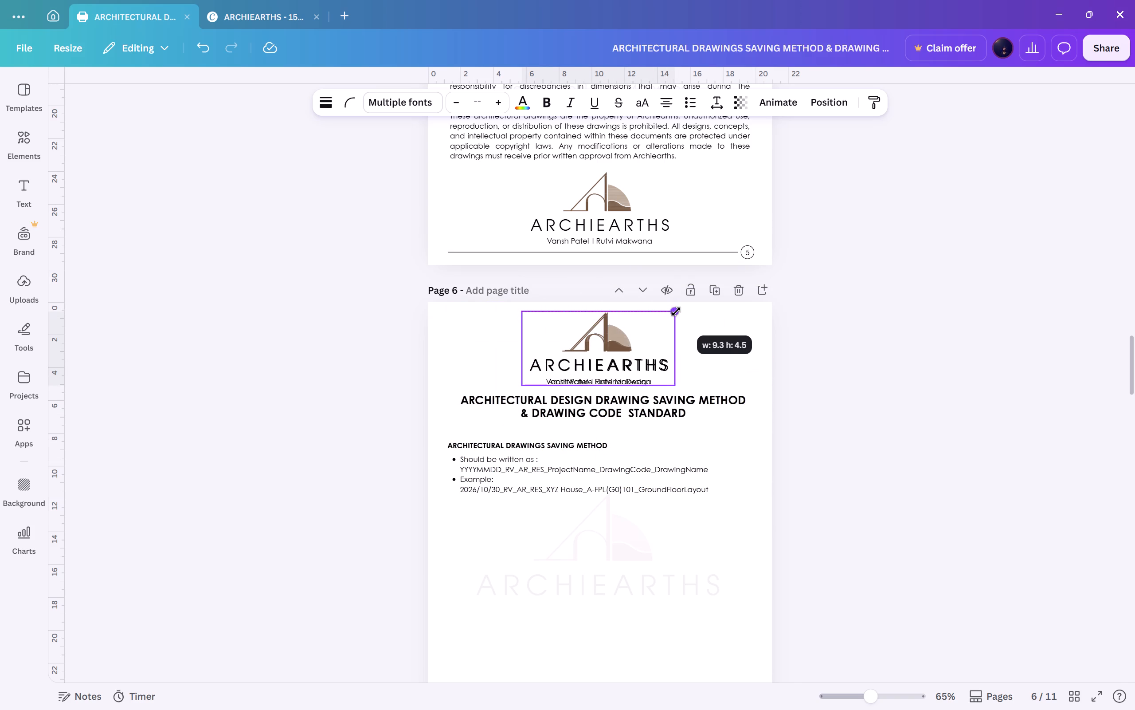
left_click_drag(676, 312, 678, 311)
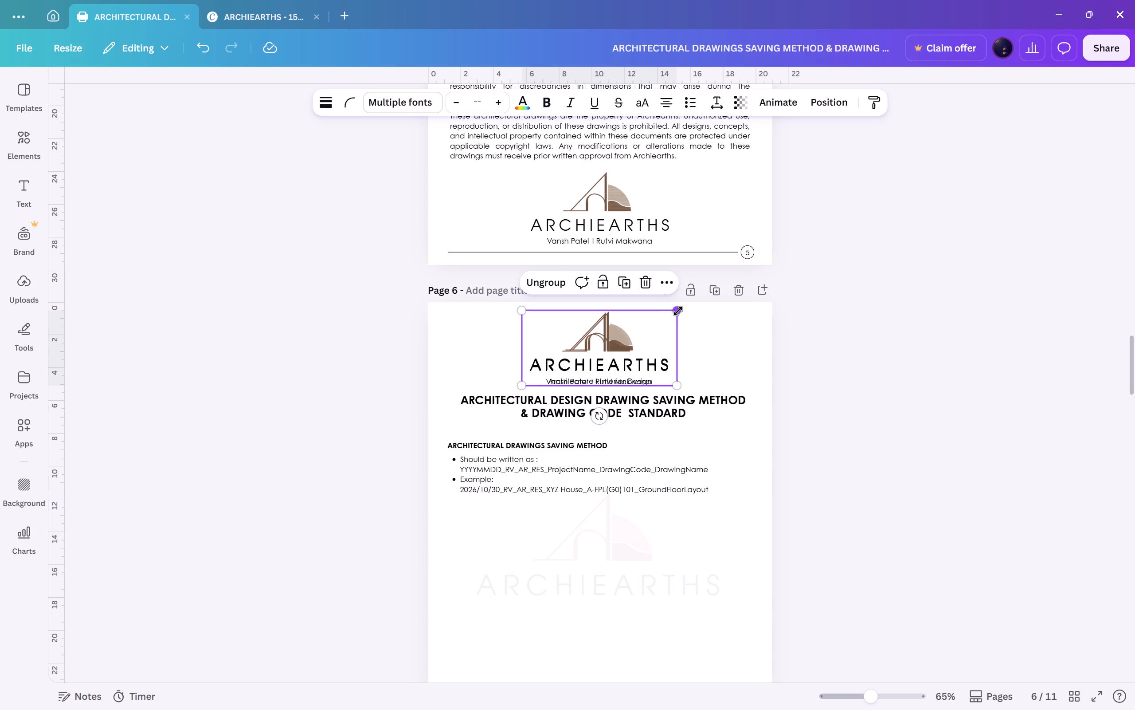
left_click(629, 343)
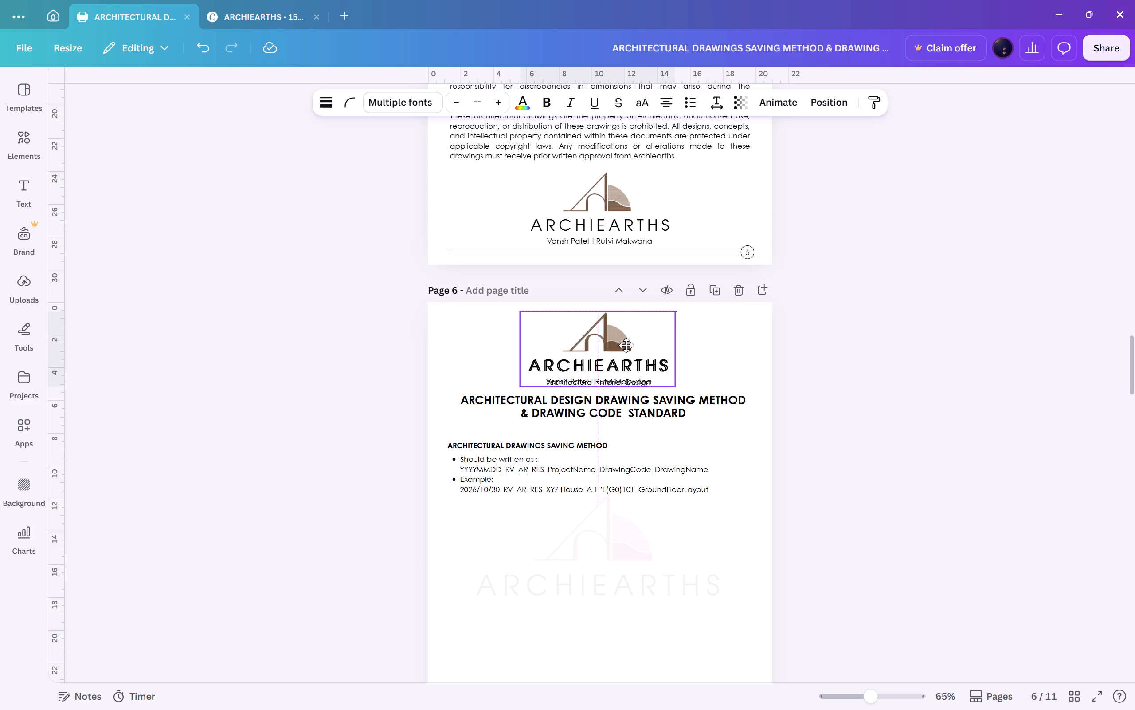
left_click(779, 341)
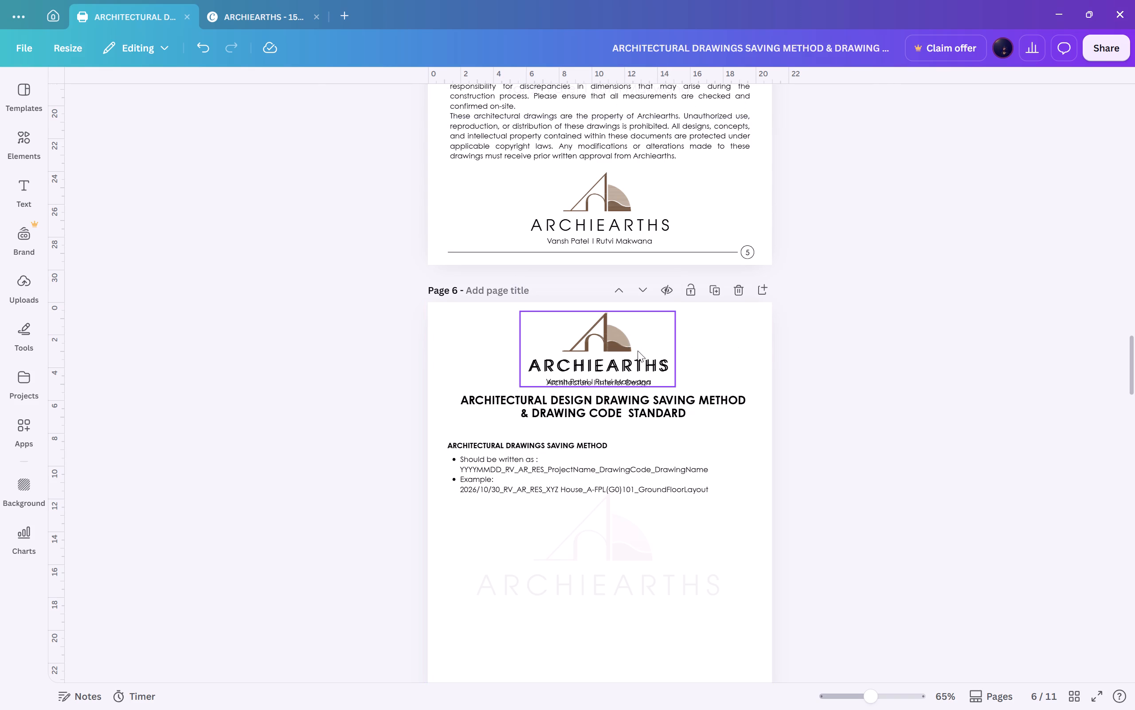
Lock the new header logo on page 6 and delete the old logo group beneath it.
left_click(617, 354)
left_click(602, 281)
left_click(805, 349)
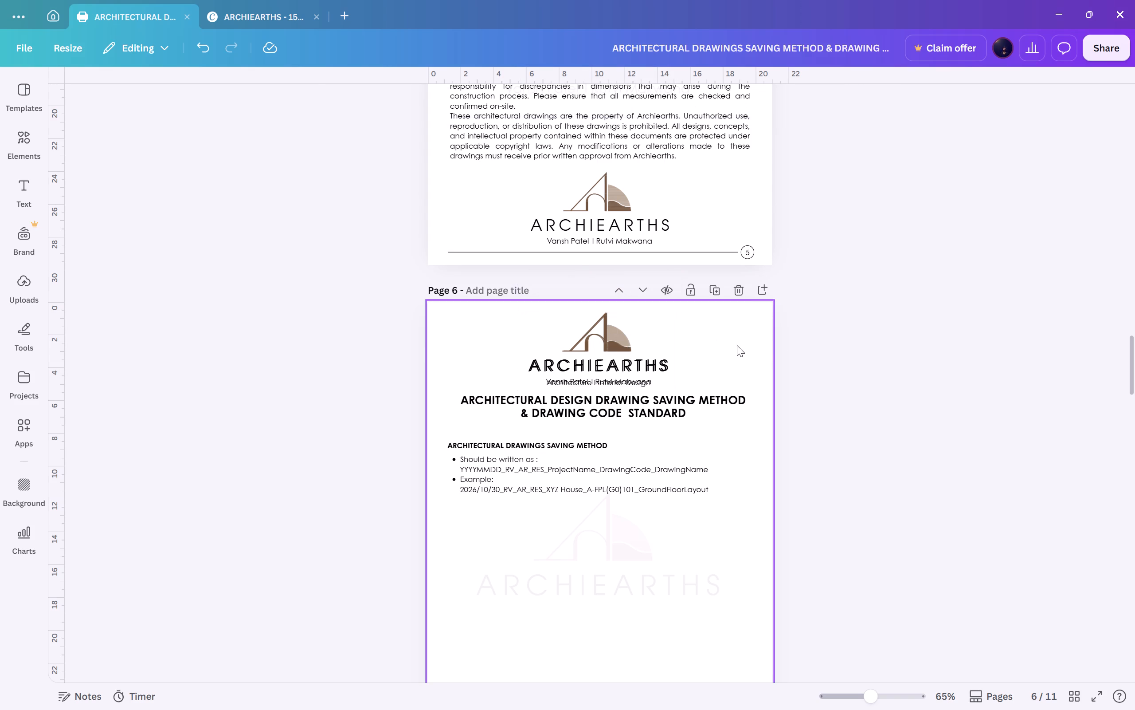
left_click_drag(736, 342, 598, 370)
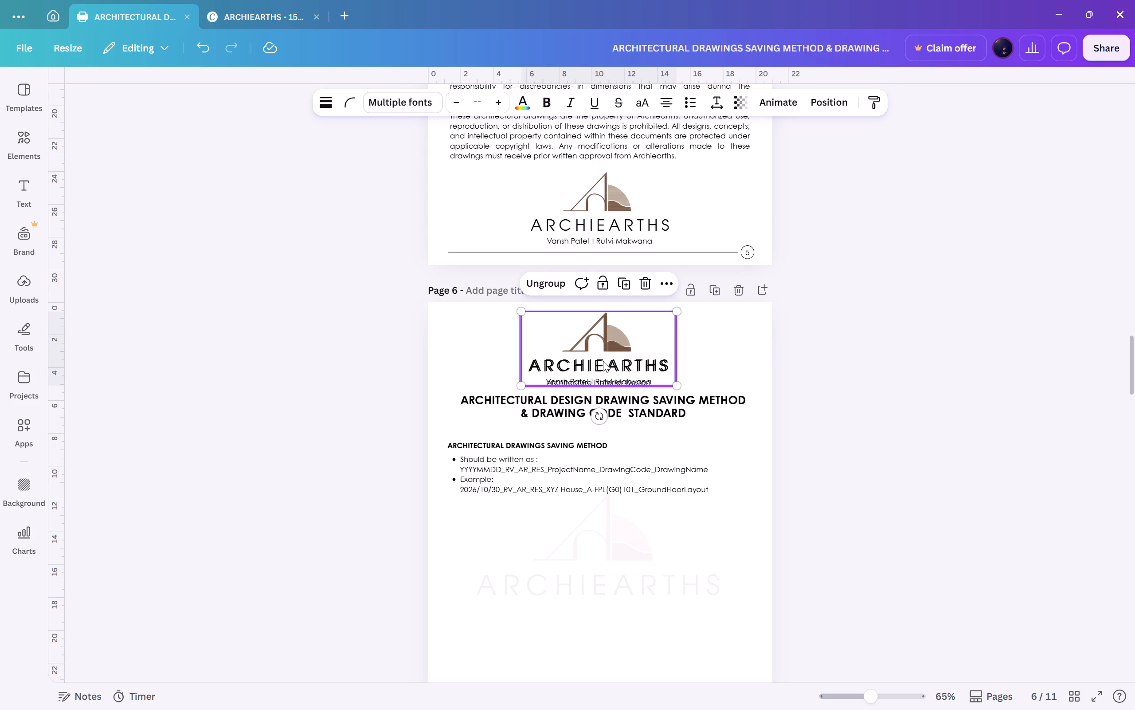
left_click(653, 280)
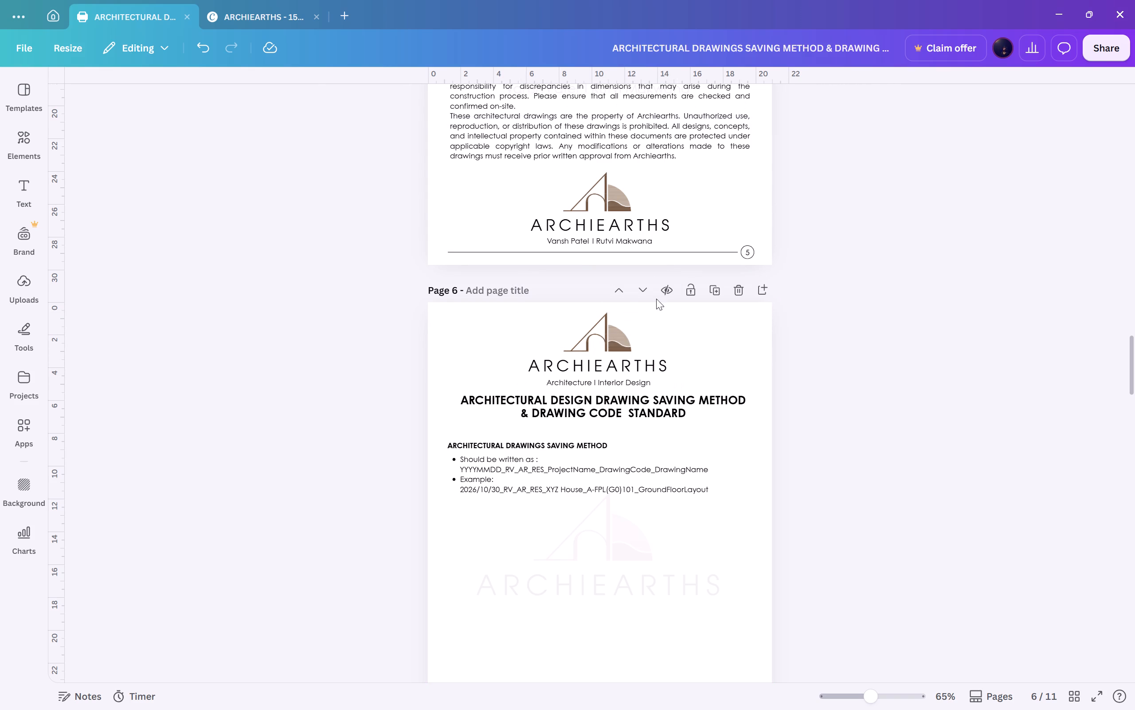
left_click(832, 362)
Switch to Google Chrome, examine the architect contract samples in the search results and the AJHA Sample Contract PDF, and return to Canva.
scroll(835, 365, "down", 2)
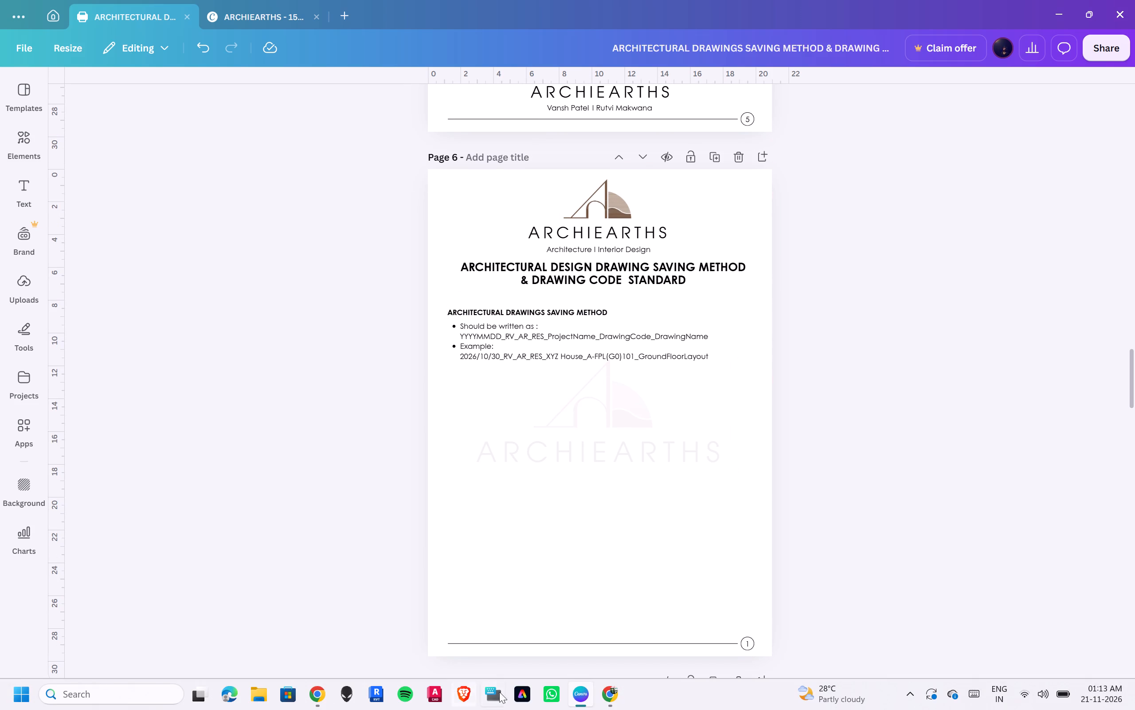
left_click(603, 699)
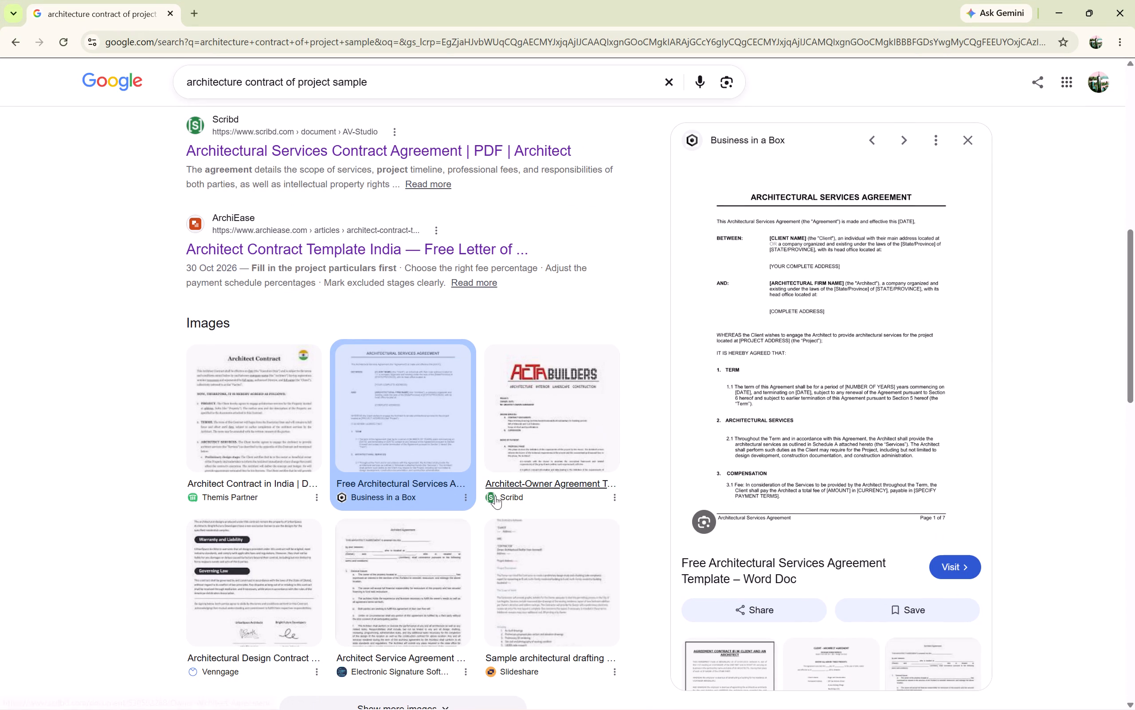
left_click(553, 414)
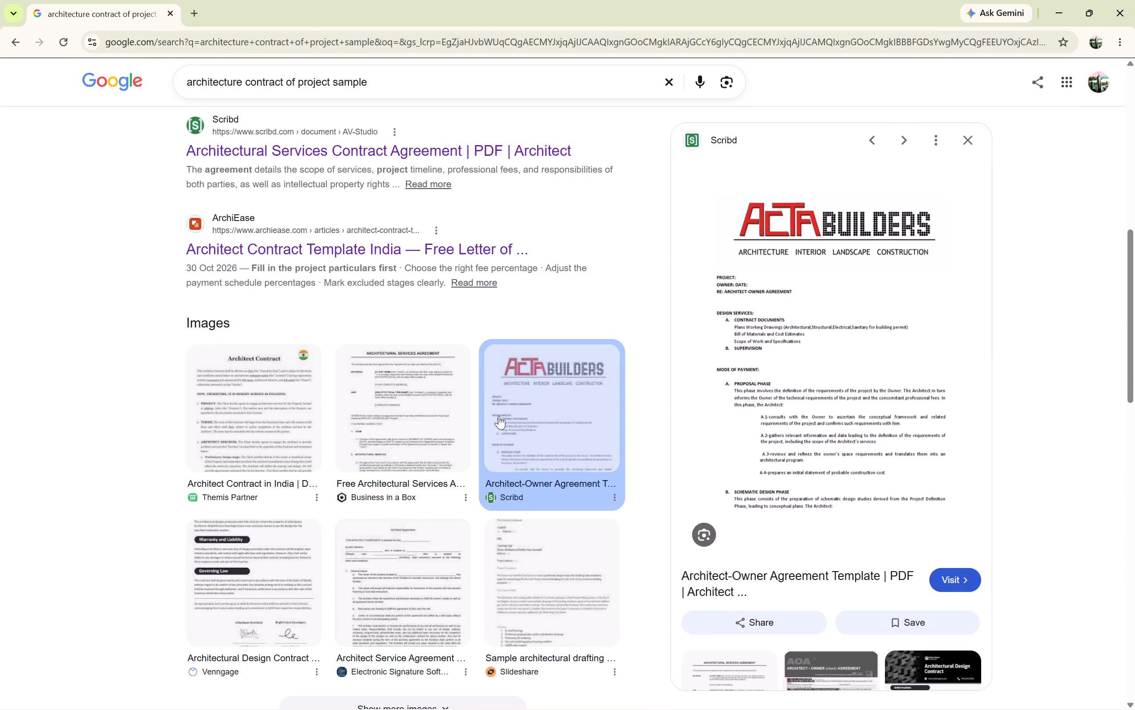
left_click(258, 430)
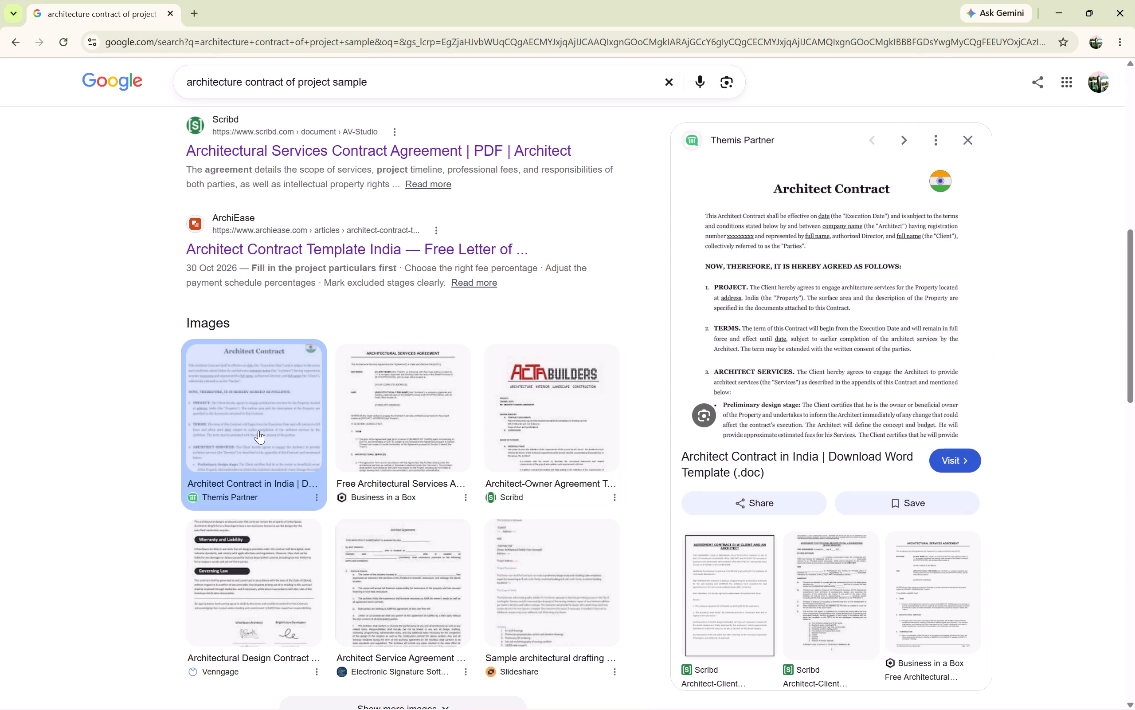
scroll(266, 438, "down", 2)
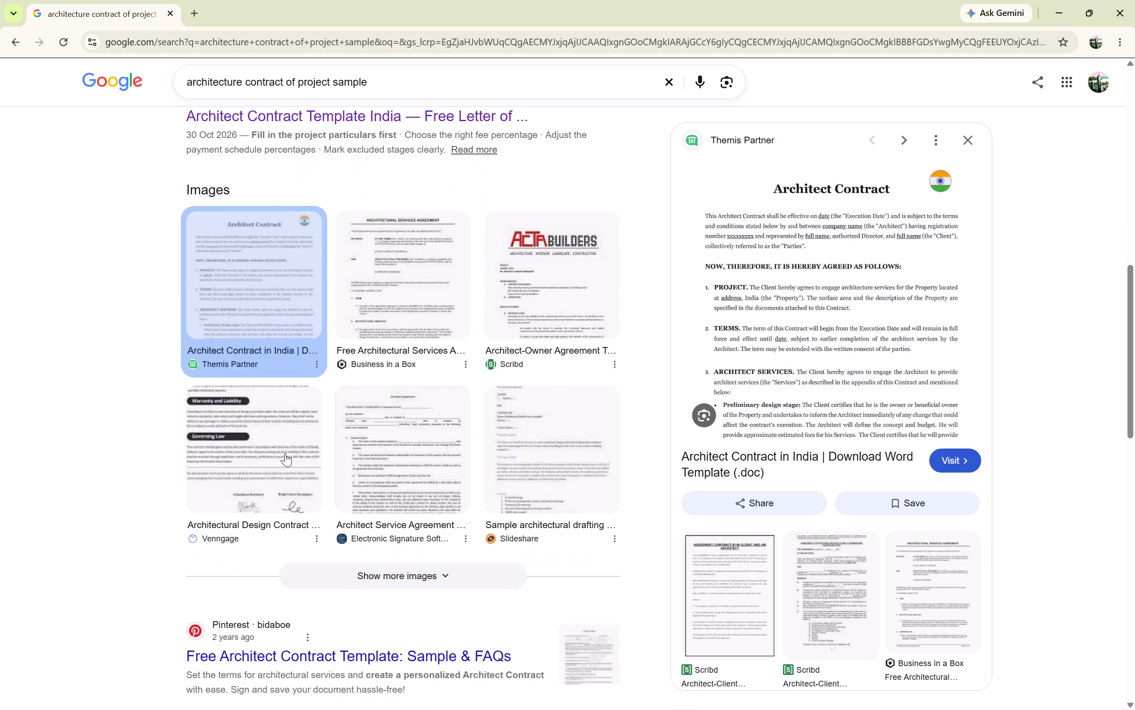
left_click(286, 455)
left_click(385, 455)
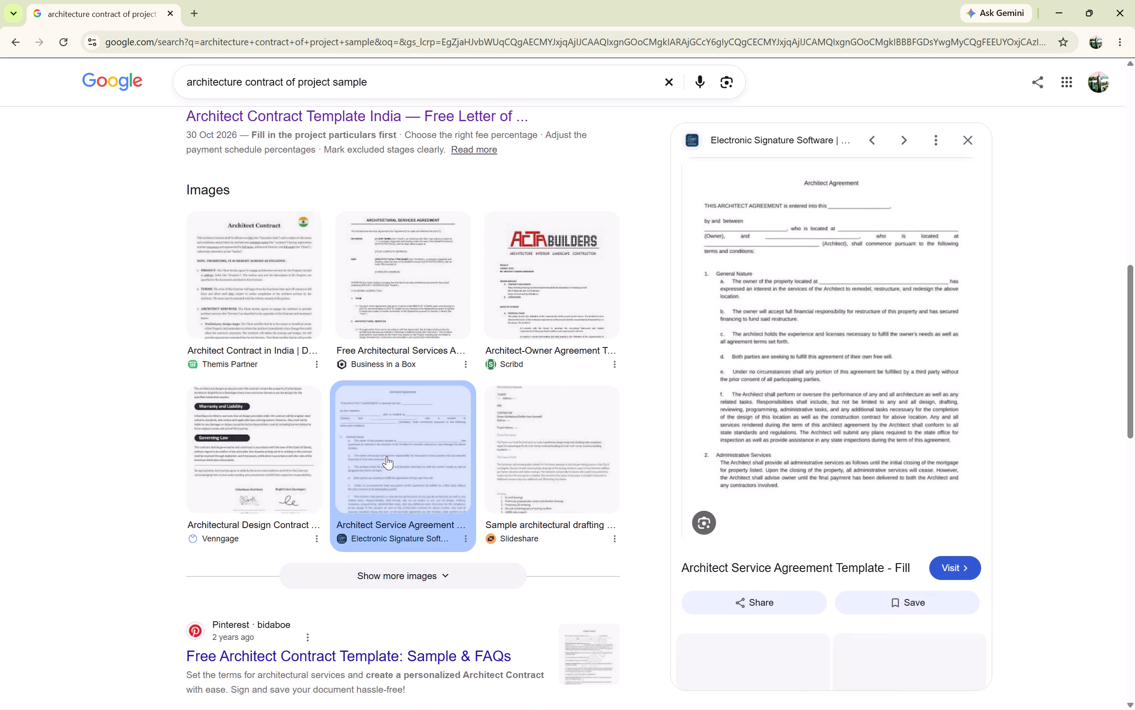
scroll(387, 456, "down", 5)
left_click(244, 430)
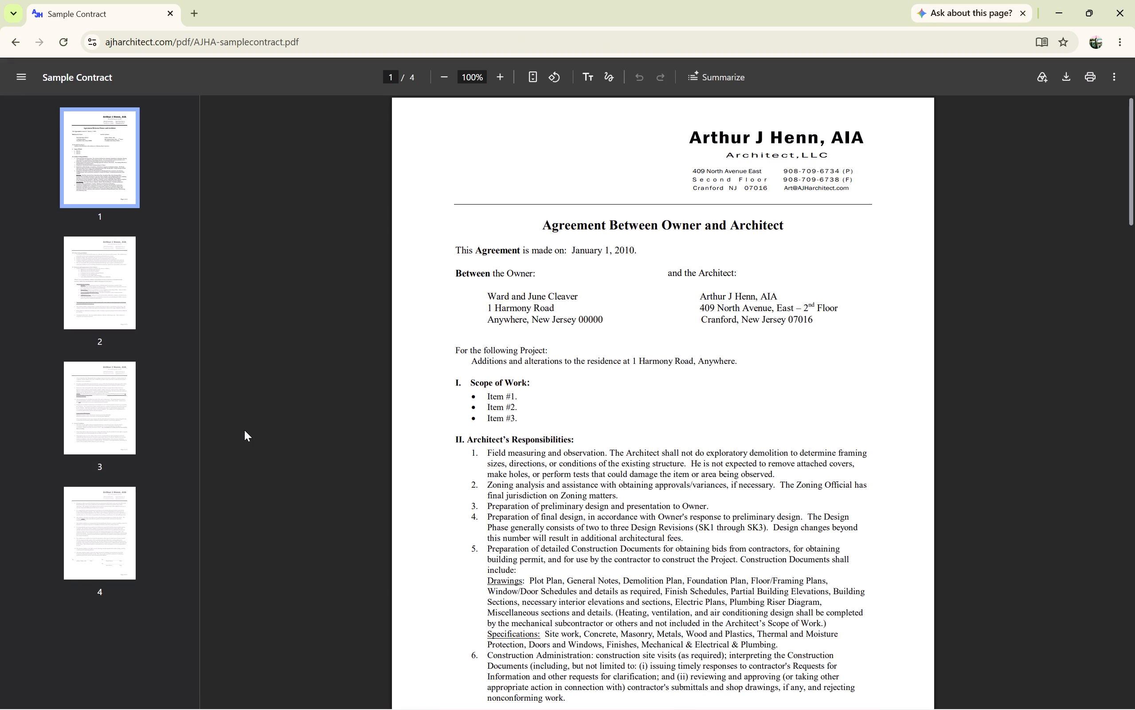
left_click(23, 44)
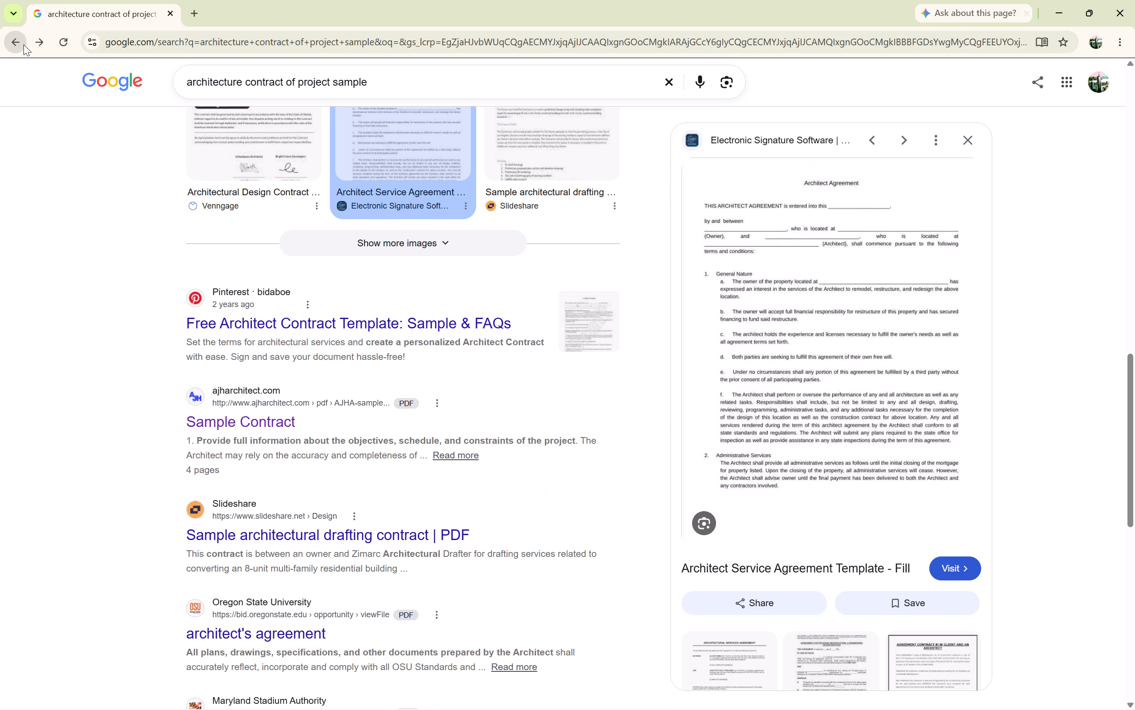
scroll(282, 451, "down", 2)
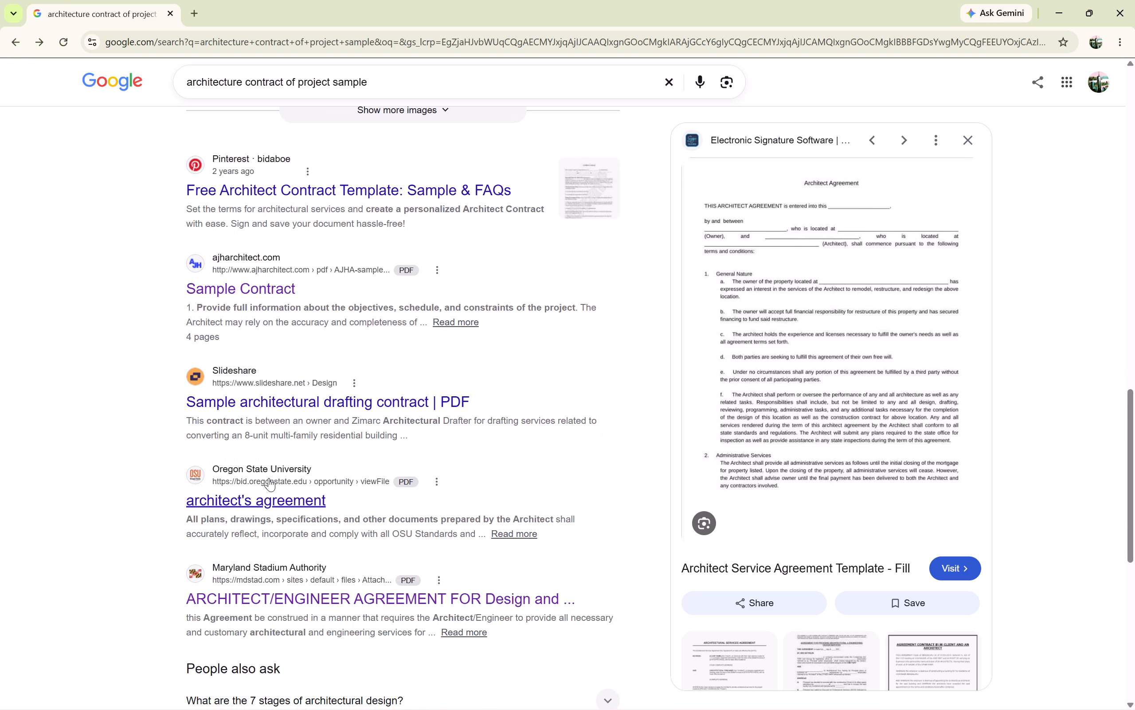
scroll(262, 495, "down", 4)
scroll(304, 346, "down", 2)
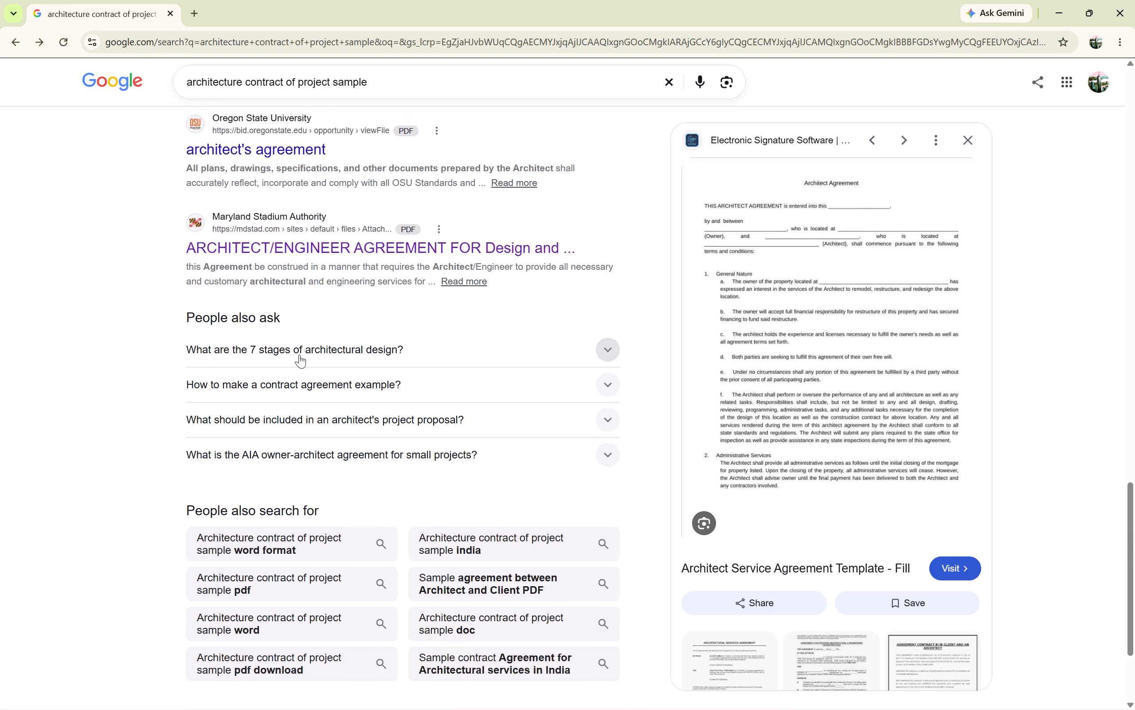
scroll(298, 360, "down", 6)
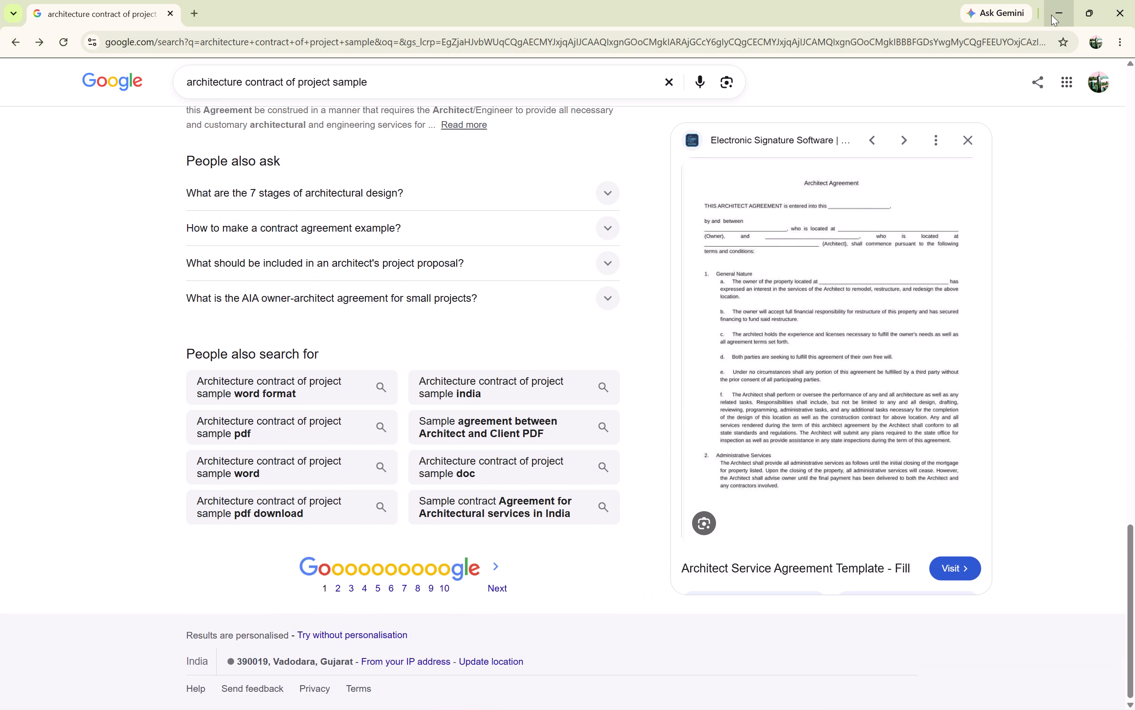
left_click(1051, 15)
Replace the page 6 title with "agreement contract" and set it in uppercase.
double_click(613, 284)
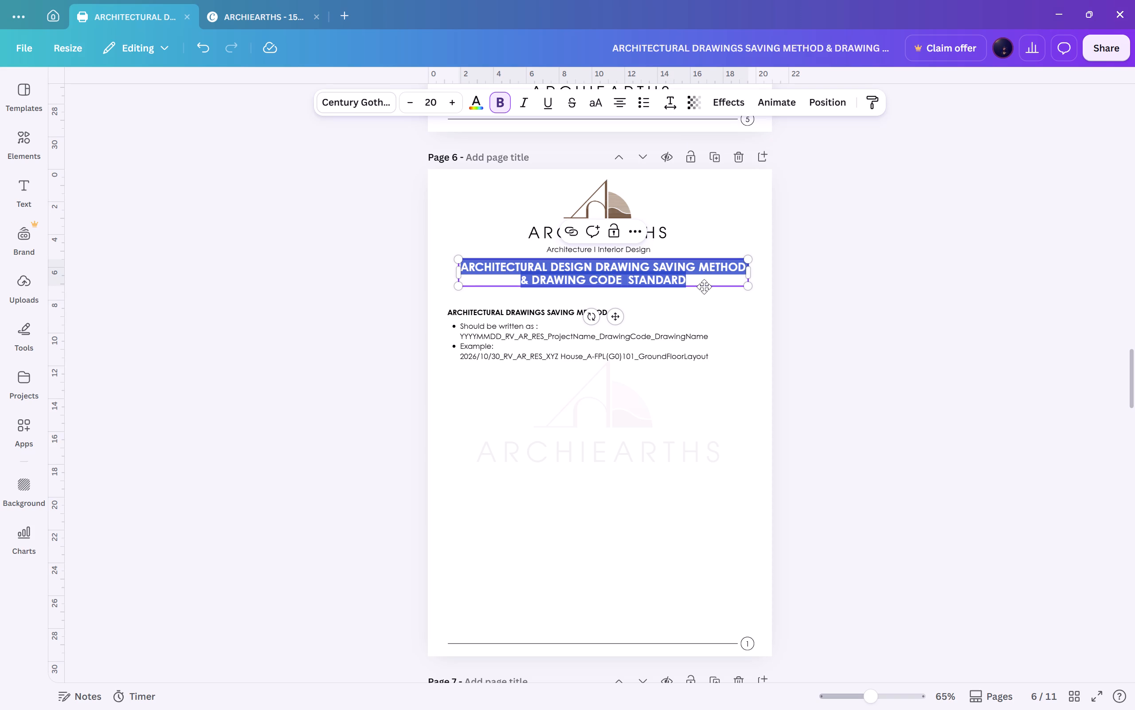
key("BackSpace")
key("a")
type("gree")
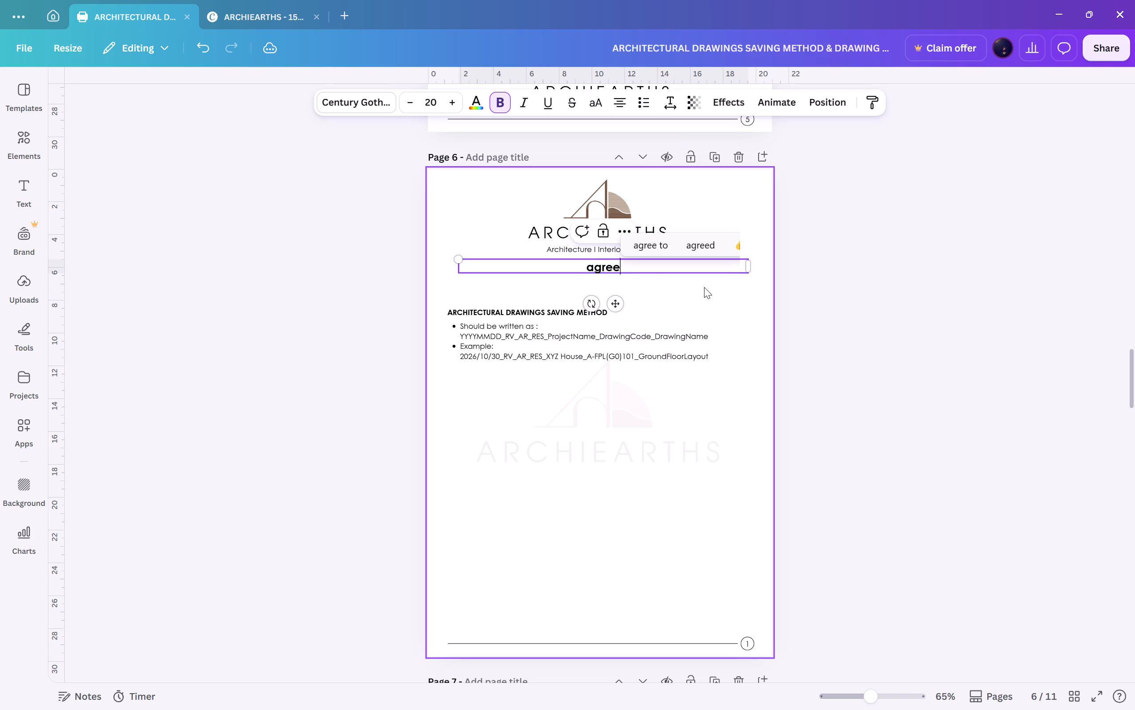
key("BackSpace")
key("BackSpace")
key("BackSpace")
key("BackSpace")
type("greement")
key("space")
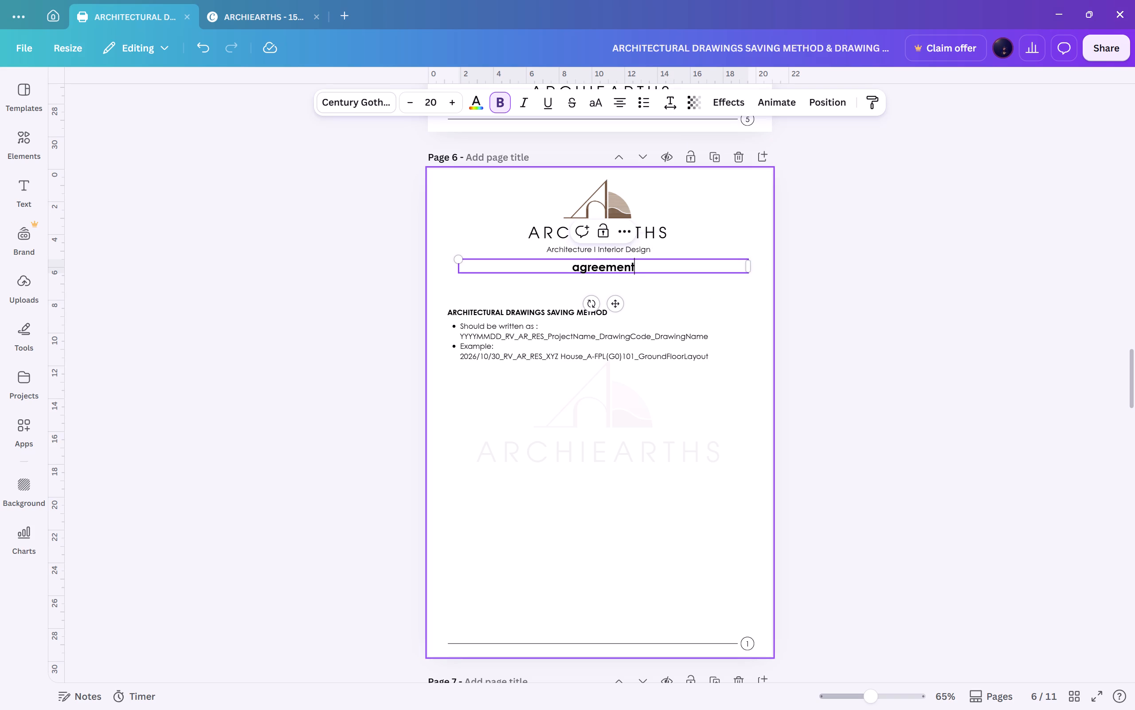
type("contract")
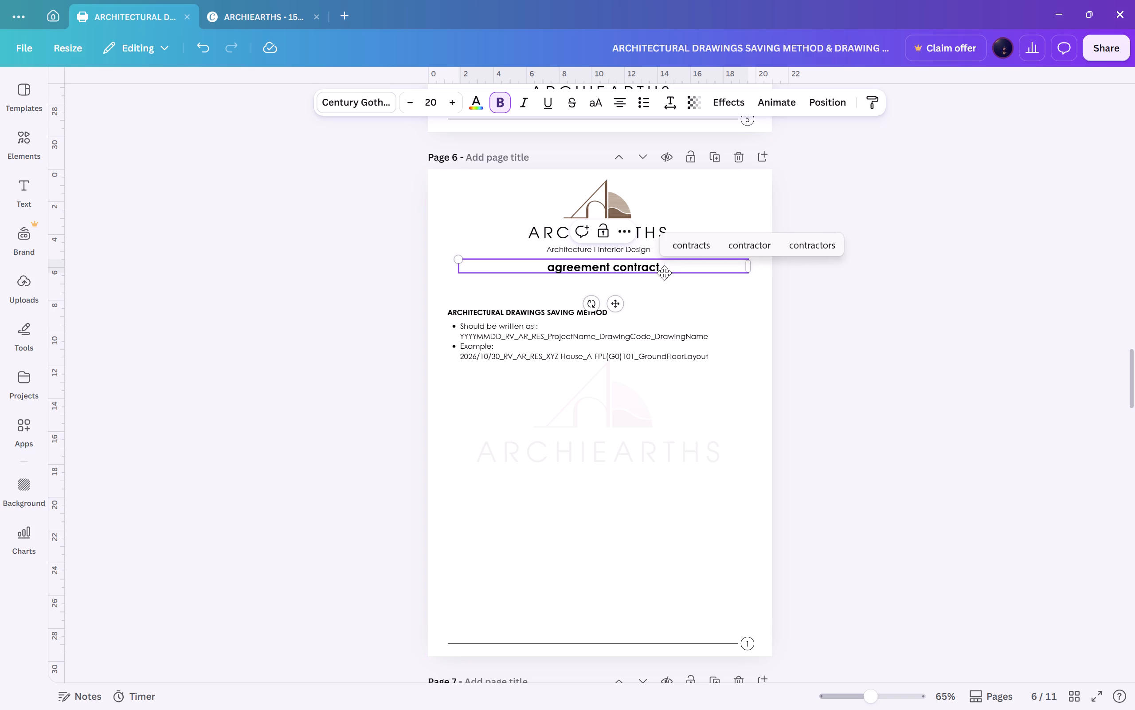
left_click(983, 343)
left_click(650, 265)
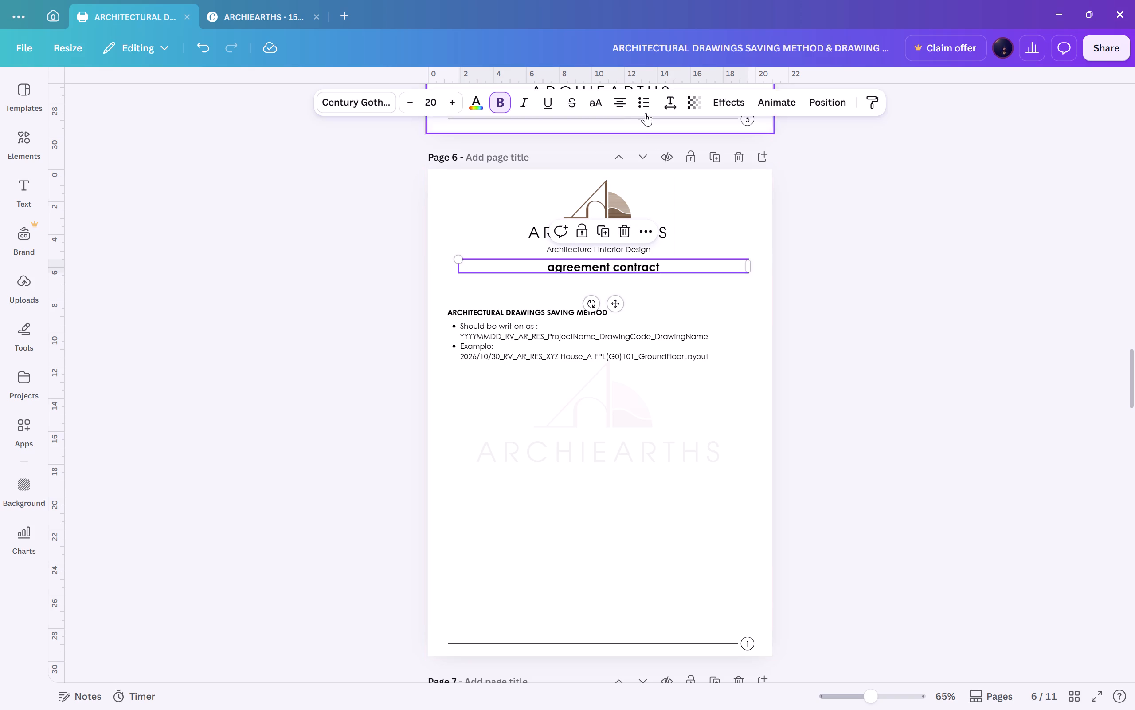
left_click(599, 101)
left_click(924, 330)
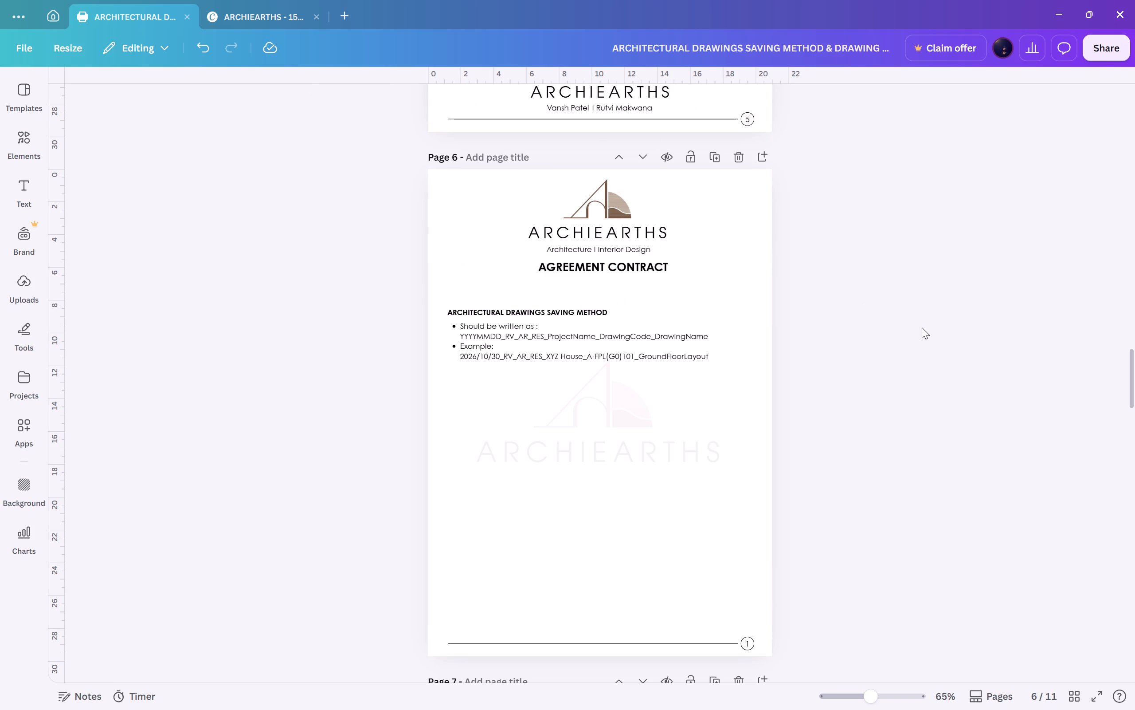
Duplicate page 6's footer line and place the copy just beneath the AGREEMENT CONTRACT title as a divider.
left_click(613, 647)
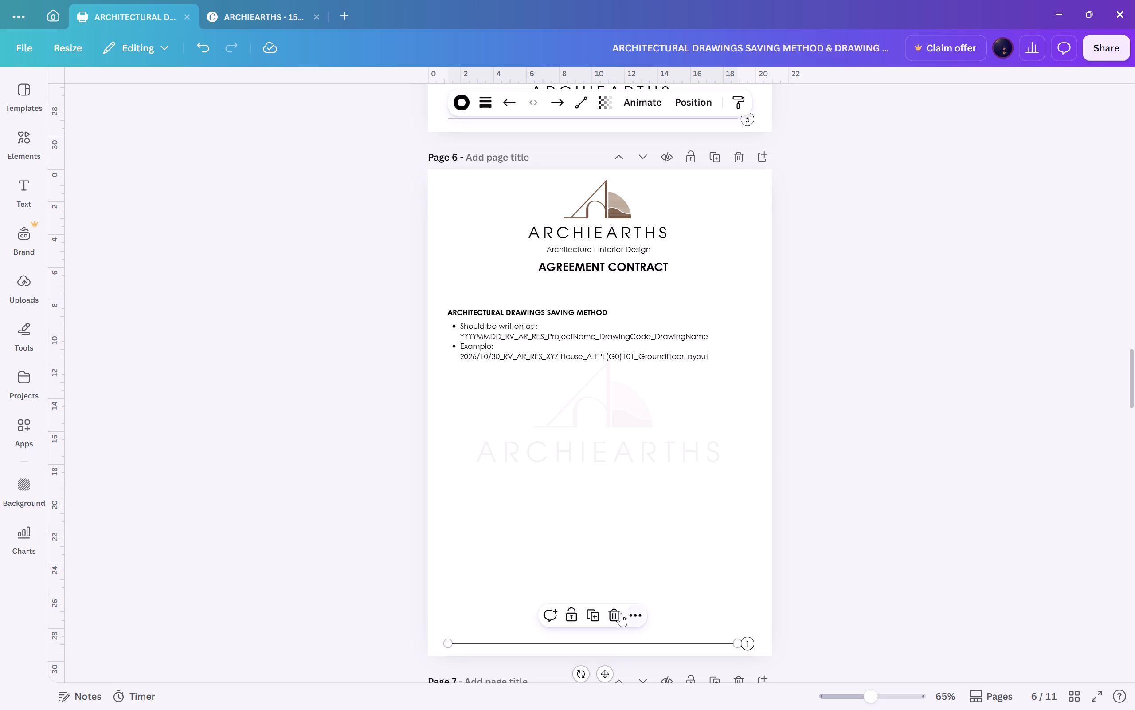
left_click(598, 617)
left_click_drag(595, 652, 643, 350)
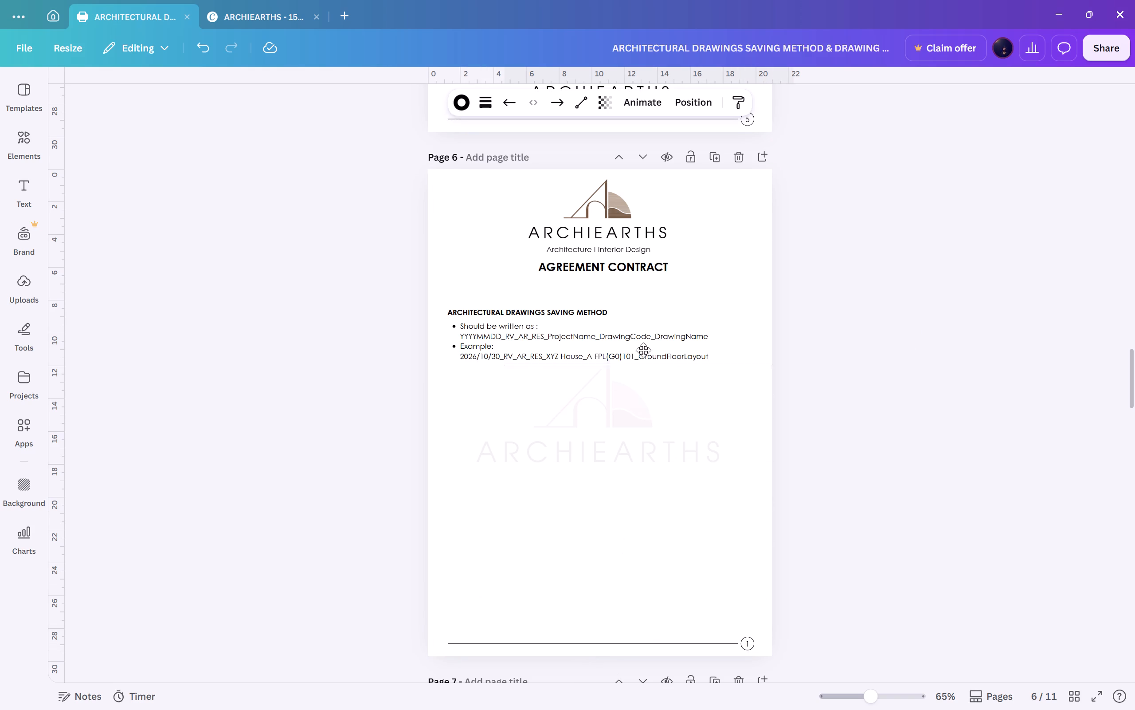
left_click_drag(643, 350, 598, 281)
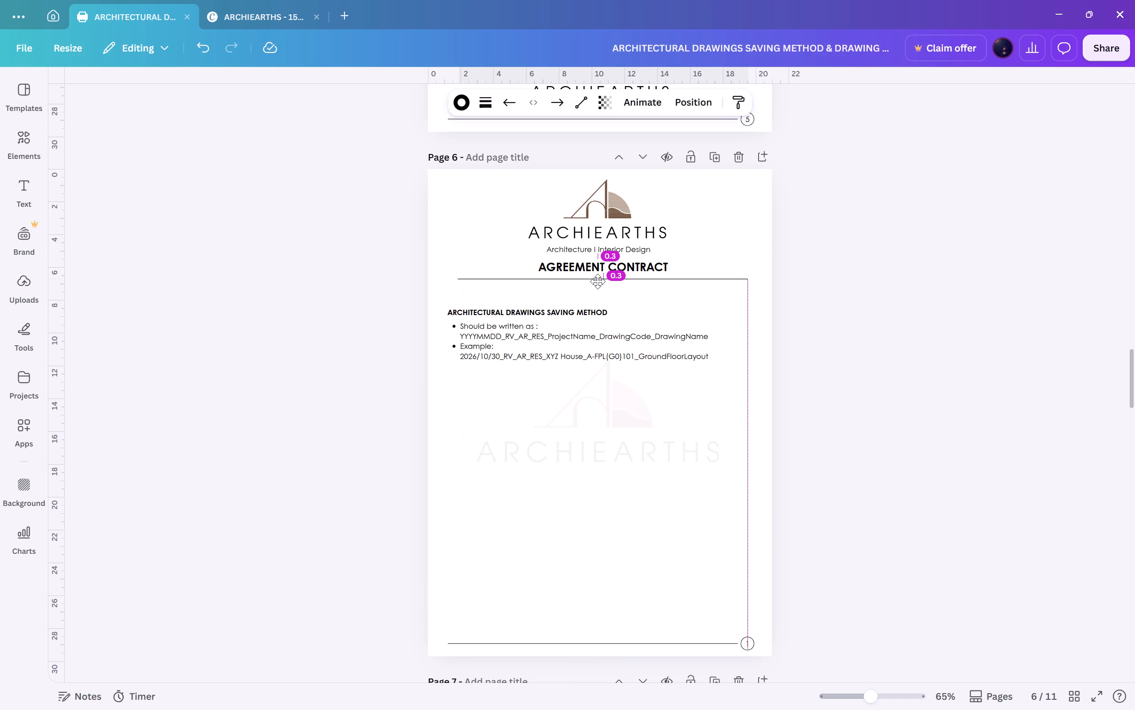
left_click_drag(598, 281, 596, 282)
left_click(803, 297)
scroll(803, 297, "down", 1)
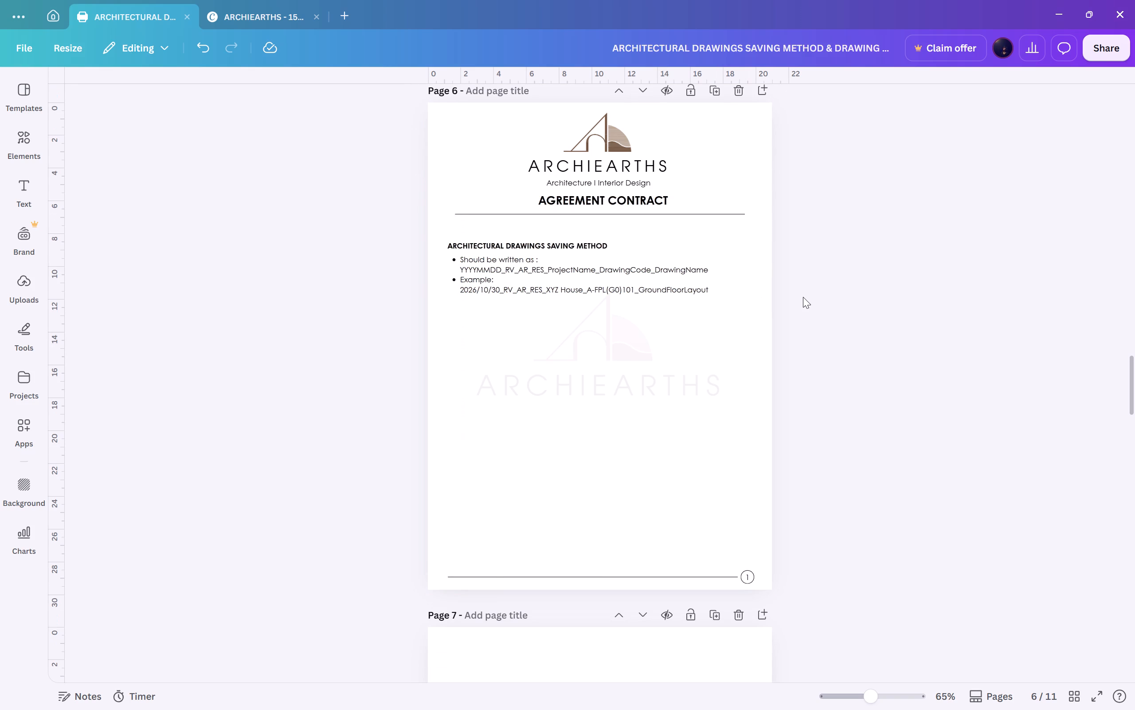
scroll(803, 297, "up", 1)
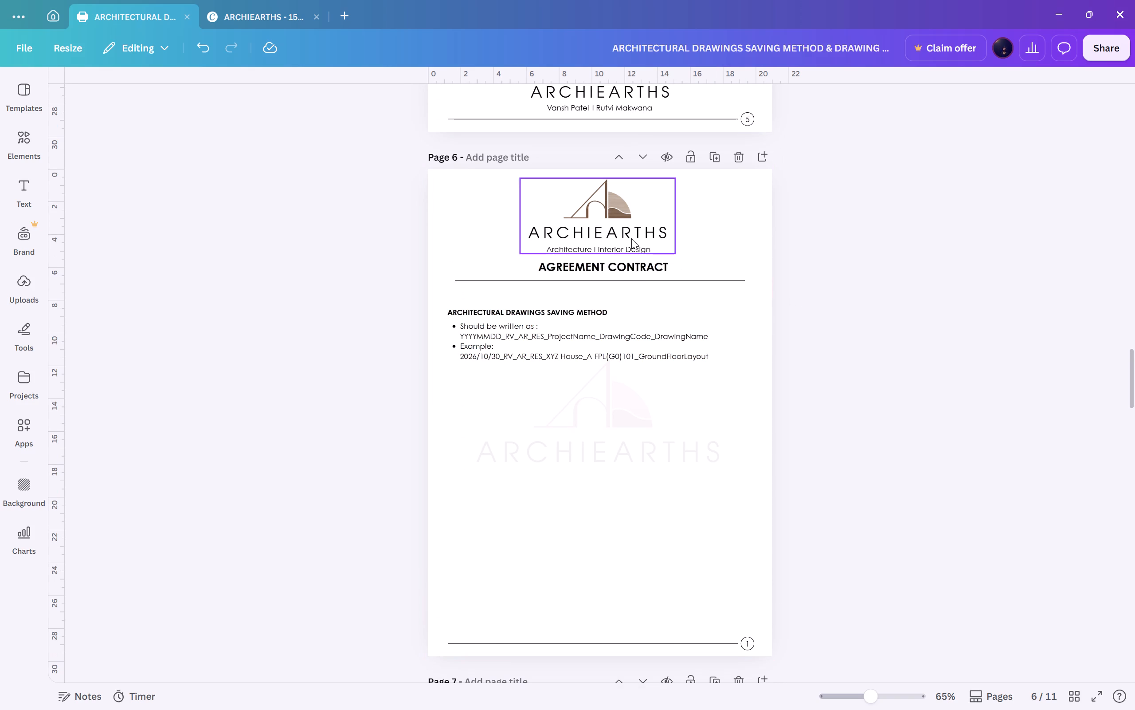
Unlock the Archiearths header logo on page 6.
left_click_drag(631, 238, 707, 266)
left_click(805, 247)
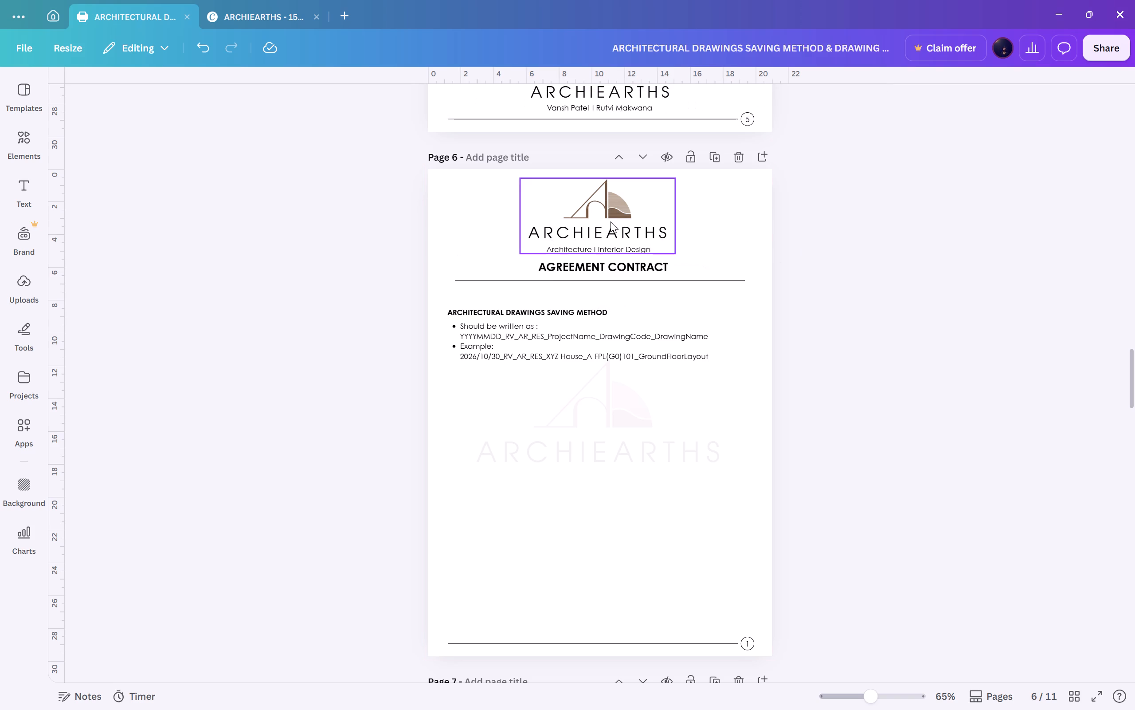
left_click(609, 221)
left_click_drag(607, 221, 677, 234)
left_click(615, 209)
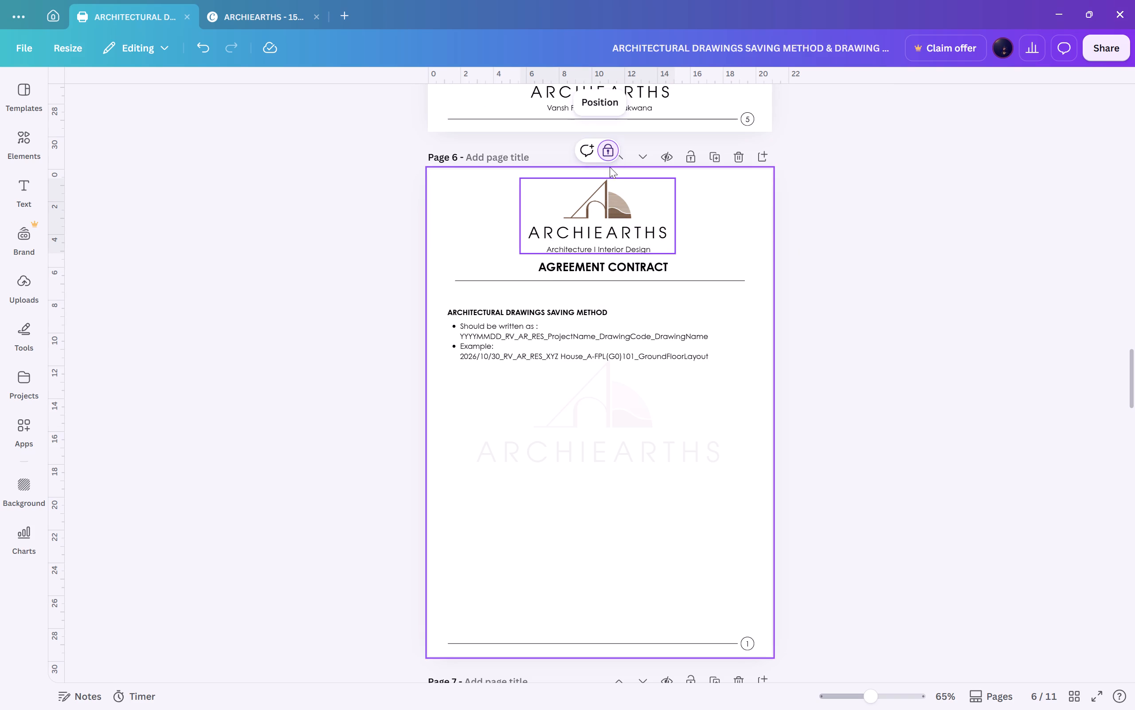
left_click(610, 147)
left_click(861, 225)
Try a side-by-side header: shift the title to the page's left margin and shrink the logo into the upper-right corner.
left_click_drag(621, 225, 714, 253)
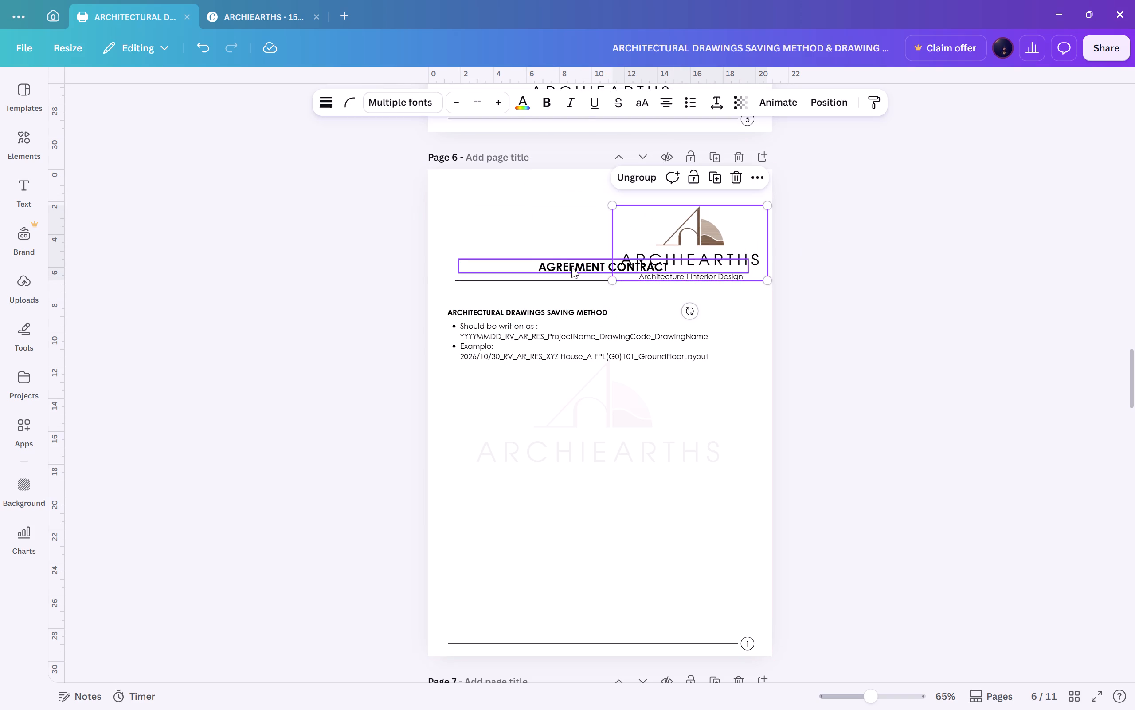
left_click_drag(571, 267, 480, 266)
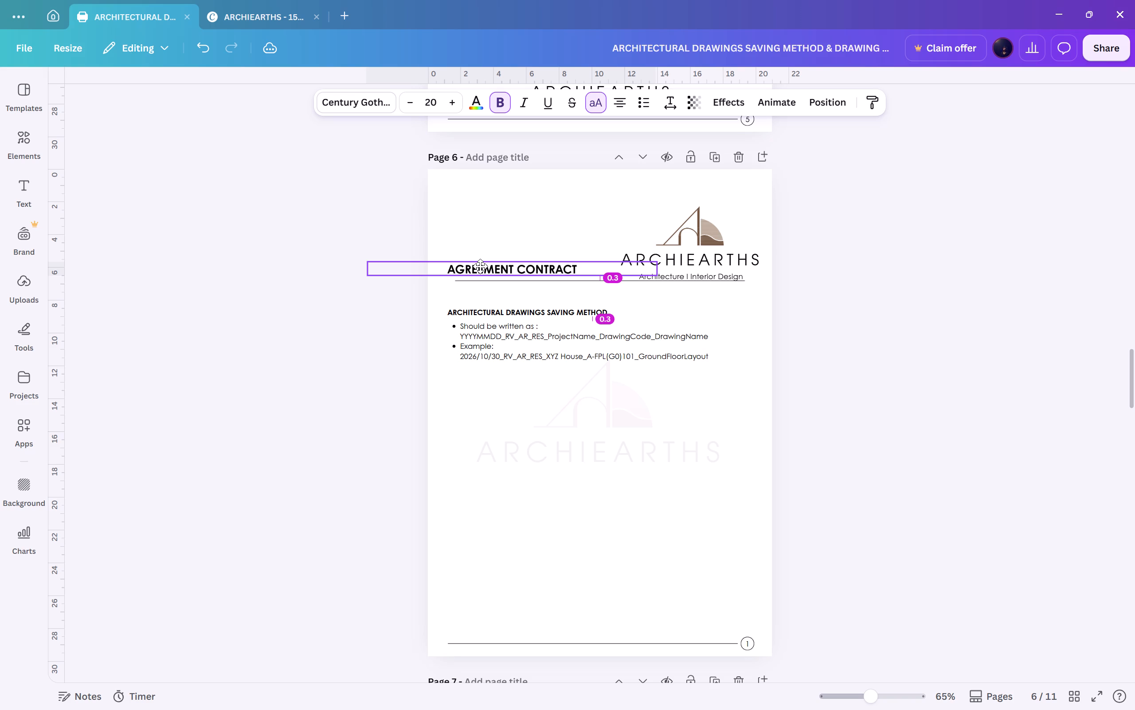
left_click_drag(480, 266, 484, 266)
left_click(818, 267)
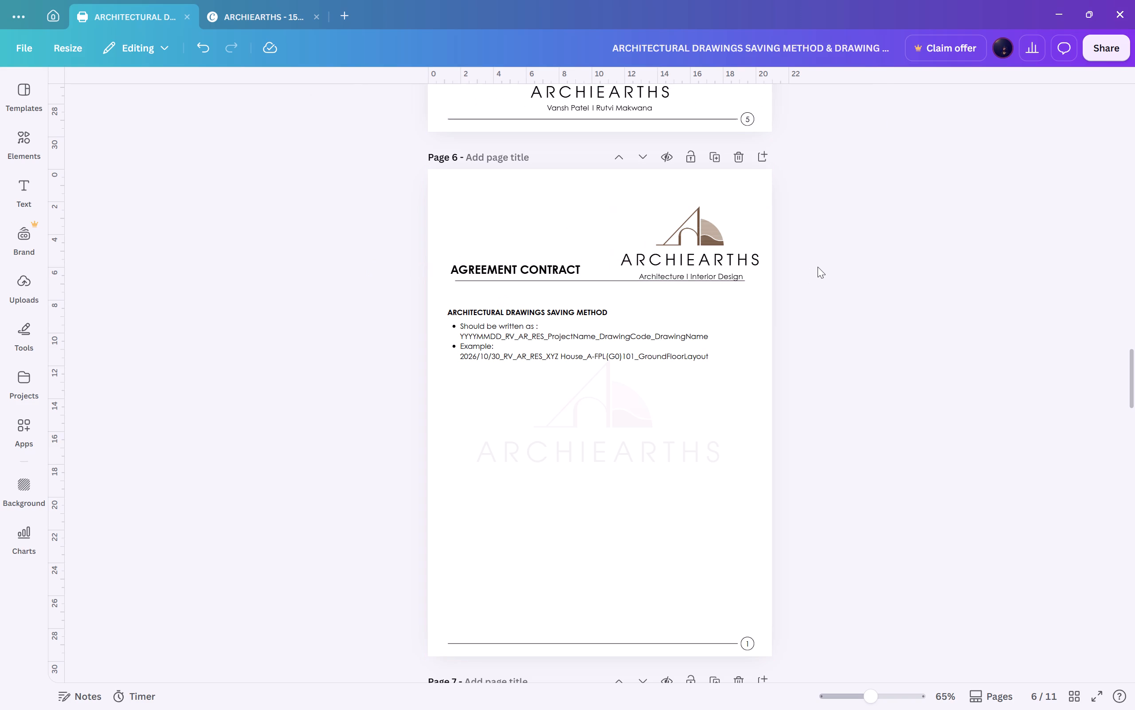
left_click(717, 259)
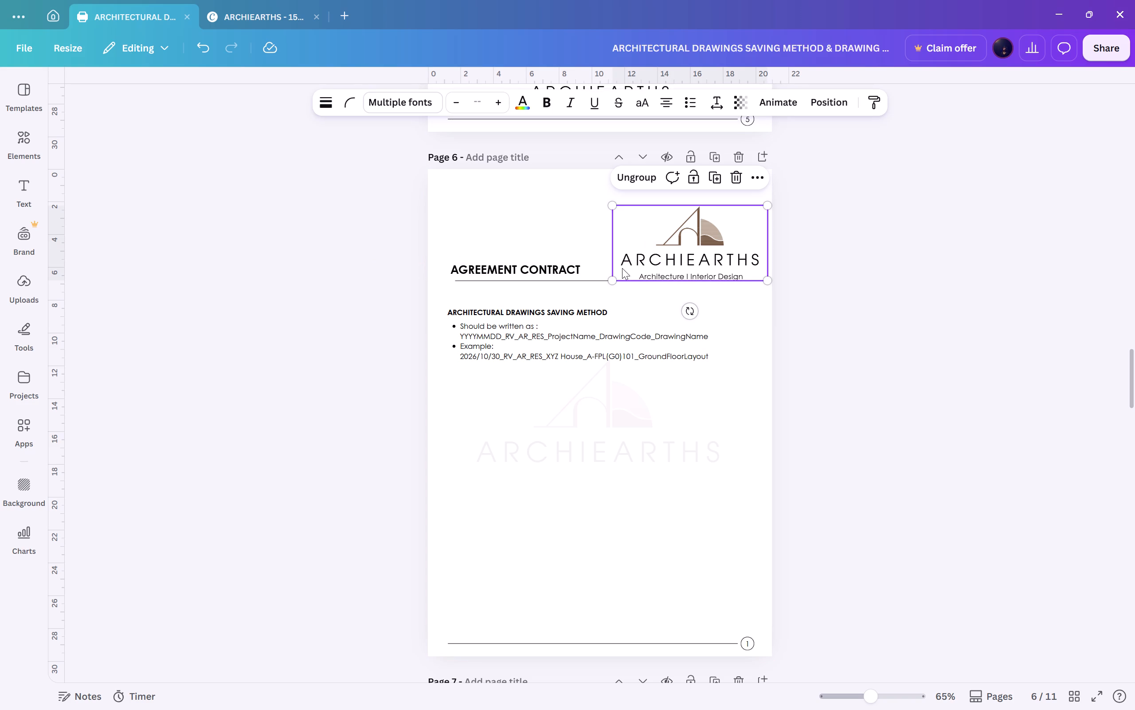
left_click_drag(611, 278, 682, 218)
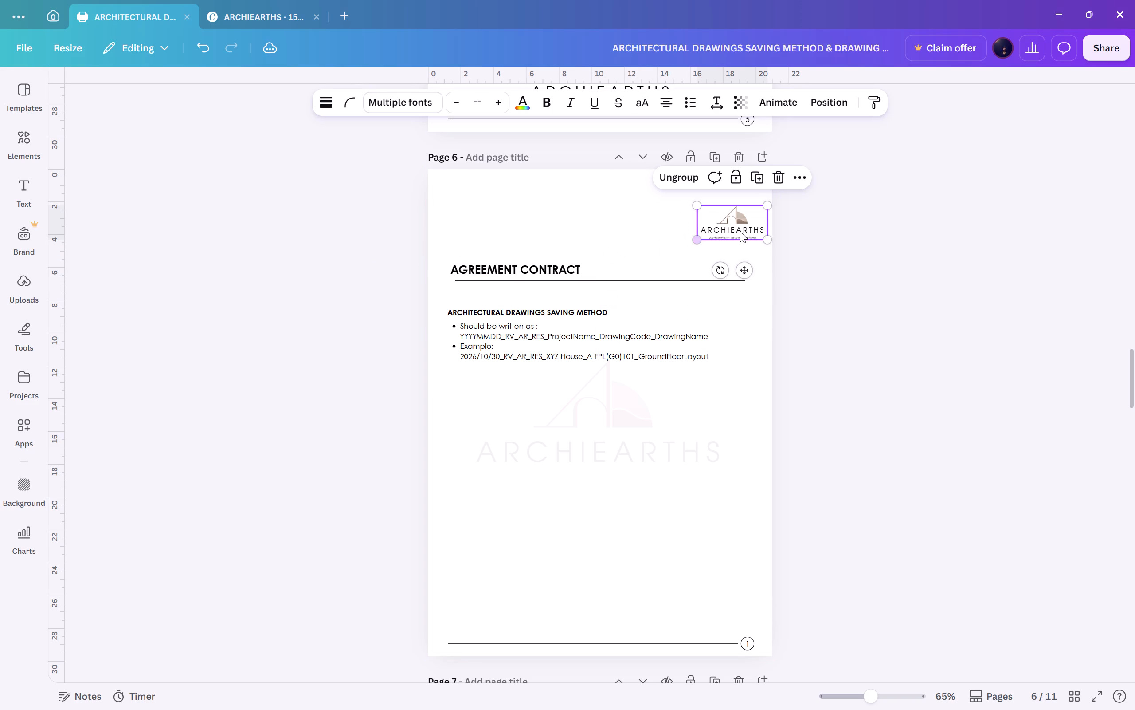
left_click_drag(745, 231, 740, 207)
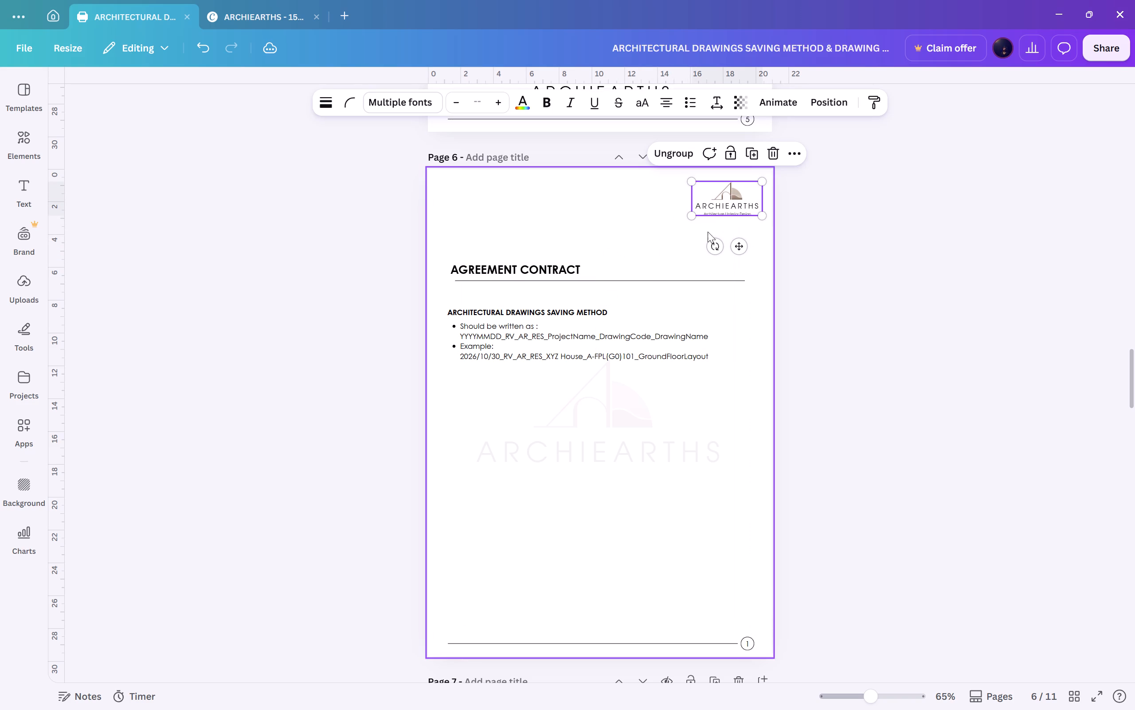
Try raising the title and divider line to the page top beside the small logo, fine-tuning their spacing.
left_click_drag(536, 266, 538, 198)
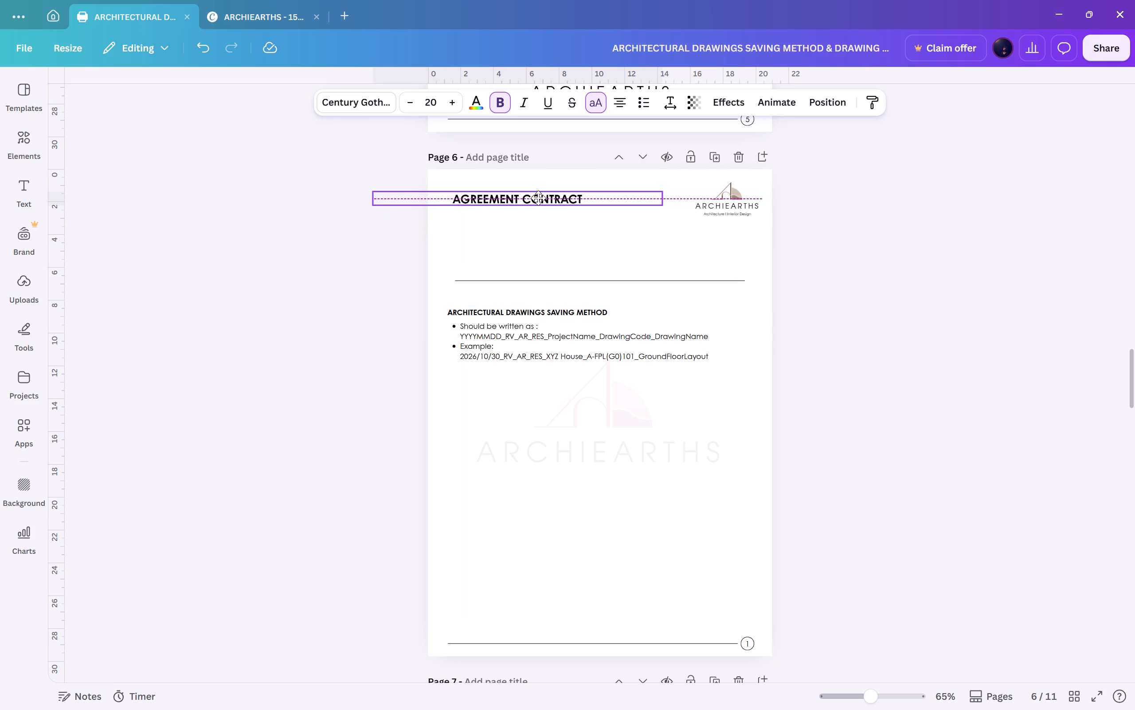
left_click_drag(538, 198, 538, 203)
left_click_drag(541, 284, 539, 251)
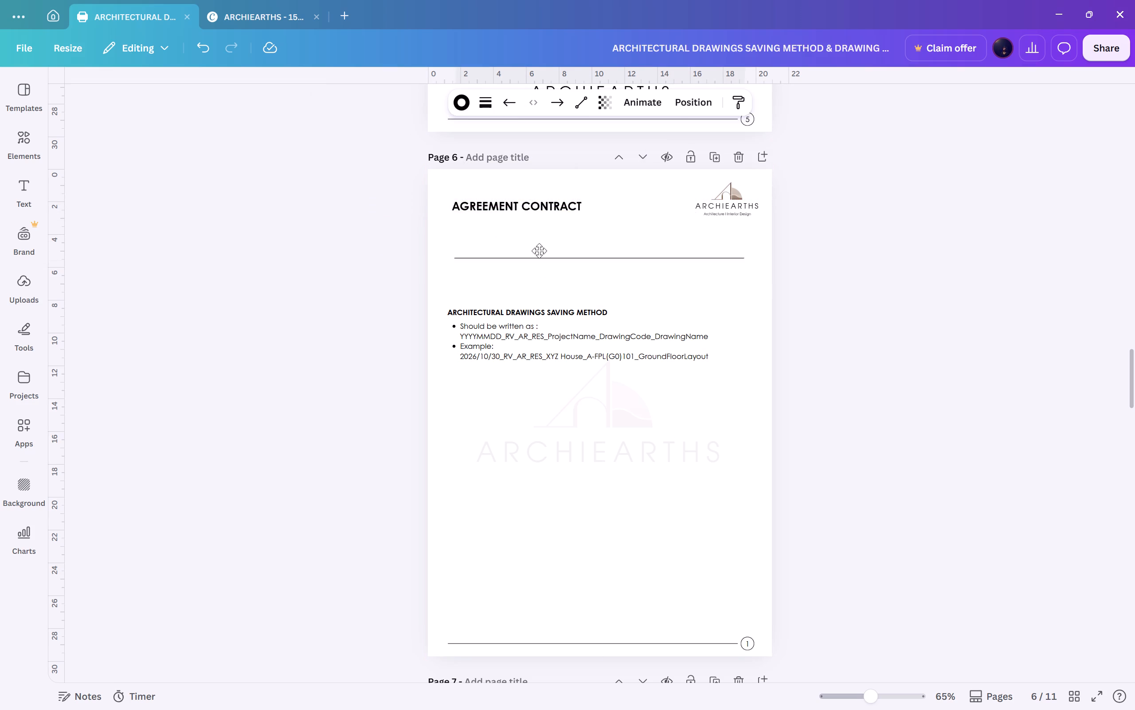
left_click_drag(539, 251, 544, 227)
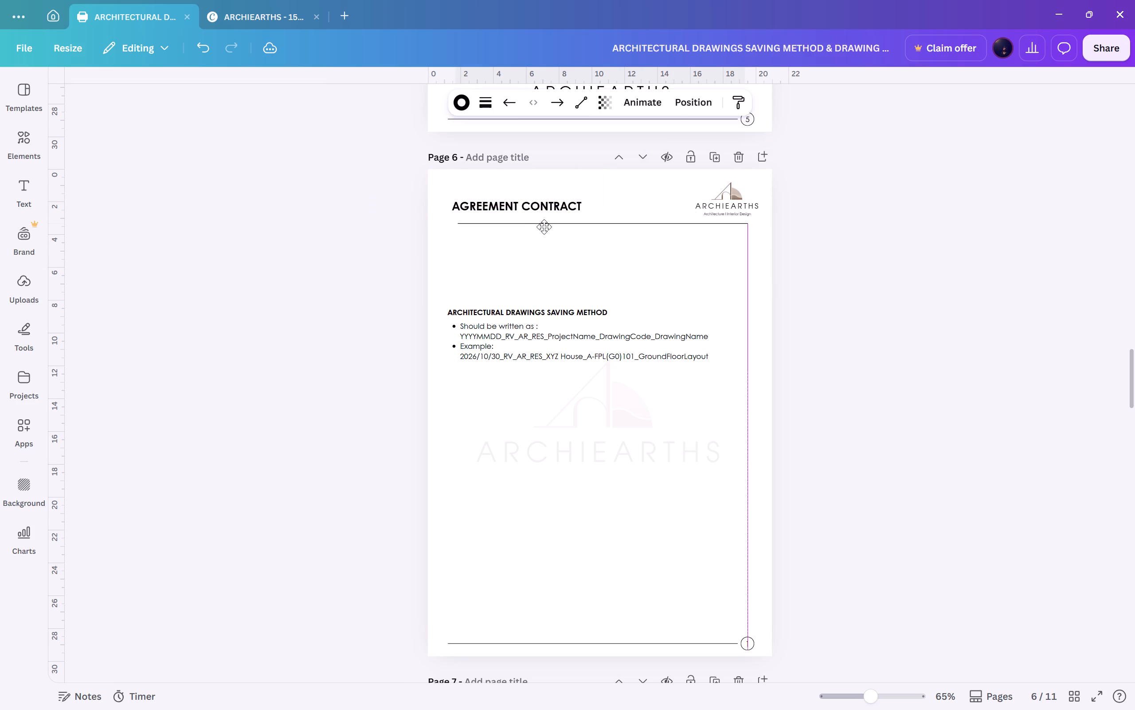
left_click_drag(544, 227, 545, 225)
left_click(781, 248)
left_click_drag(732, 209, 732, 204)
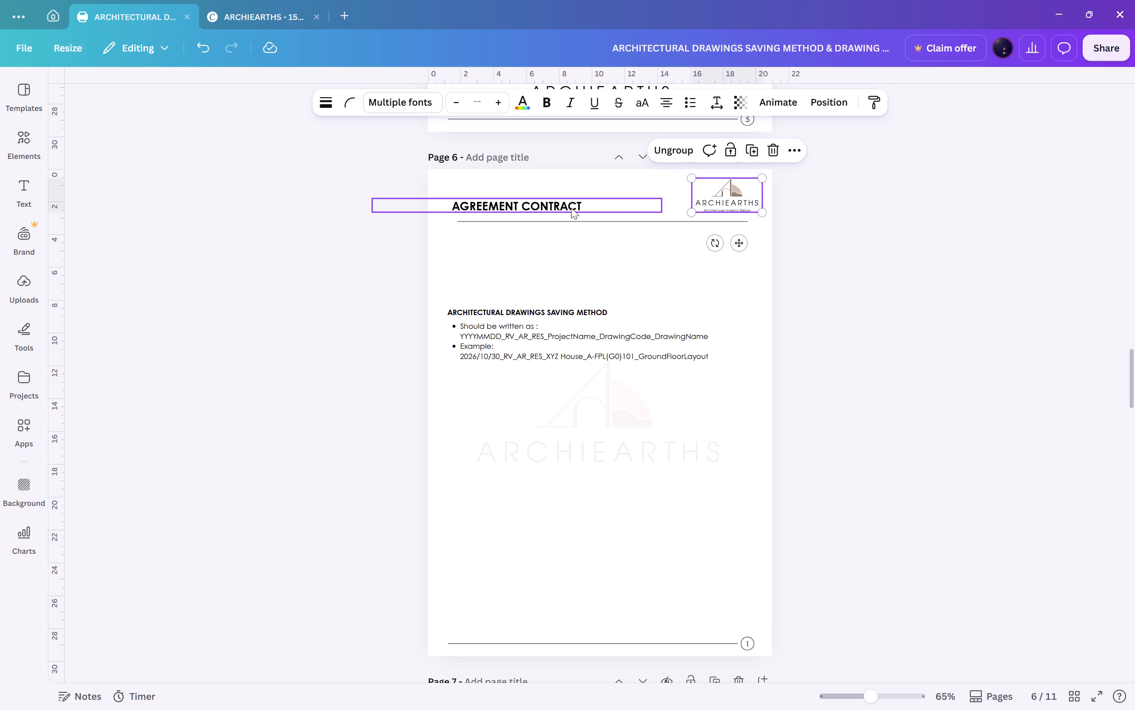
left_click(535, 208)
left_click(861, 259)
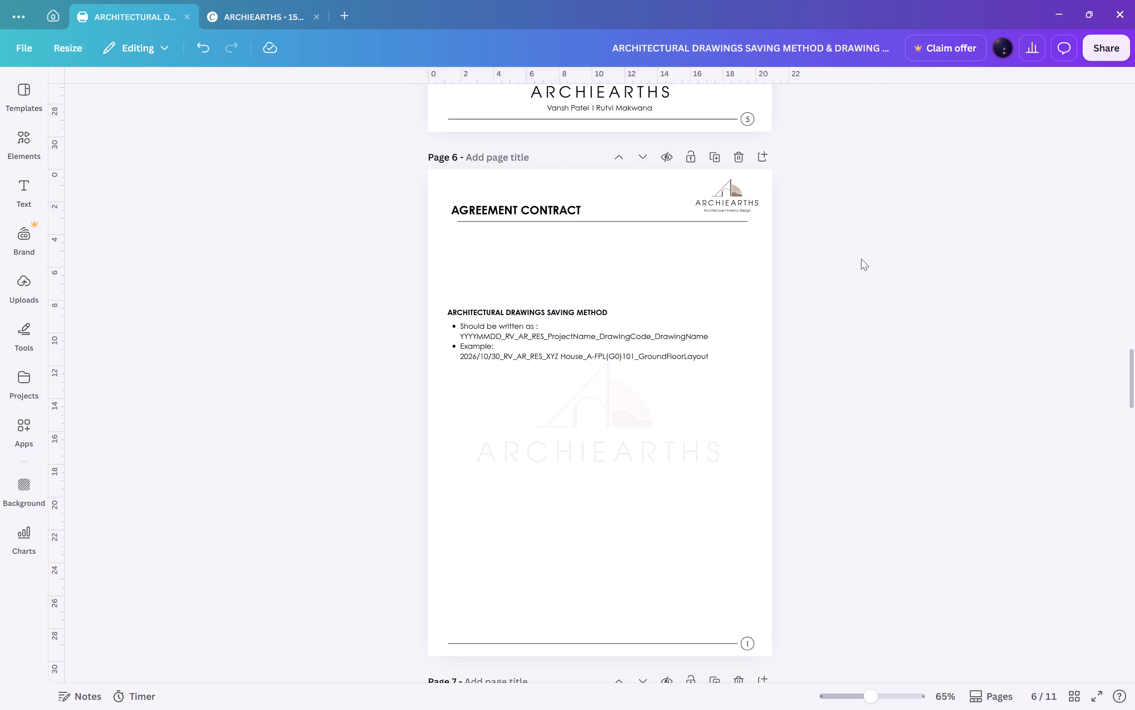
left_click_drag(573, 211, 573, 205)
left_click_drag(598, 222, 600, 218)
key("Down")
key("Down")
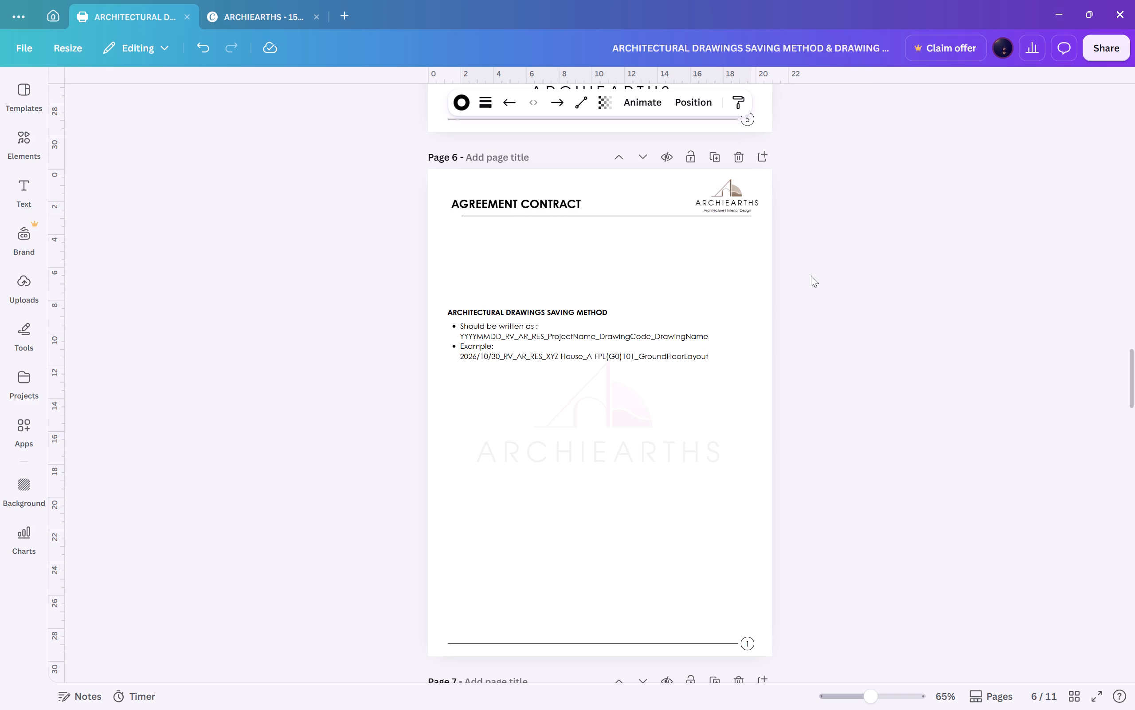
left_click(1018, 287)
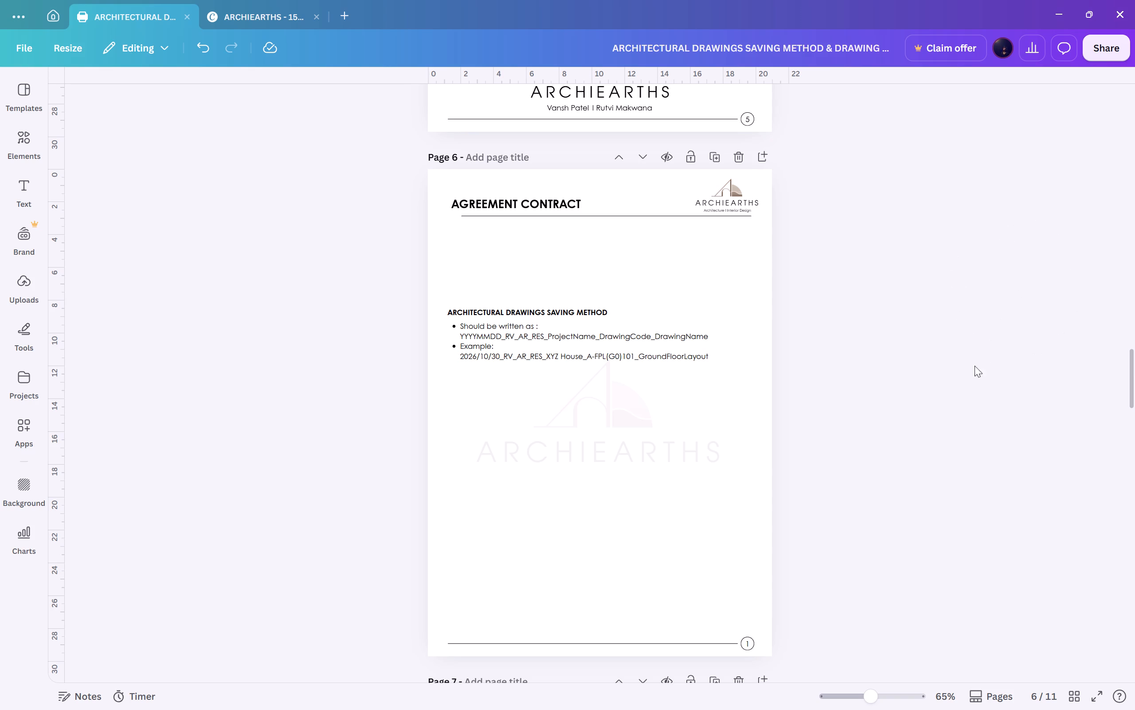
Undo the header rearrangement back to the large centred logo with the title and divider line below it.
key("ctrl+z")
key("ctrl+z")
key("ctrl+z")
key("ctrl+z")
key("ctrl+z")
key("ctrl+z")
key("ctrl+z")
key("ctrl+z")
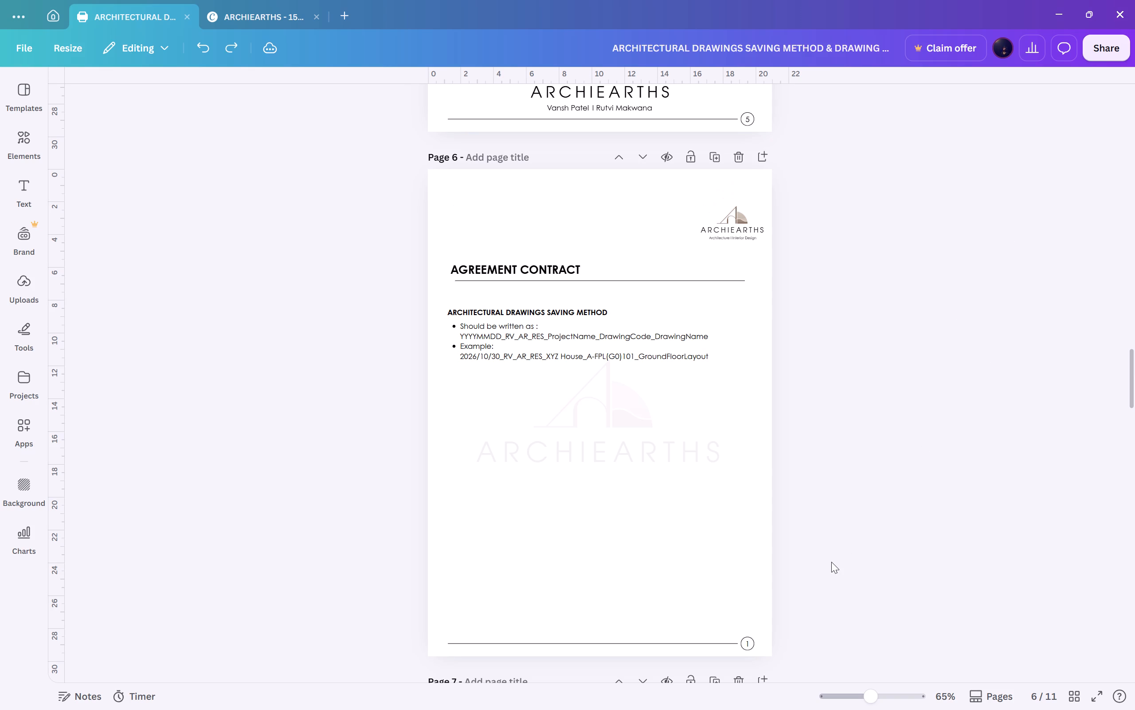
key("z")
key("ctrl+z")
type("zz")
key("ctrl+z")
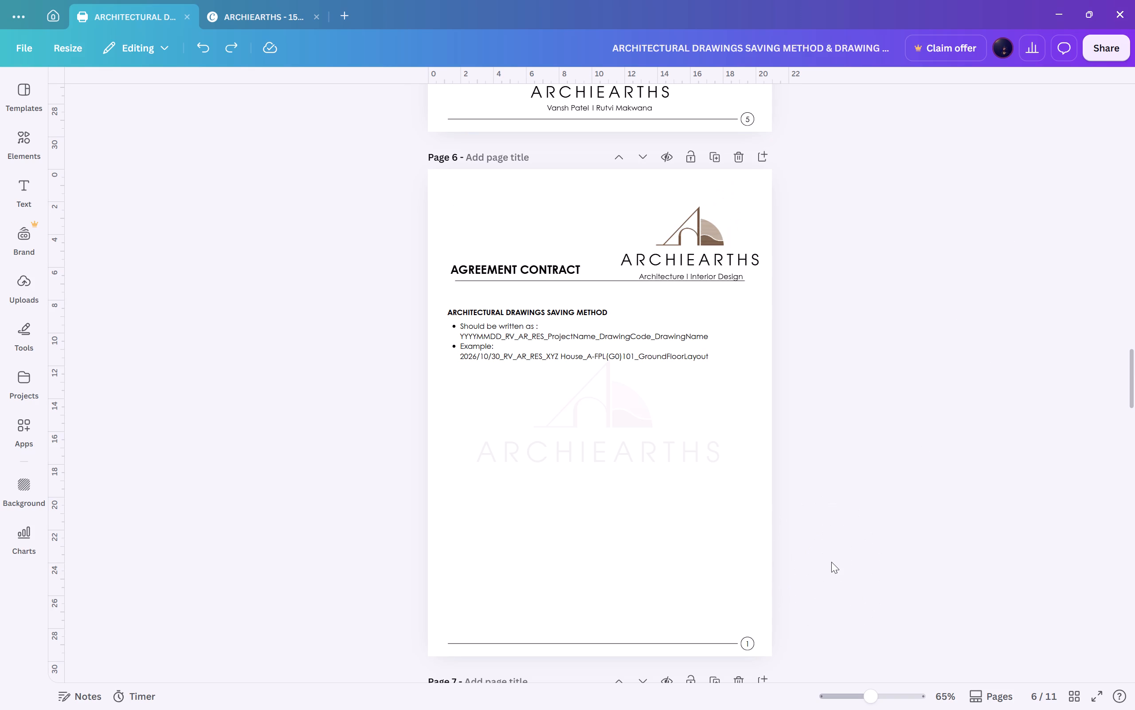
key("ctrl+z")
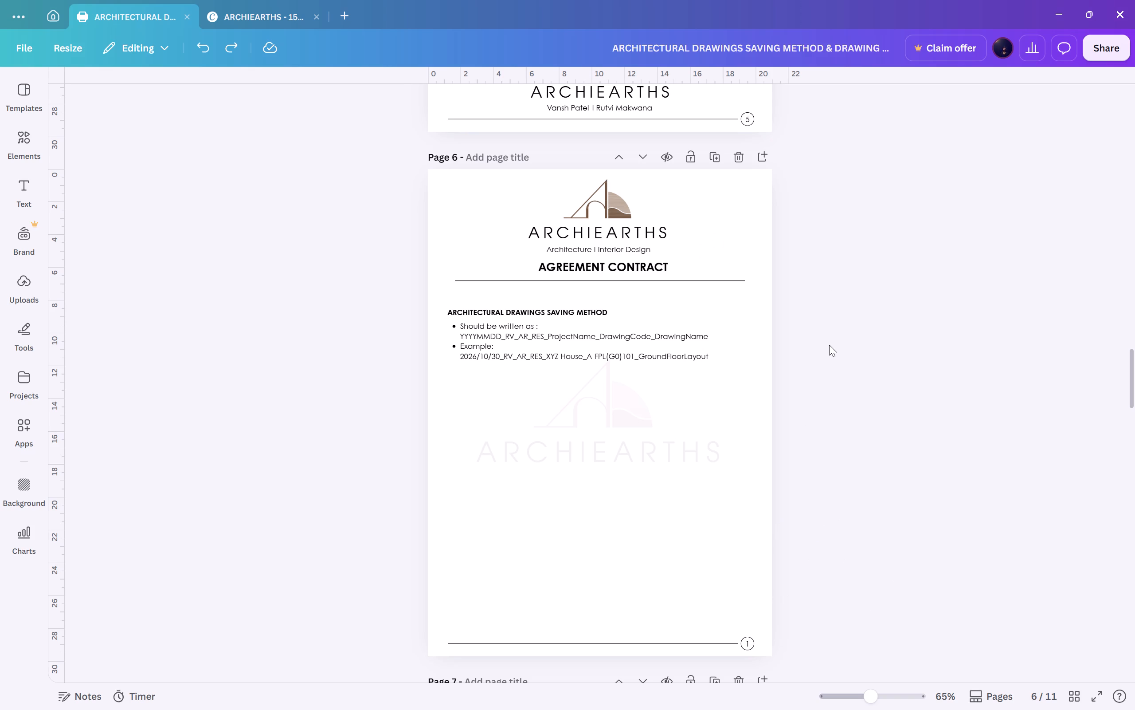
Move the Architectural Drawings Saving Method heading and its bulleted text up together, close beneath the divider line.
left_click(515, 327)
left_click(522, 309, "shift")
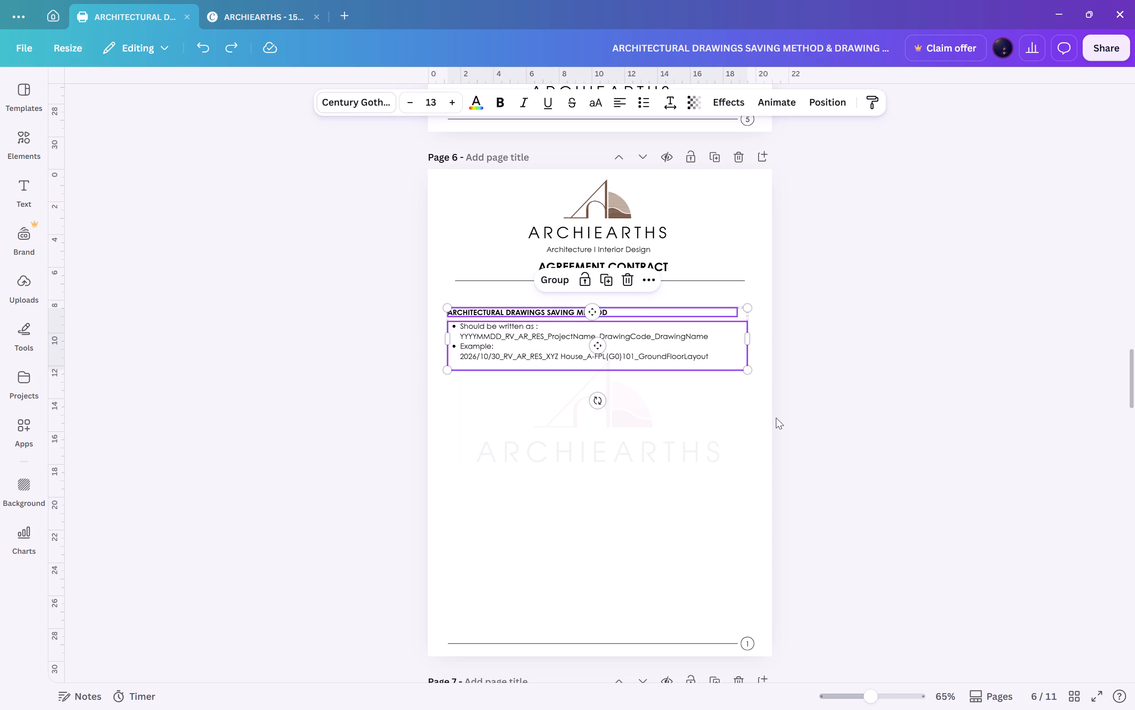
key("Up")
key("Up")
key("Up")
key("Up")
key("Up")
key("Up")
key("Up")
key("Up")
key("Up")
key("Up")
key("Up")
key("Down")
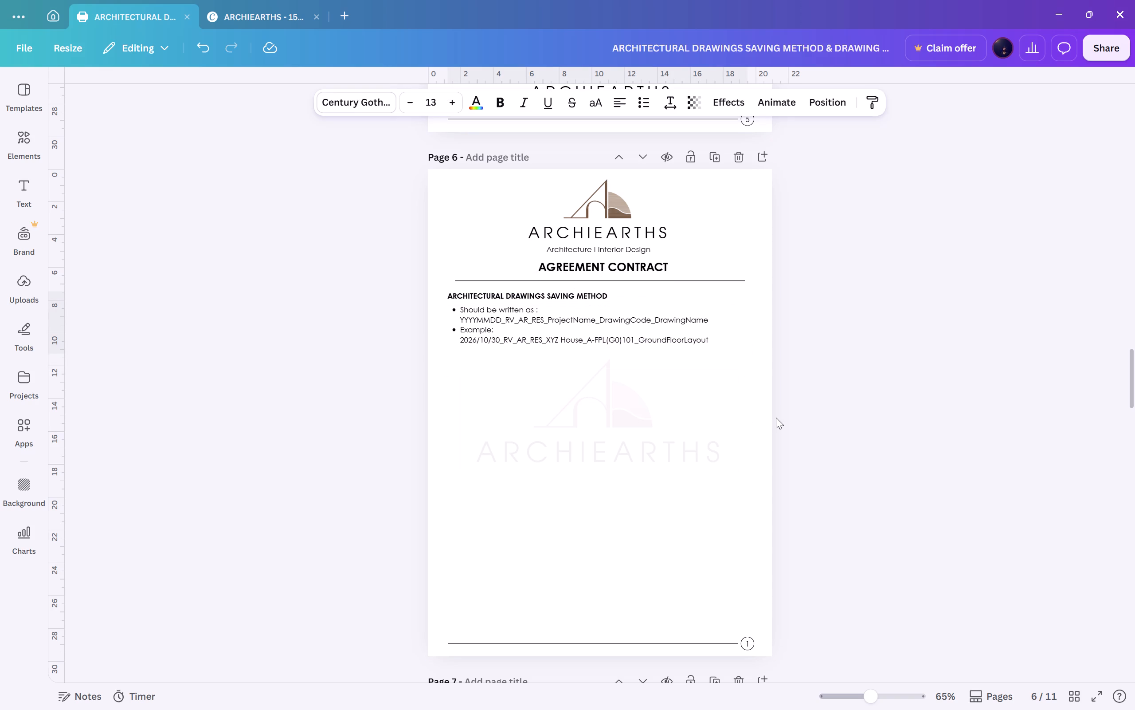
key("Up")
left_click(870, 358)
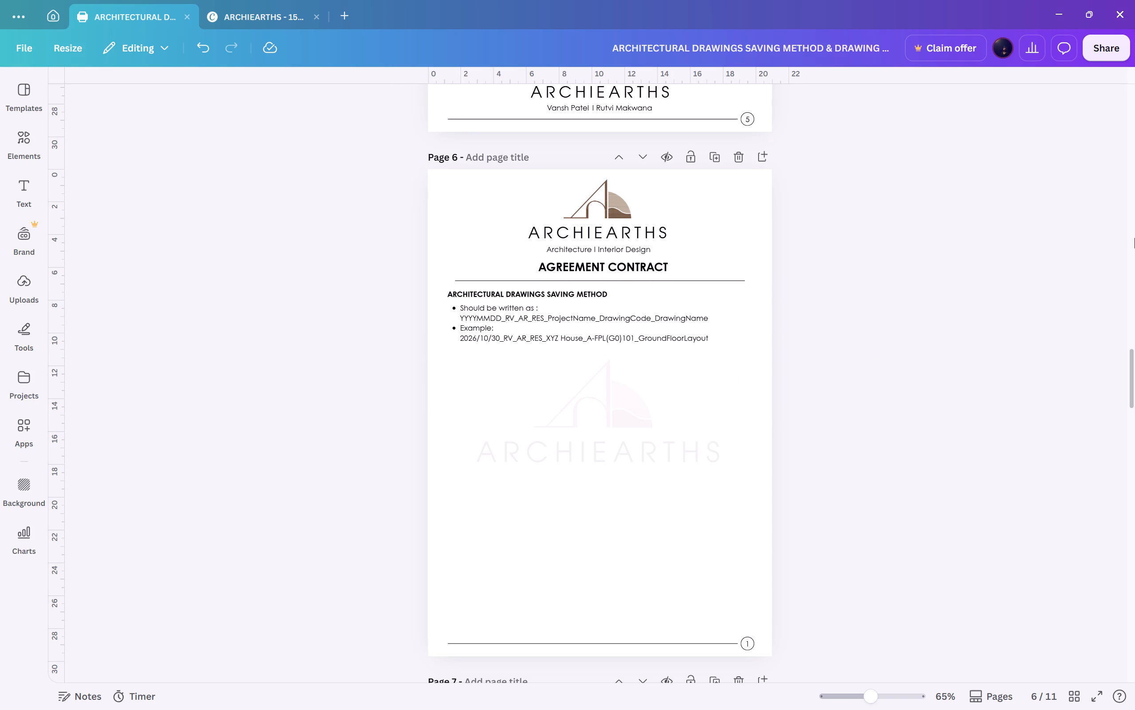
key("w")
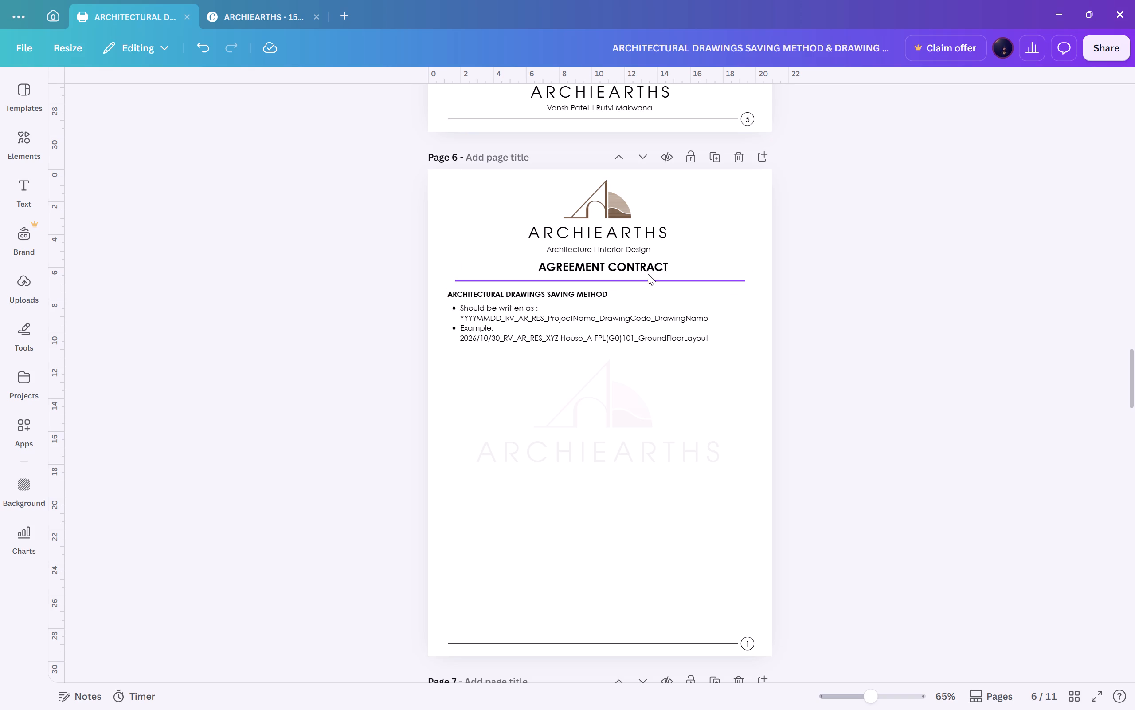
Shrink the header logo to about half its size and place it in page 6's upper-right corner.
left_click(626, 241)
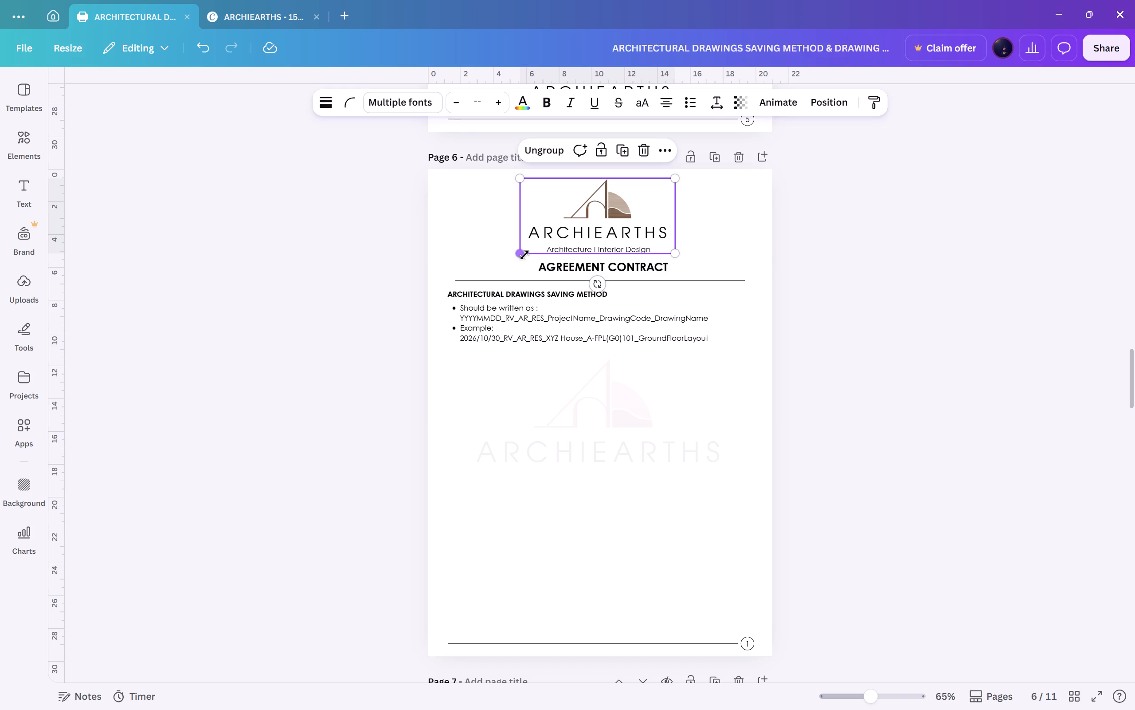
left_click_drag(524, 255, 615, 242)
left_click_drag(644, 199, 734, 200)
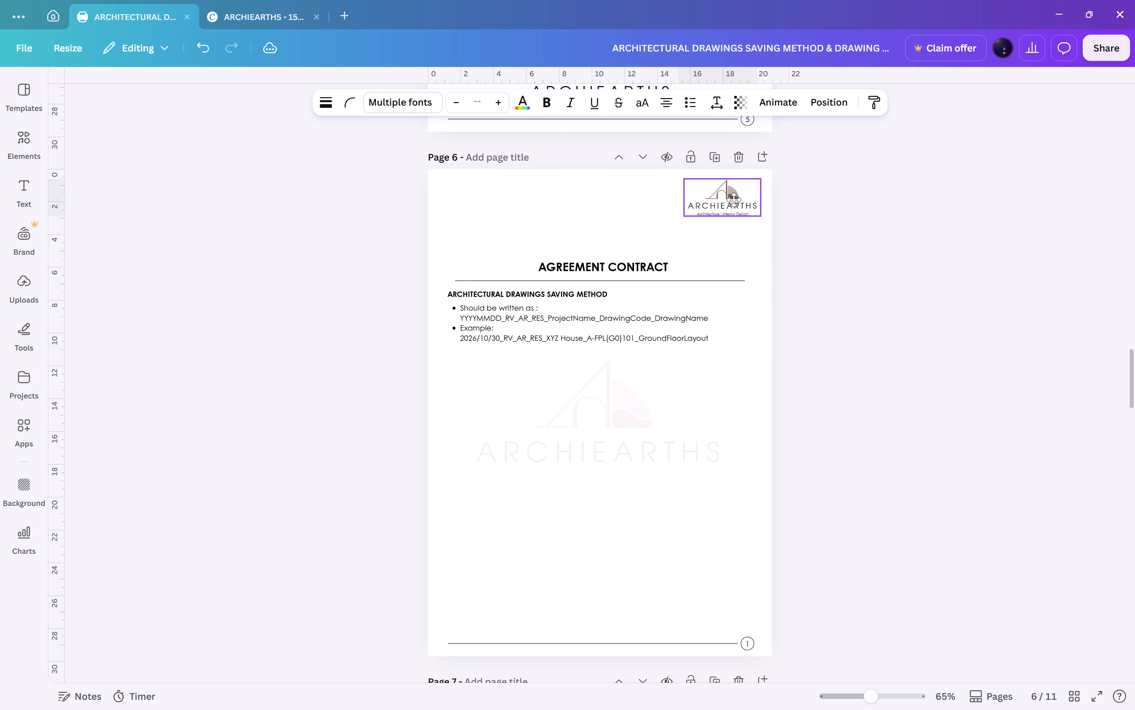
left_click_drag(734, 200, 738, 199)
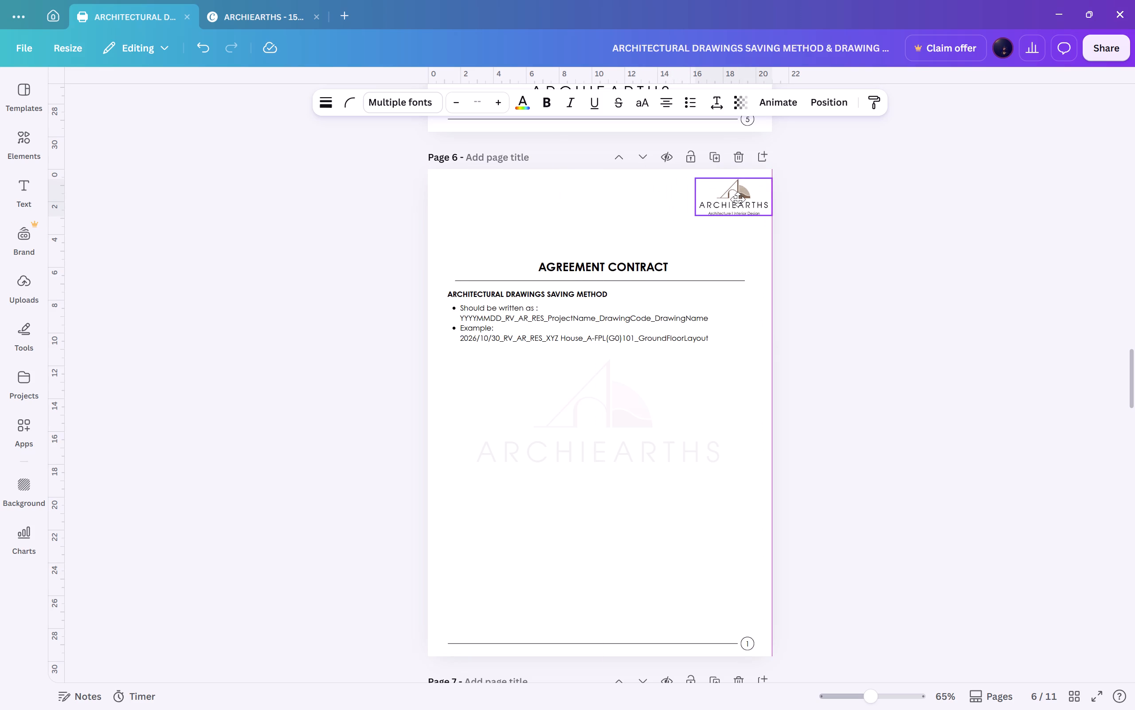
left_click_drag(738, 199, 736, 200)
left_click(816, 220)
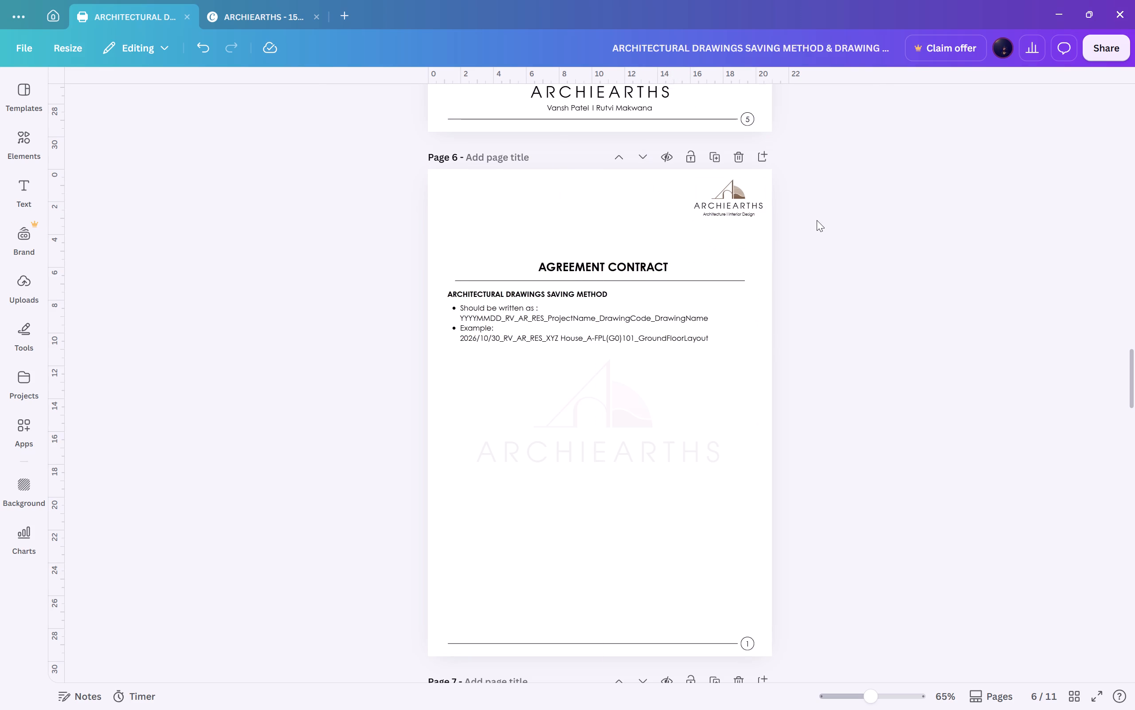
Move the AGREEMENT CONTRACT title up level with the logo and the divider line beneath it, starting the title where the line begins.
left_click(583, 272)
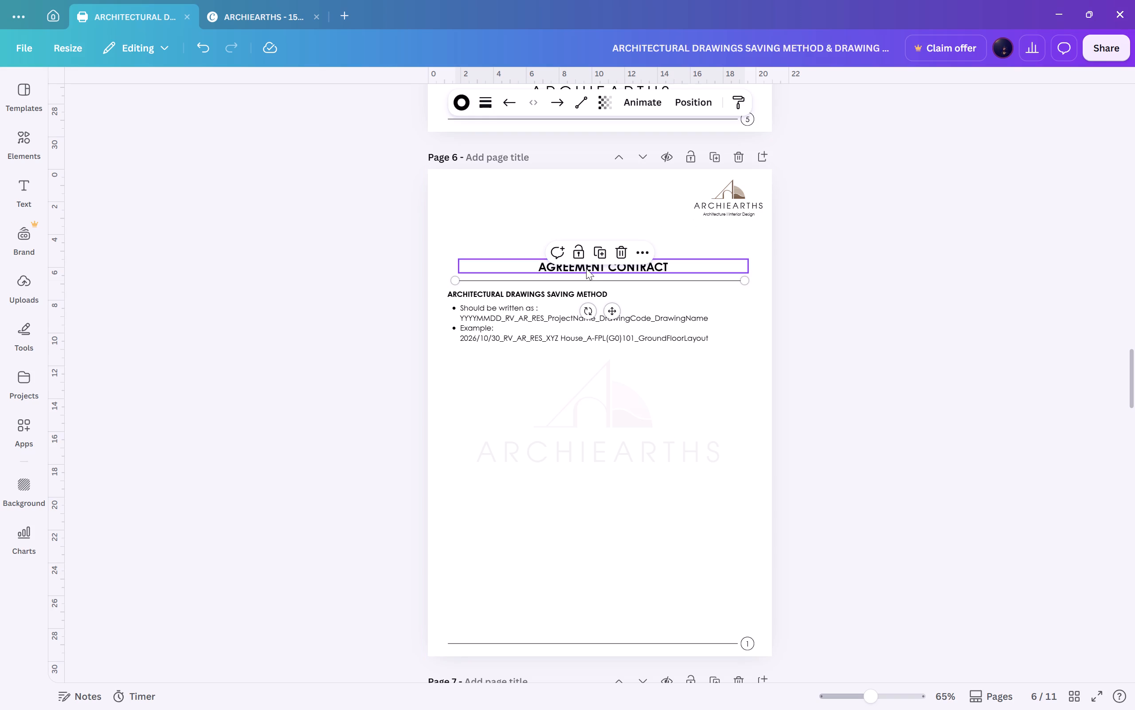
left_click_drag(586, 268, 485, 199)
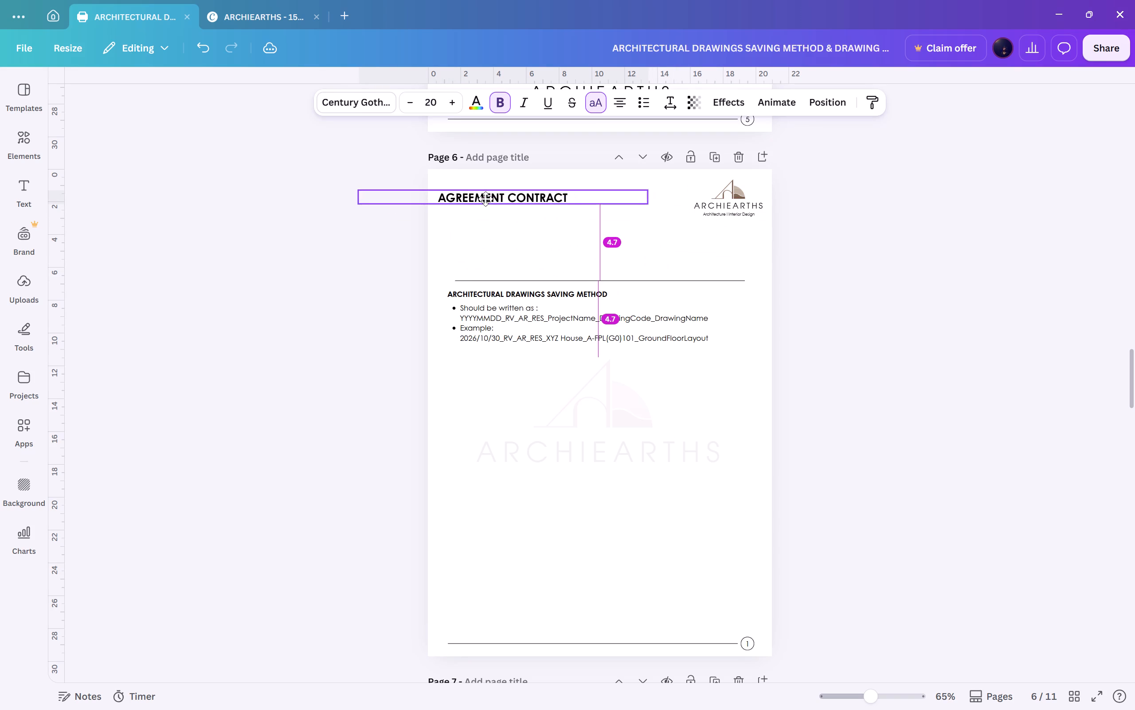
left_click_drag(485, 199, 497, 199)
left_click_drag(489, 283, 496, 234)
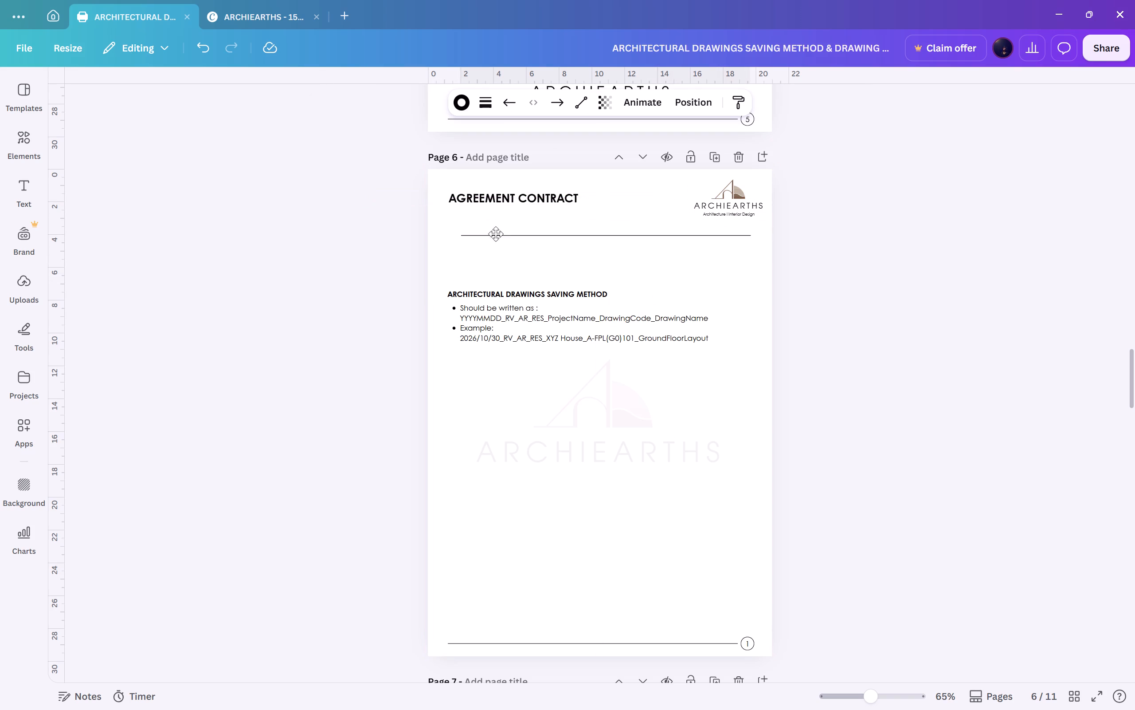
left_click_drag(496, 234, 497, 225)
left_click(778, 261)
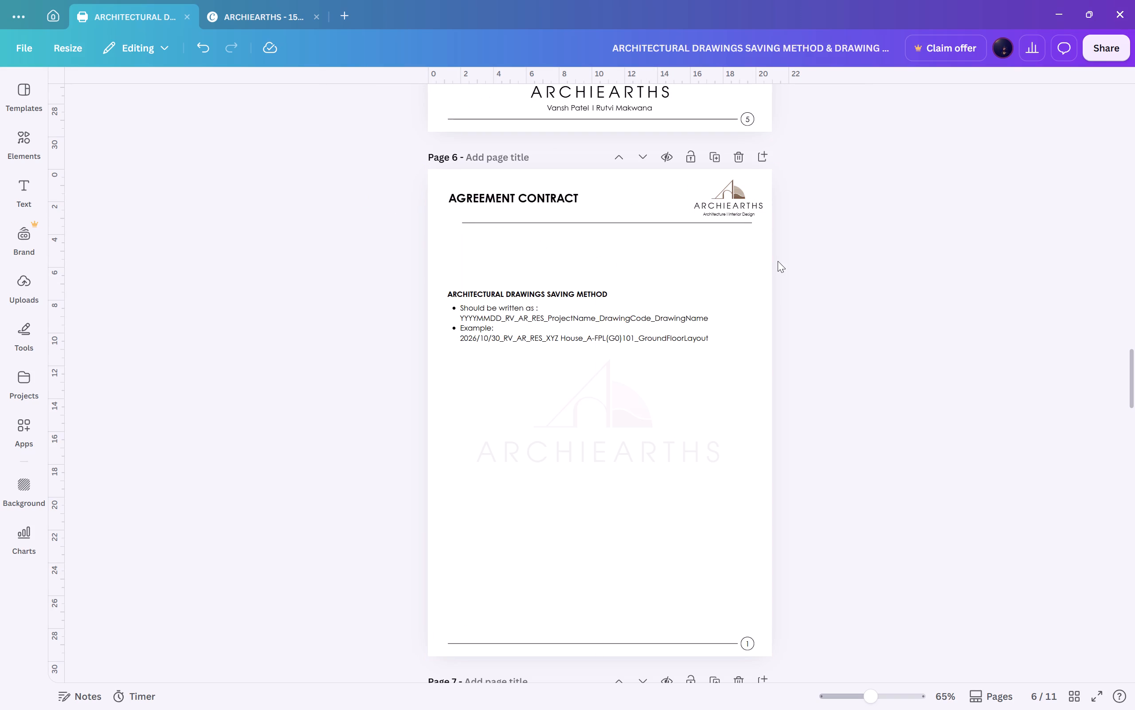
left_click_drag(529, 192, 545, 194)
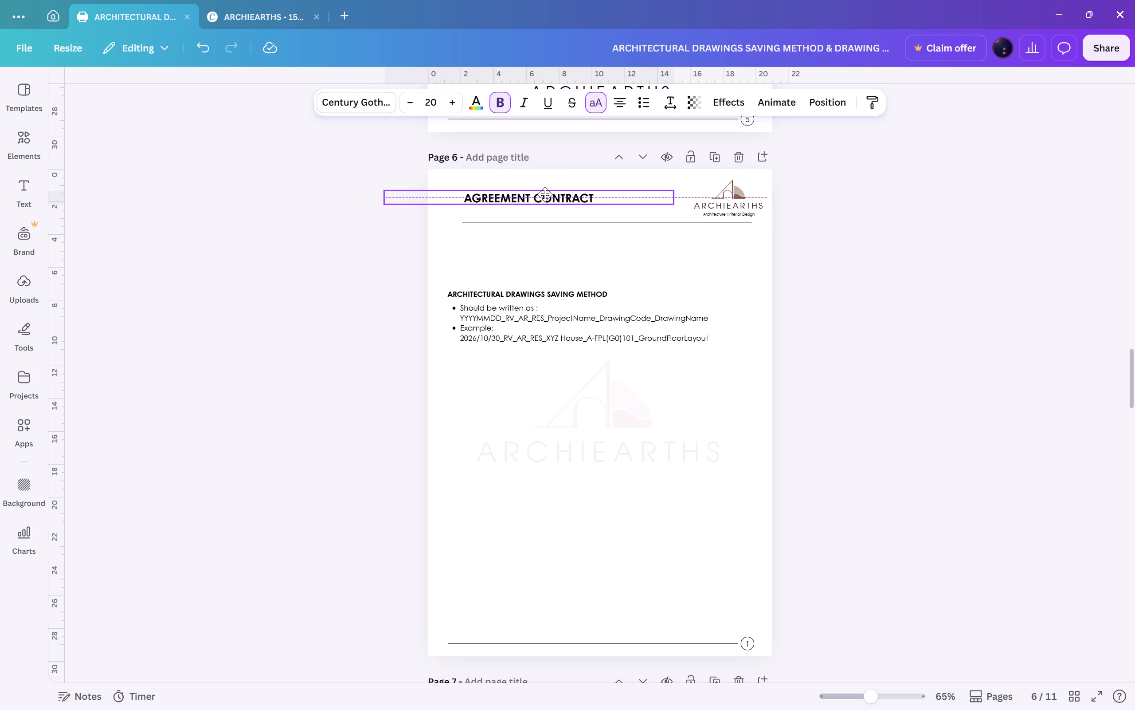
left_click_drag(545, 194, 544, 194)
left_click(818, 249)
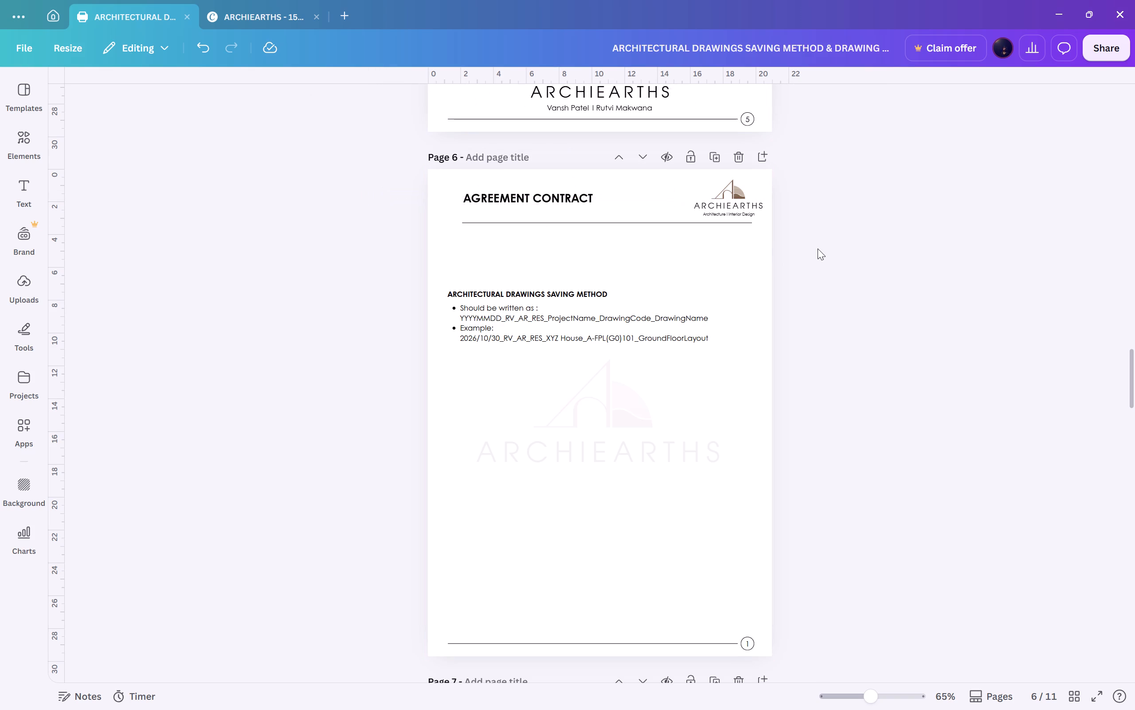
Nudge the header logo and the divider line slightly upward on page 6.
left_click(747, 207)
key("Up")
key("Up")
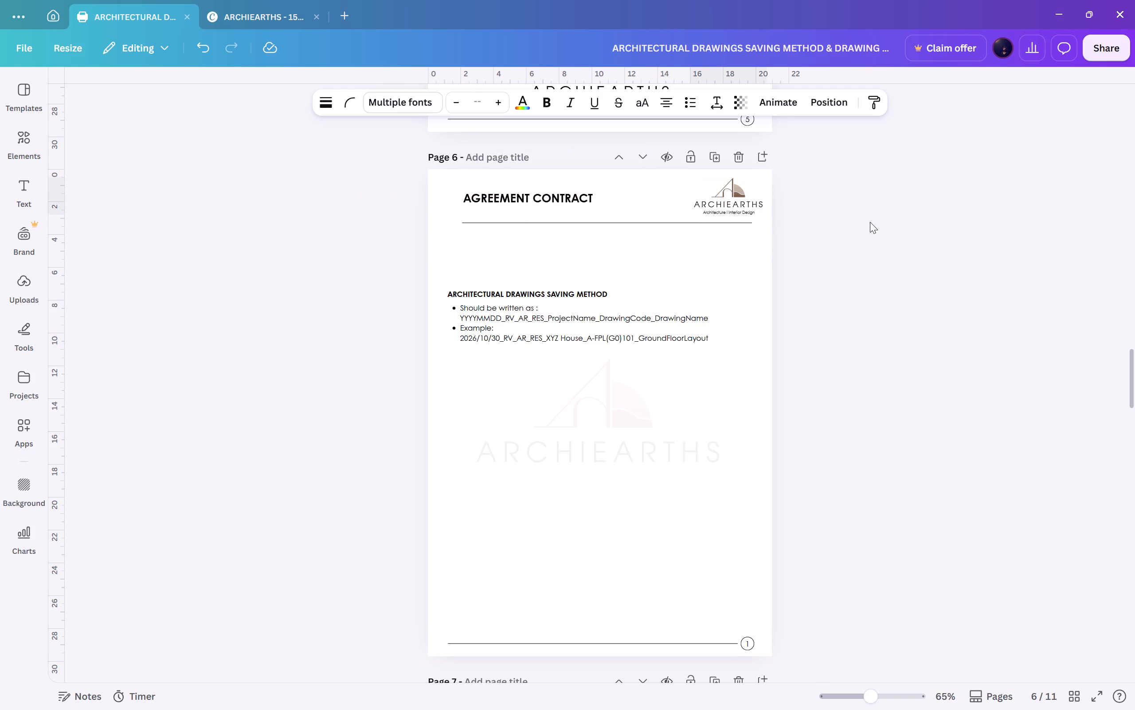
left_click(607, 222)
key("Up")
key("Up")
key("Up")
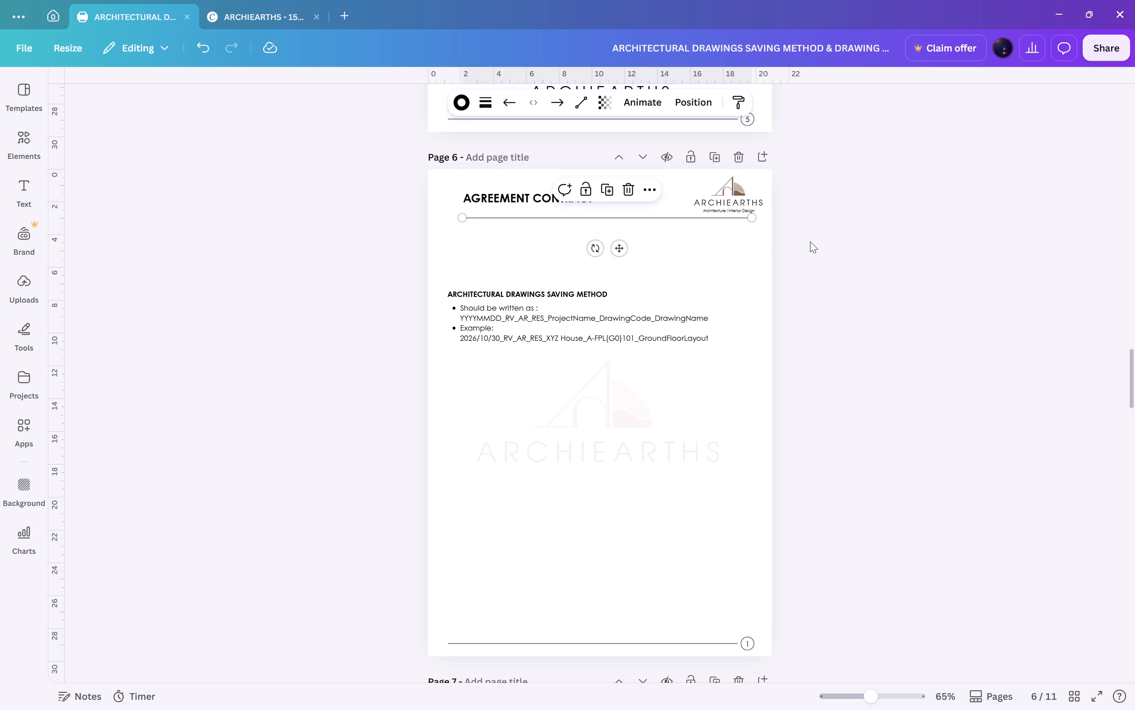
left_click(810, 241)
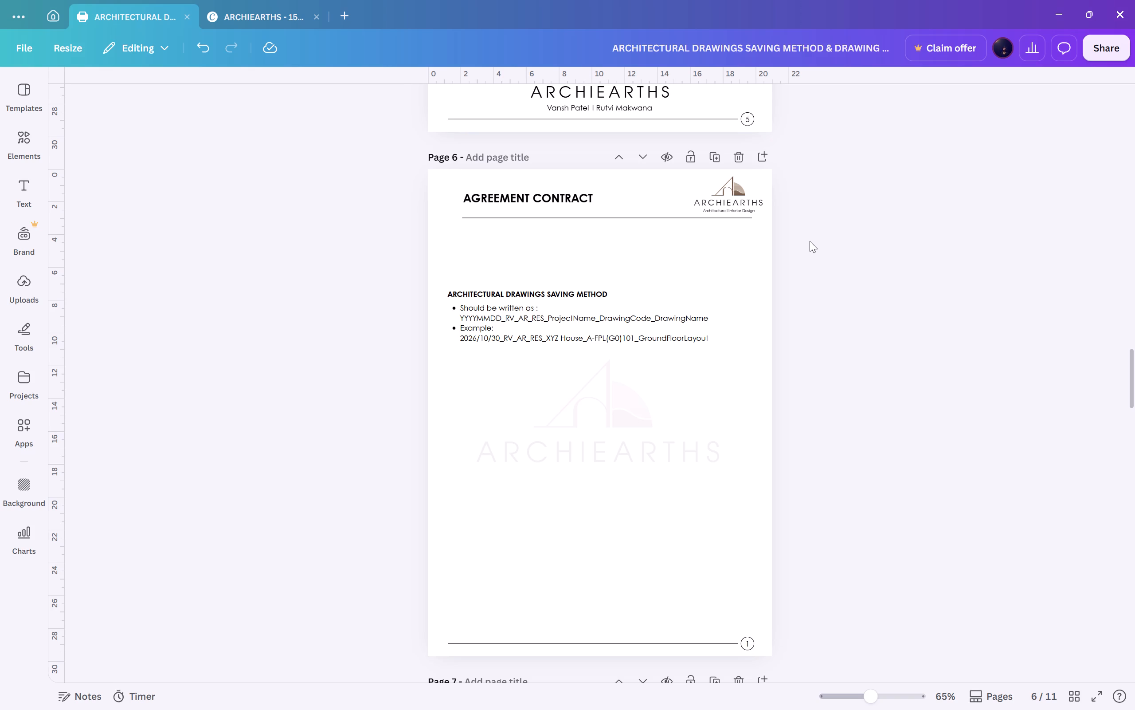
Lengthen the divider line at both ends to about 19.1 cm, from the body-text margin to the logo's outer edge, just below the logo.
left_click(572, 216)
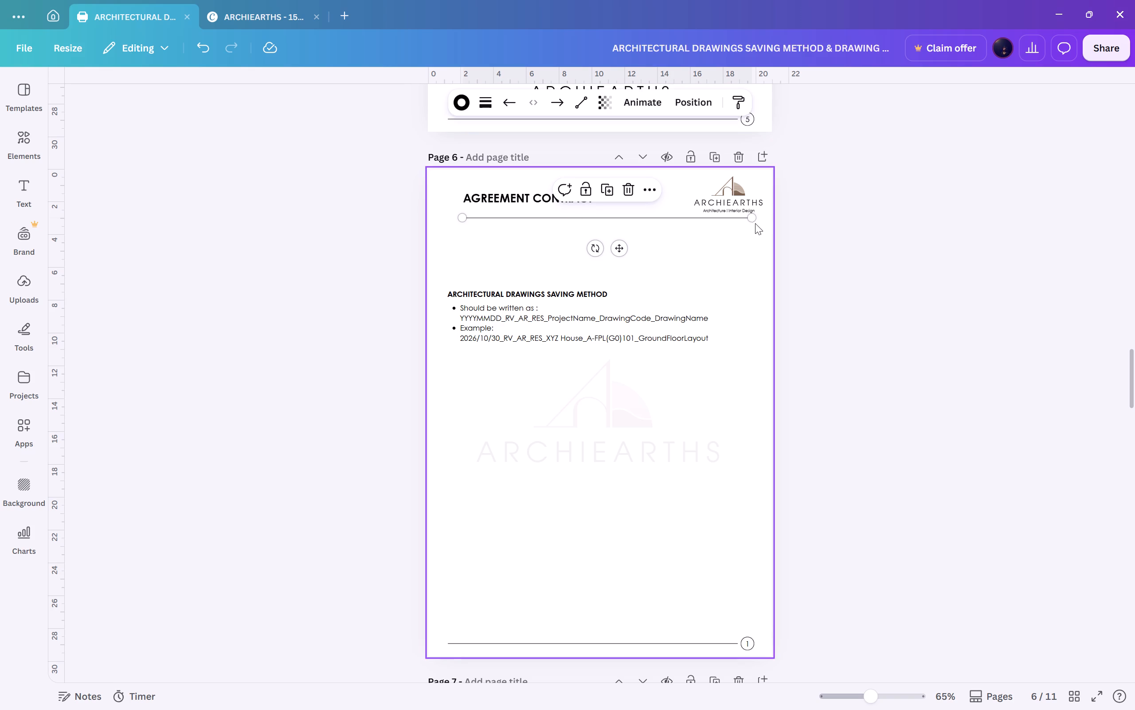
left_click_drag(752, 219, 762, 221)
key("ctrl+z")
left_click_drag(671, 220, 667, 245)
left_click_drag(751, 244, 765, 244)
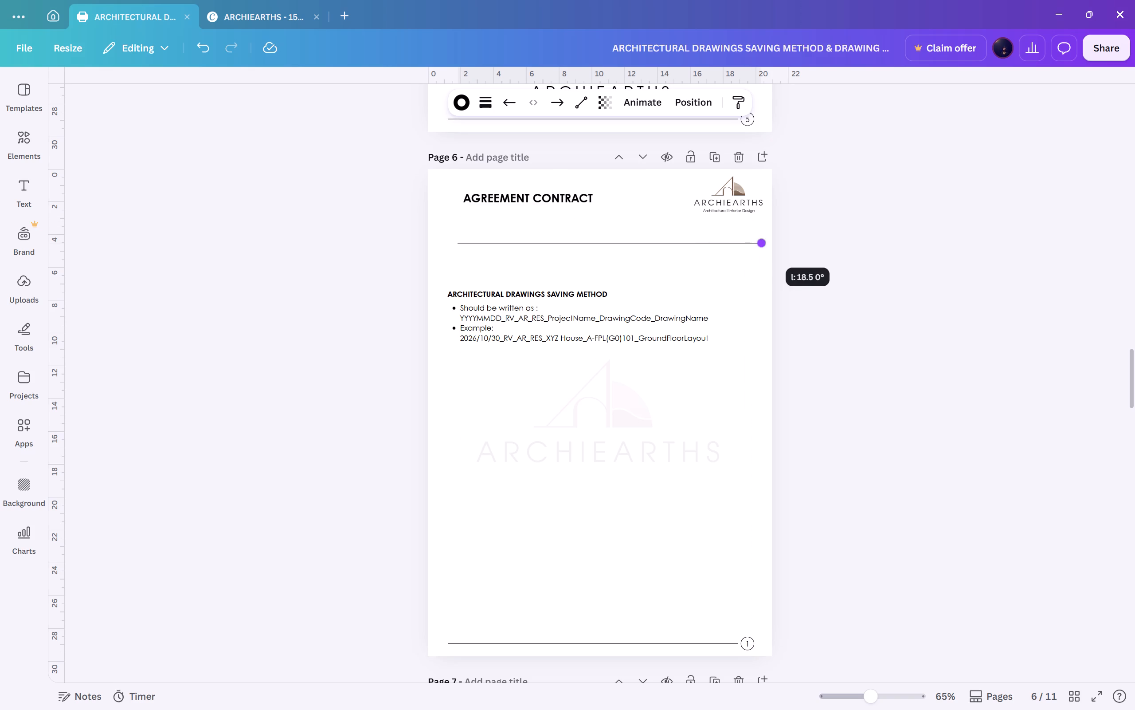
left_click_drag(765, 244, 764, 244)
left_click_drag(454, 242, 446, 241)
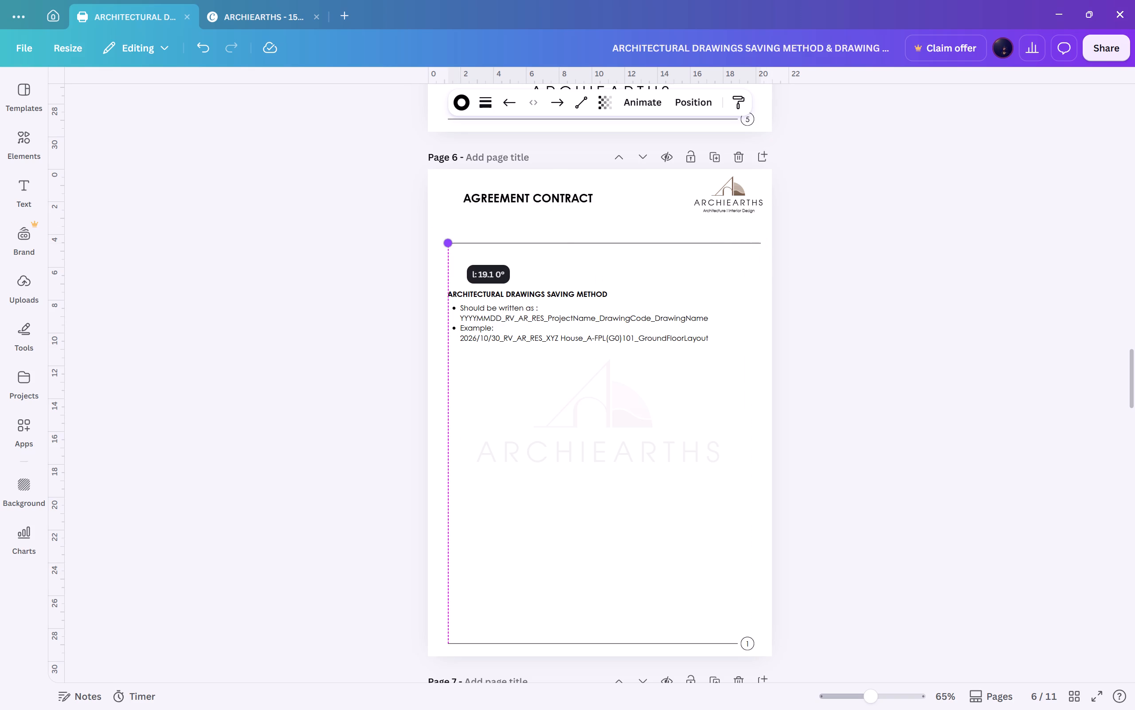
left_click_drag(446, 241, 439, 242)
left_click_drag(496, 242, 497, 223)
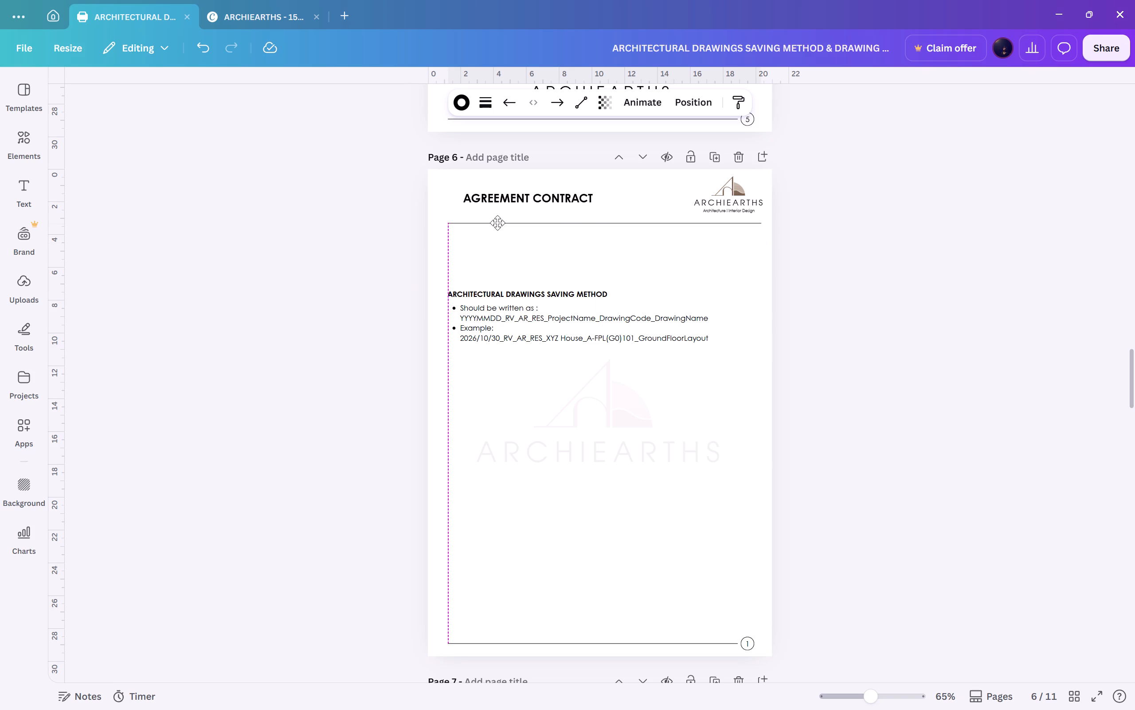
left_click_drag(497, 223, 498, 218)
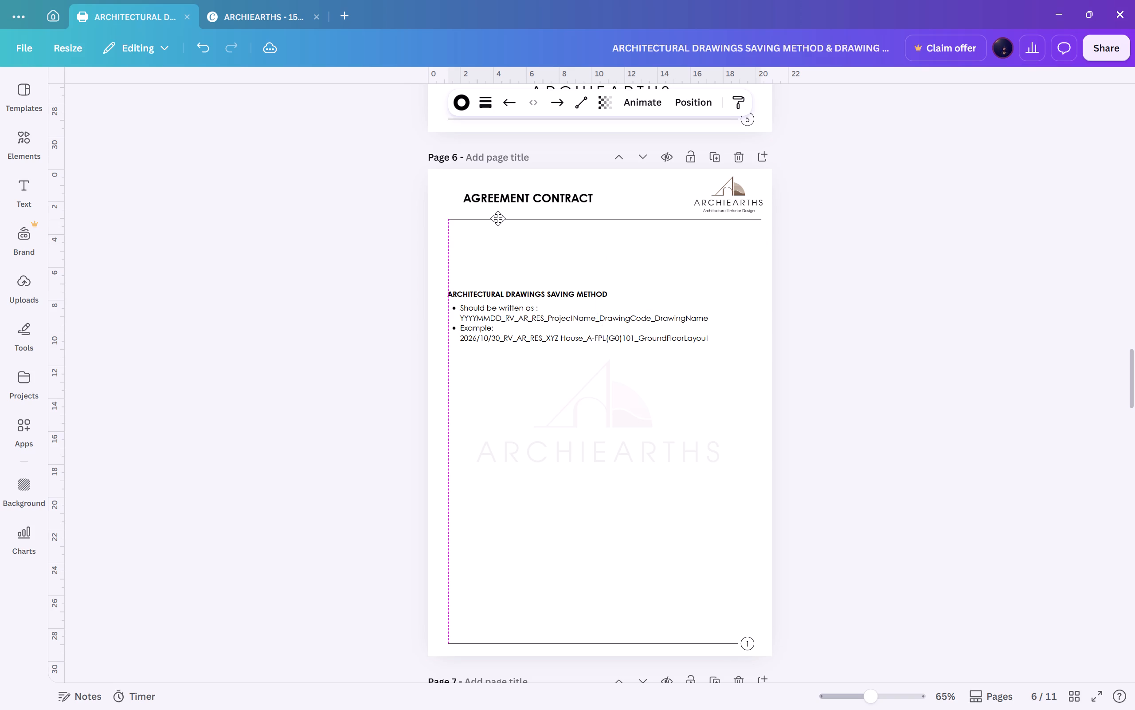
left_click_drag(498, 218, 498, 218)
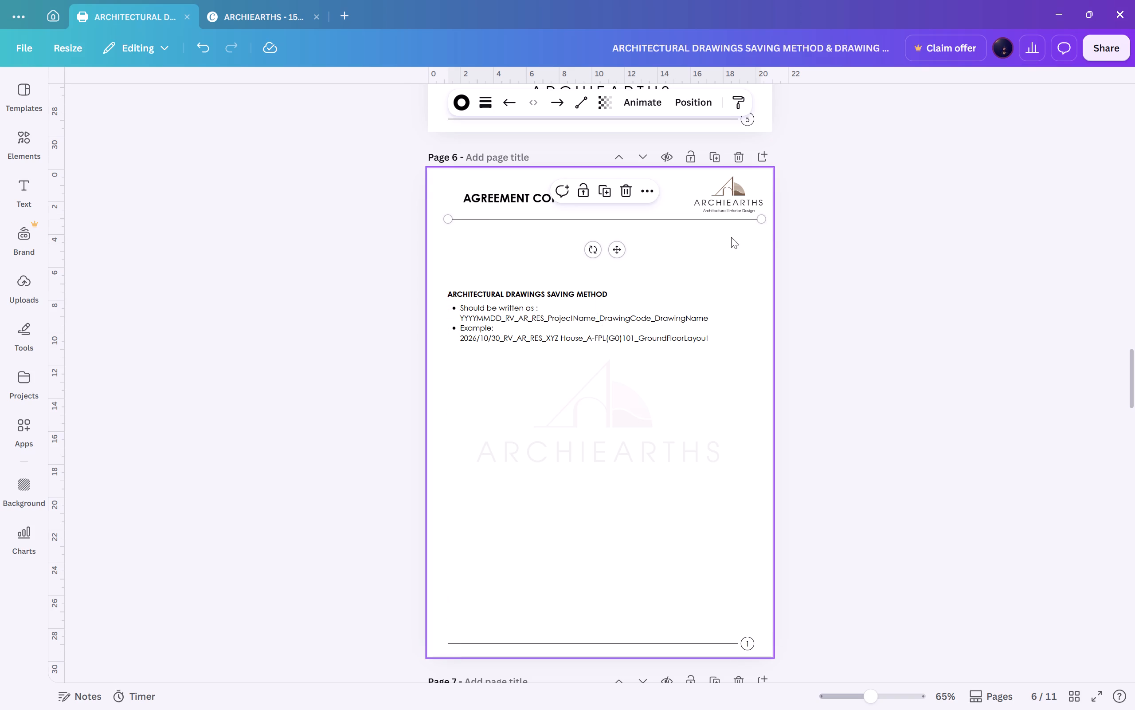
left_click(795, 230)
Left-align the AGREEMENT CONTRACT title, line it up with the divider's starting end, and narrow its text box to fit the words.
left_click_drag(516, 193, 494, 191)
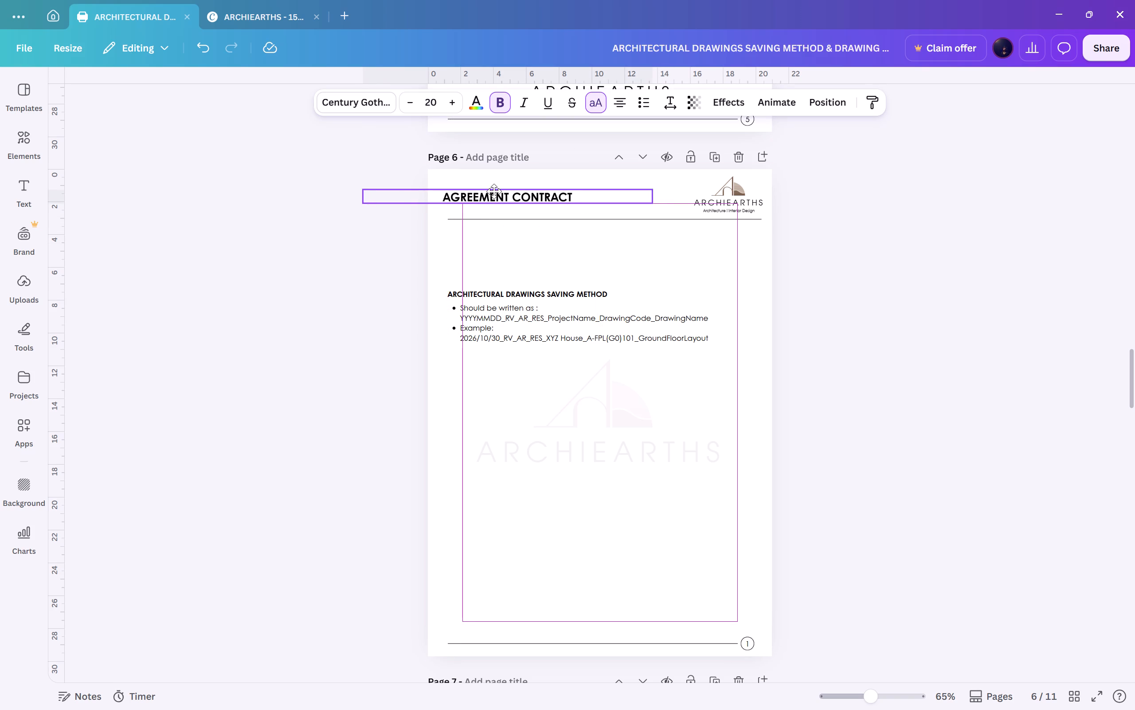
left_click_drag(494, 191, 501, 193)
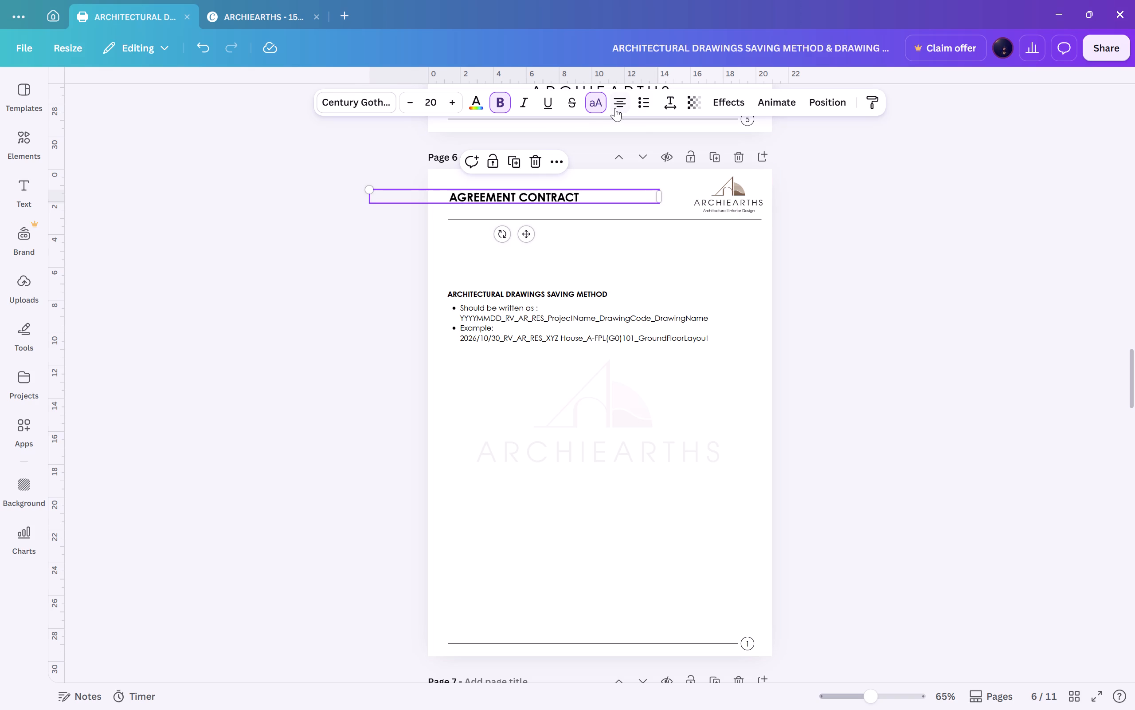
left_click(615, 108)
left_click_drag(528, 197, 530, 197)
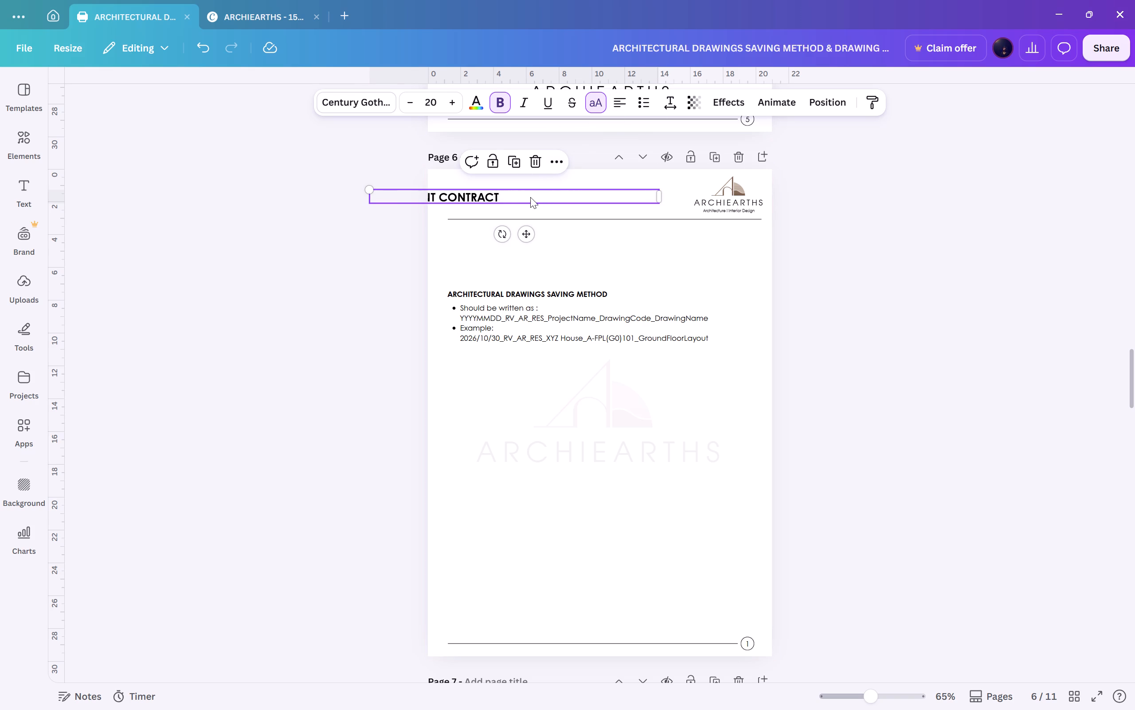
left_click_drag(530, 197, 606, 198)
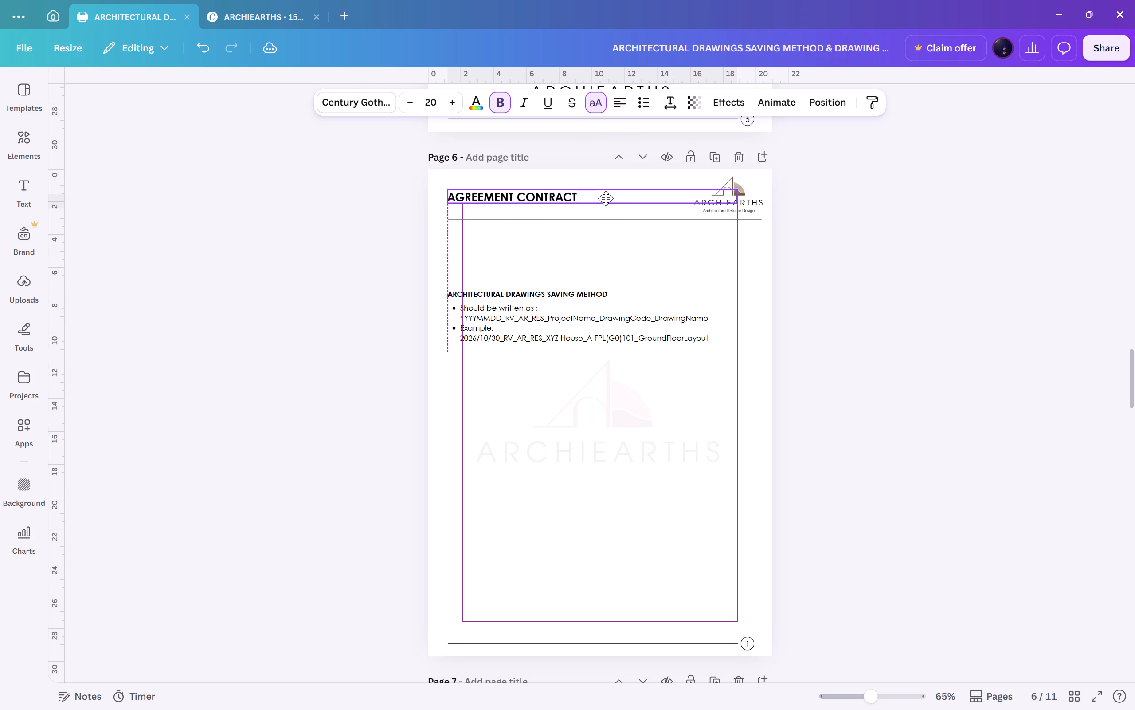
left_click_drag(606, 198, 606, 201)
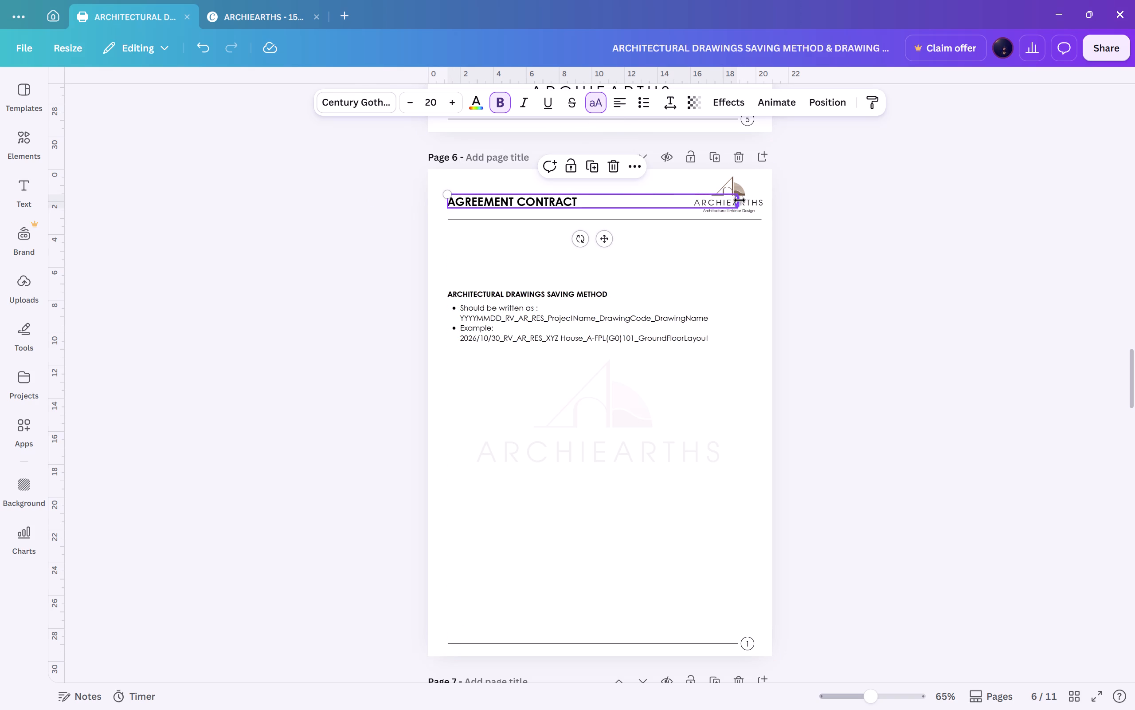
left_click_drag(740, 200, 597, 186)
left_click(843, 226)
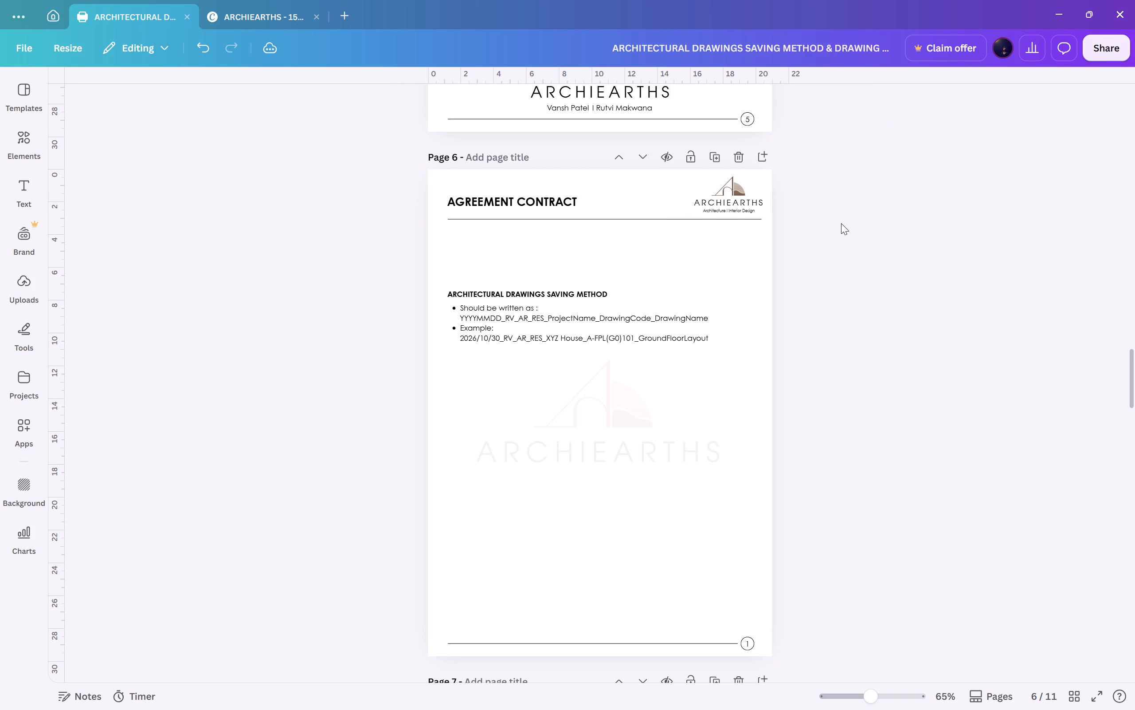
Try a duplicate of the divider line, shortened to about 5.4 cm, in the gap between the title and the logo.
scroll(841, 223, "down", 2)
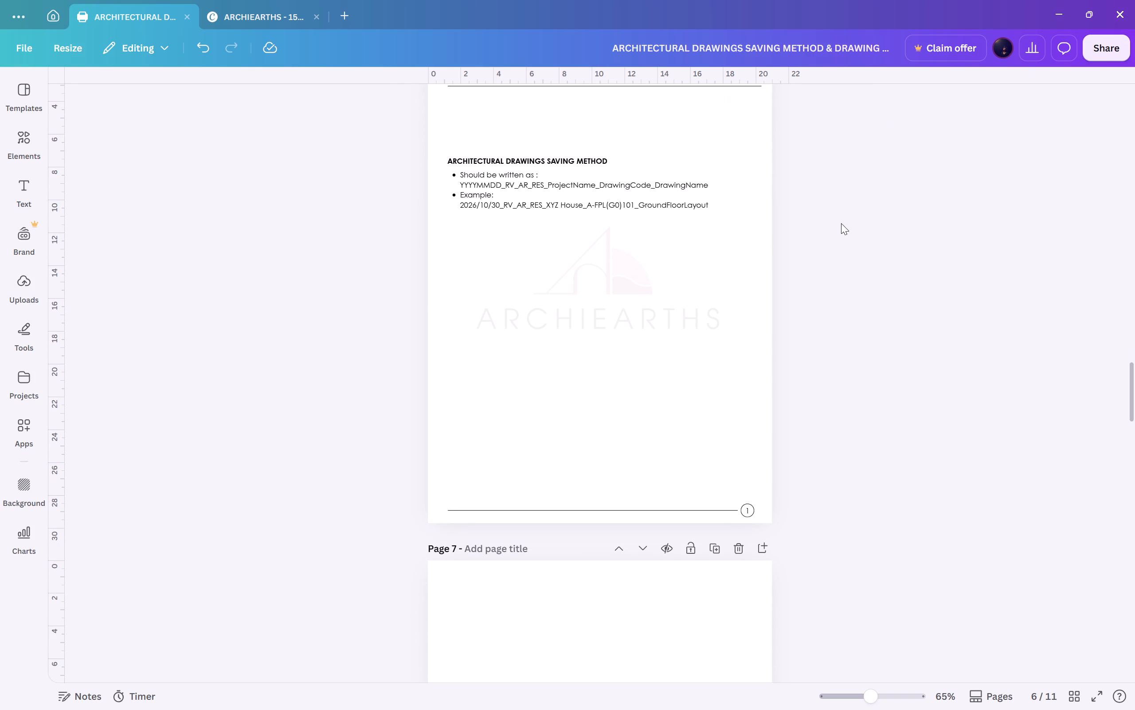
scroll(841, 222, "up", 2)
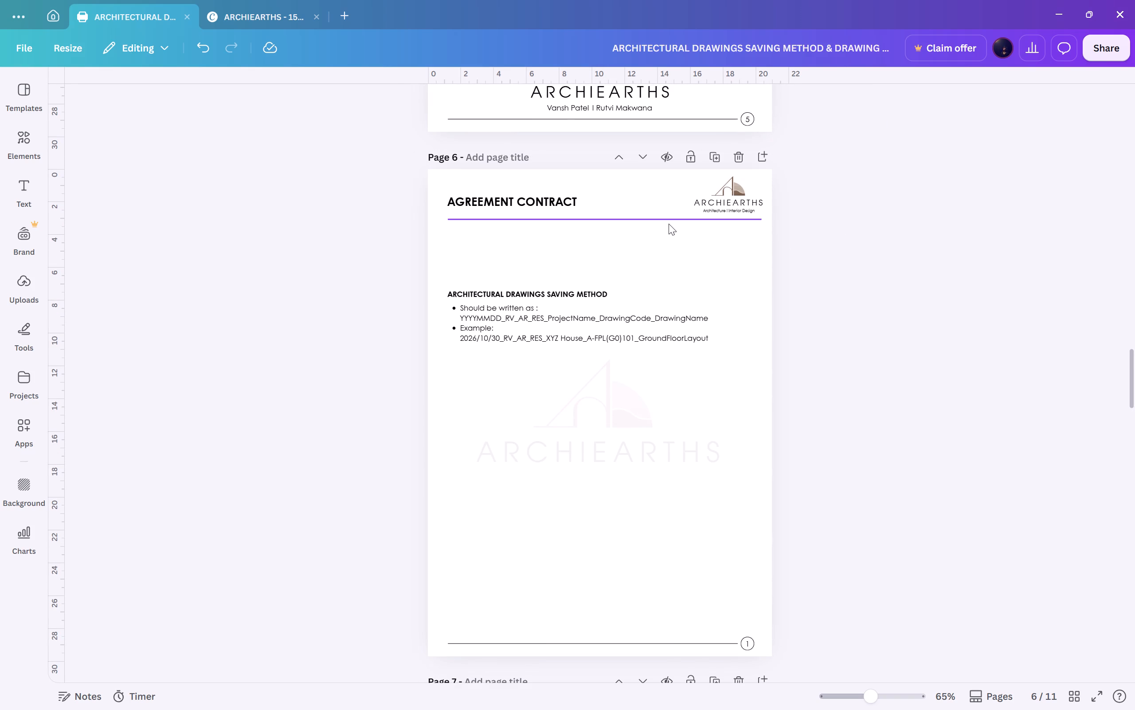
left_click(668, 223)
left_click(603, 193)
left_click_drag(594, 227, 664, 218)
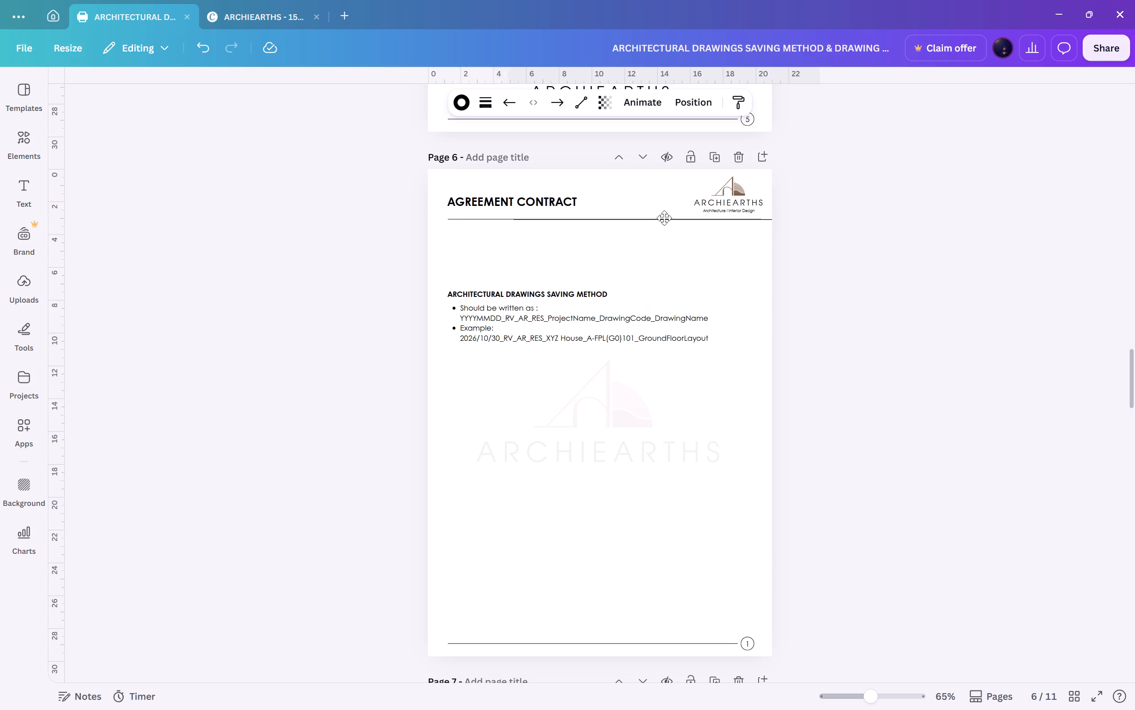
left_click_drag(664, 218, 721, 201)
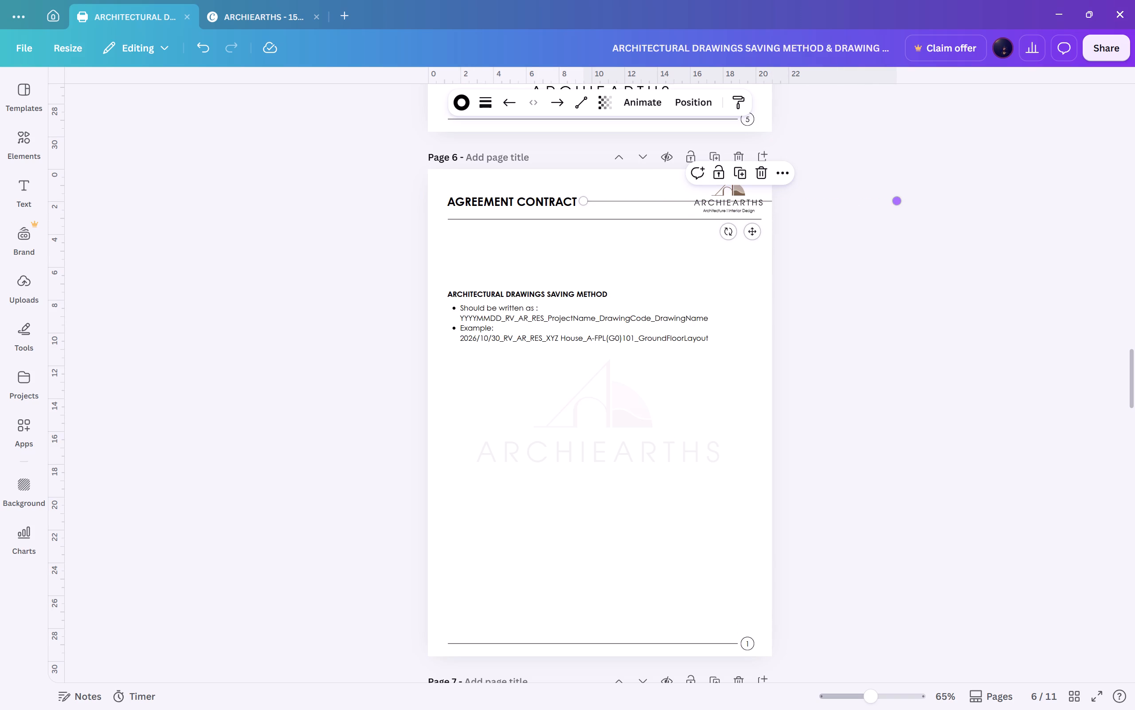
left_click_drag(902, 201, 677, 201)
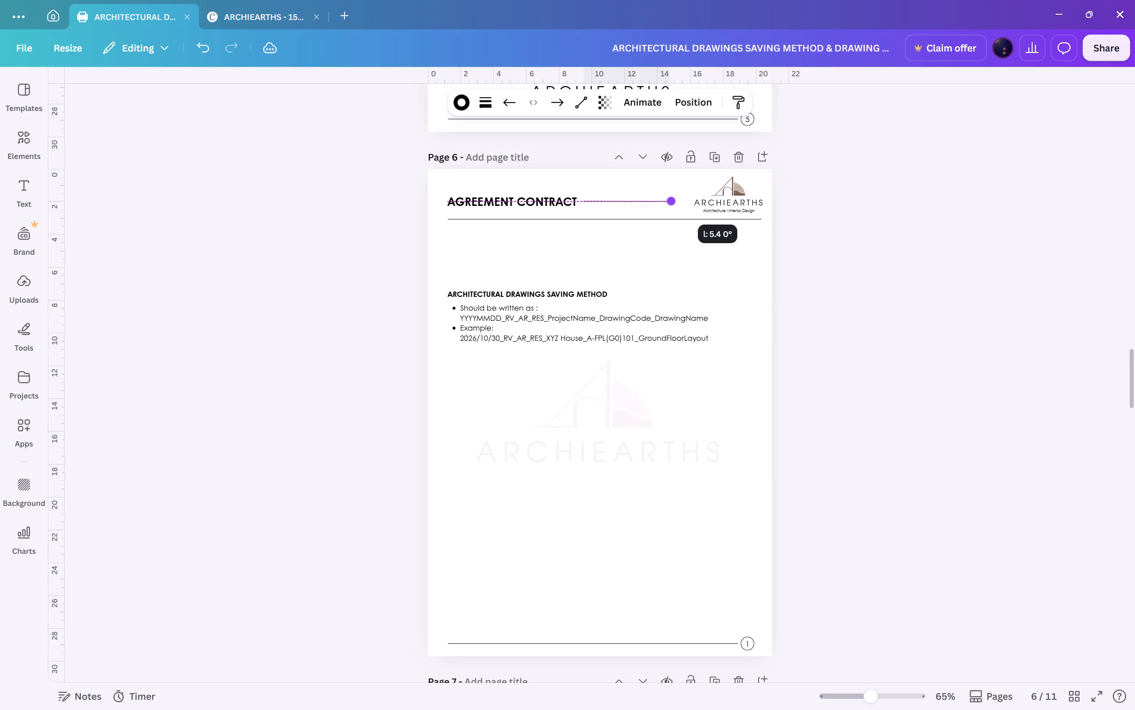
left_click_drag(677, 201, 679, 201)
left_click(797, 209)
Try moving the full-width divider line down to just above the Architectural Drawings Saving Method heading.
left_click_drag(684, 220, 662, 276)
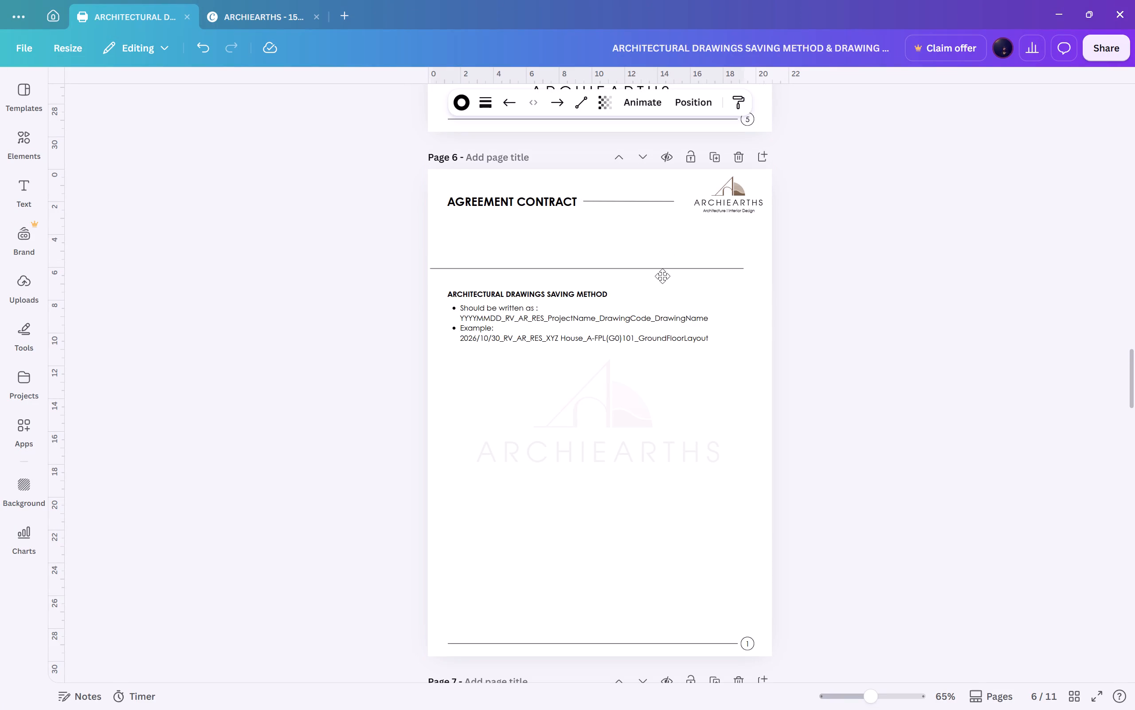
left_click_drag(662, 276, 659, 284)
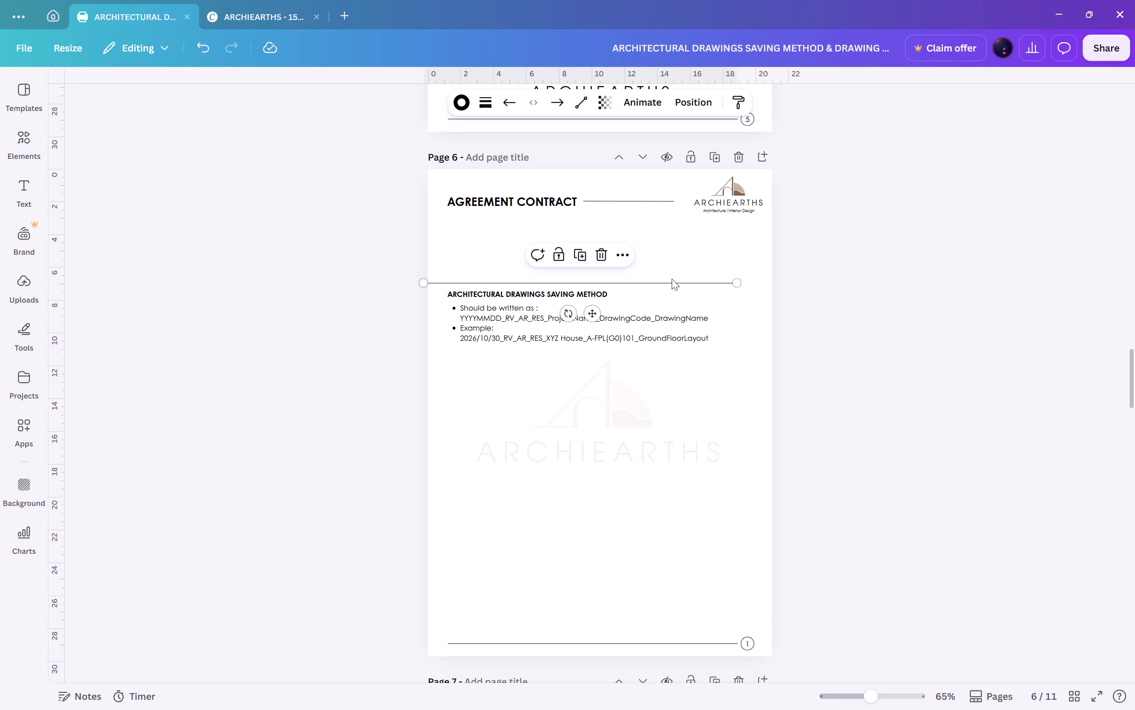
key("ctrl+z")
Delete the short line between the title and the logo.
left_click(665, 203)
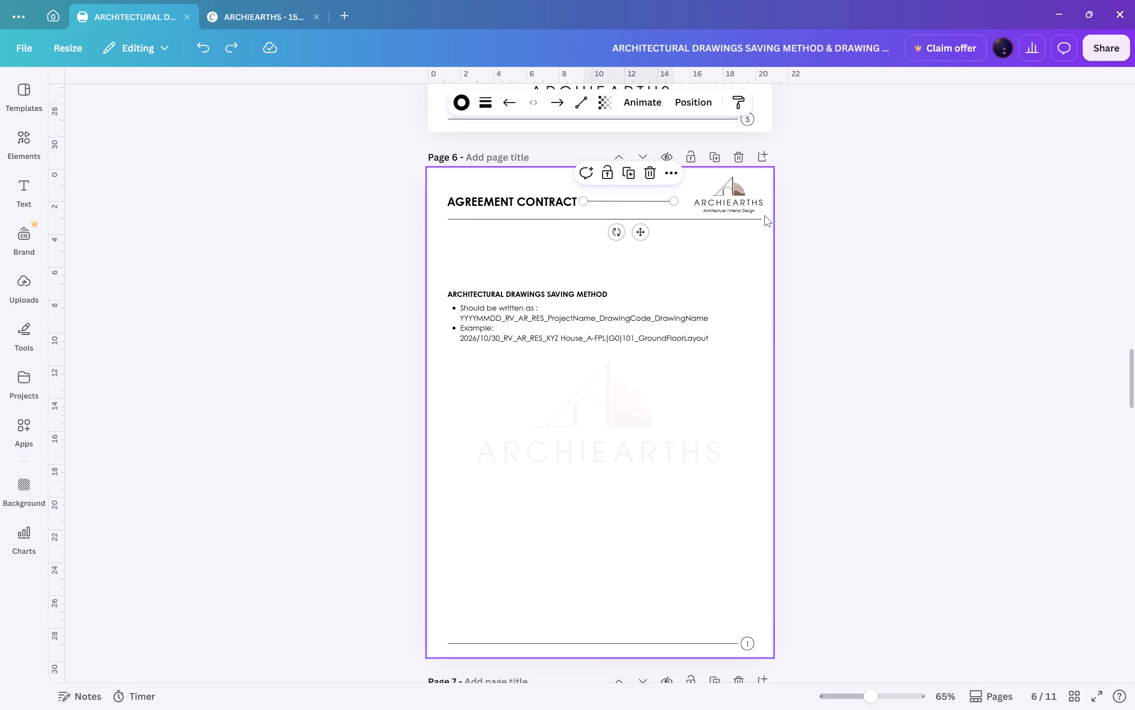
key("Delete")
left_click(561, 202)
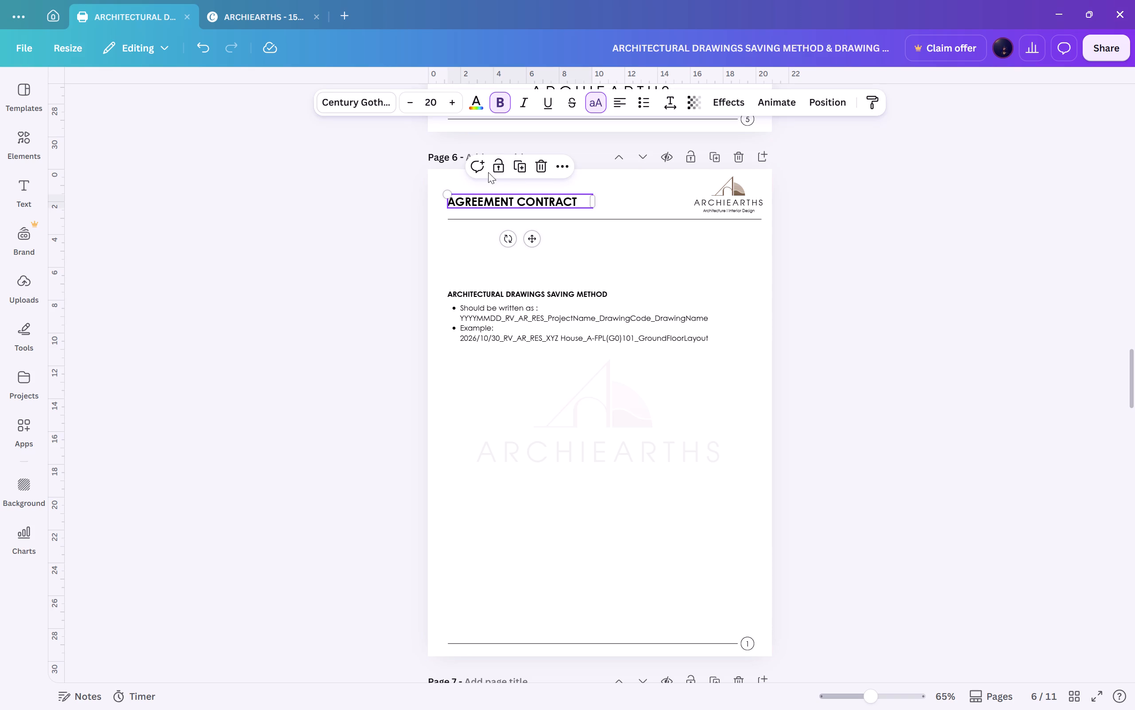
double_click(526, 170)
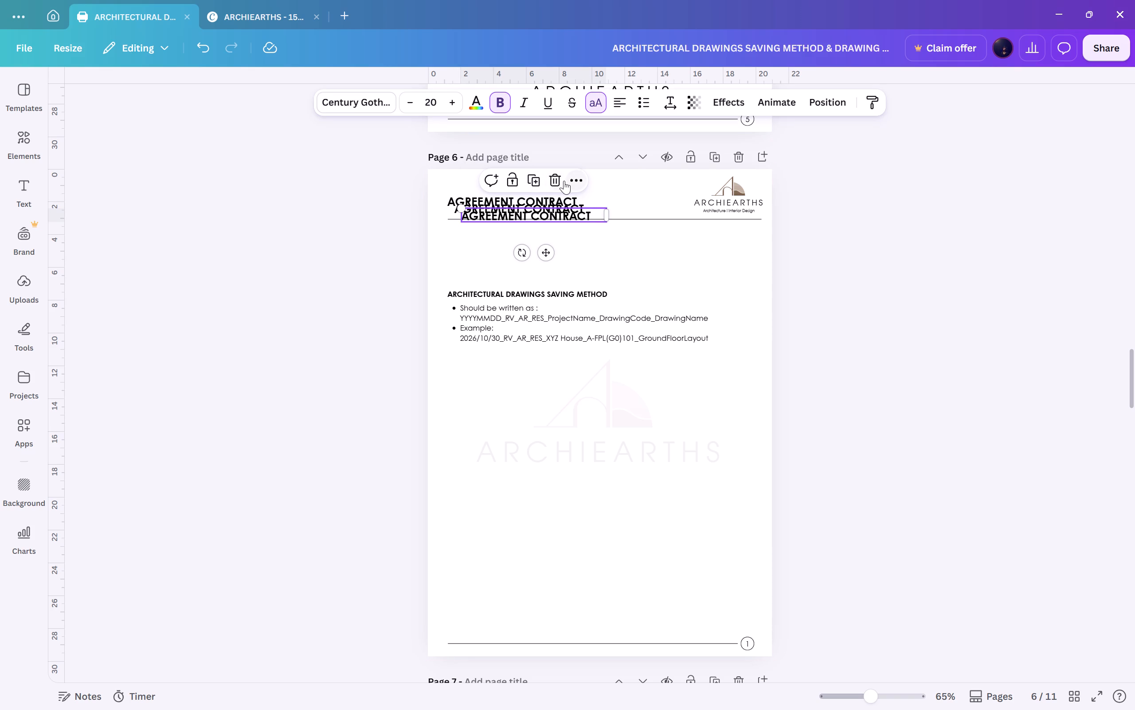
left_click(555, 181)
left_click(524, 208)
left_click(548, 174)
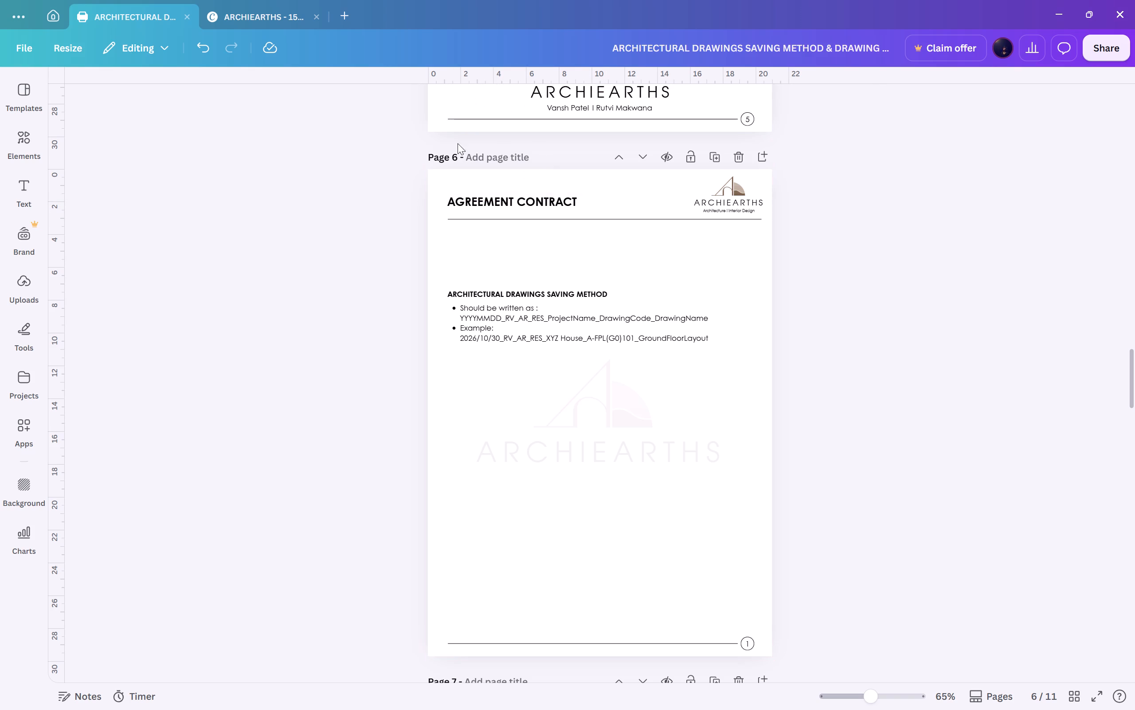
Set the AGREEMENT CONTRACT title's font size to 25 and widen its text box so the title fits on one line.
left_click(487, 207)
double_click(453, 108)
double_click(453, 108)
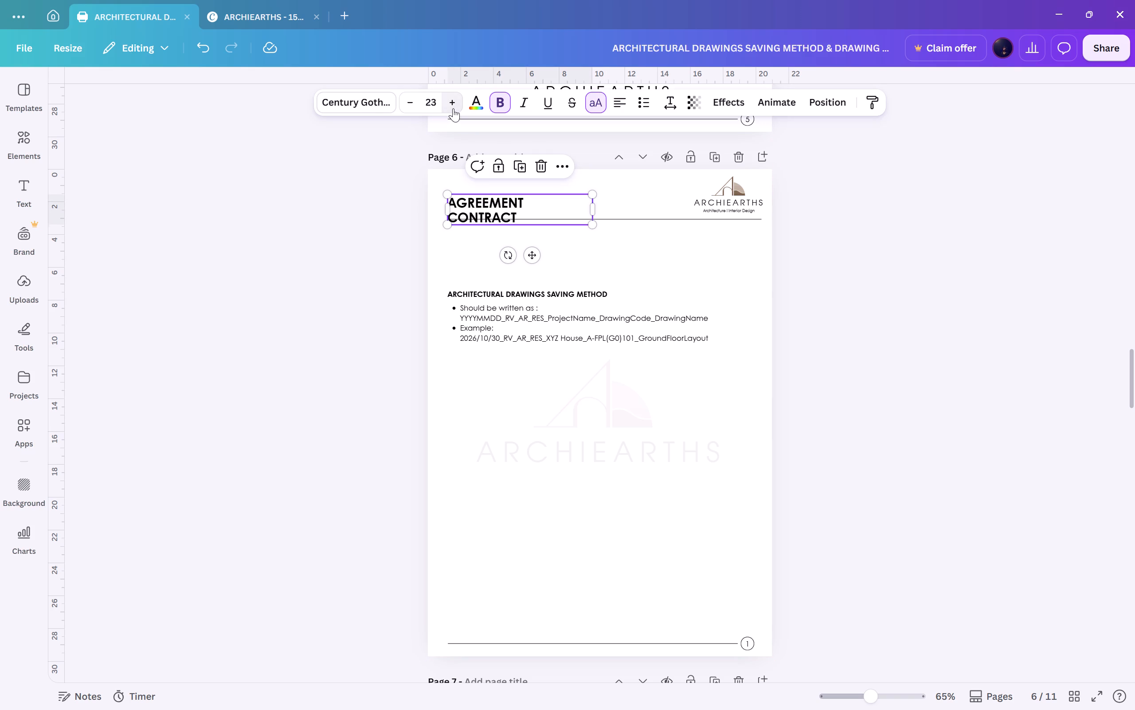
left_click(453, 108)
left_click_drag(598, 212, 609, 213)
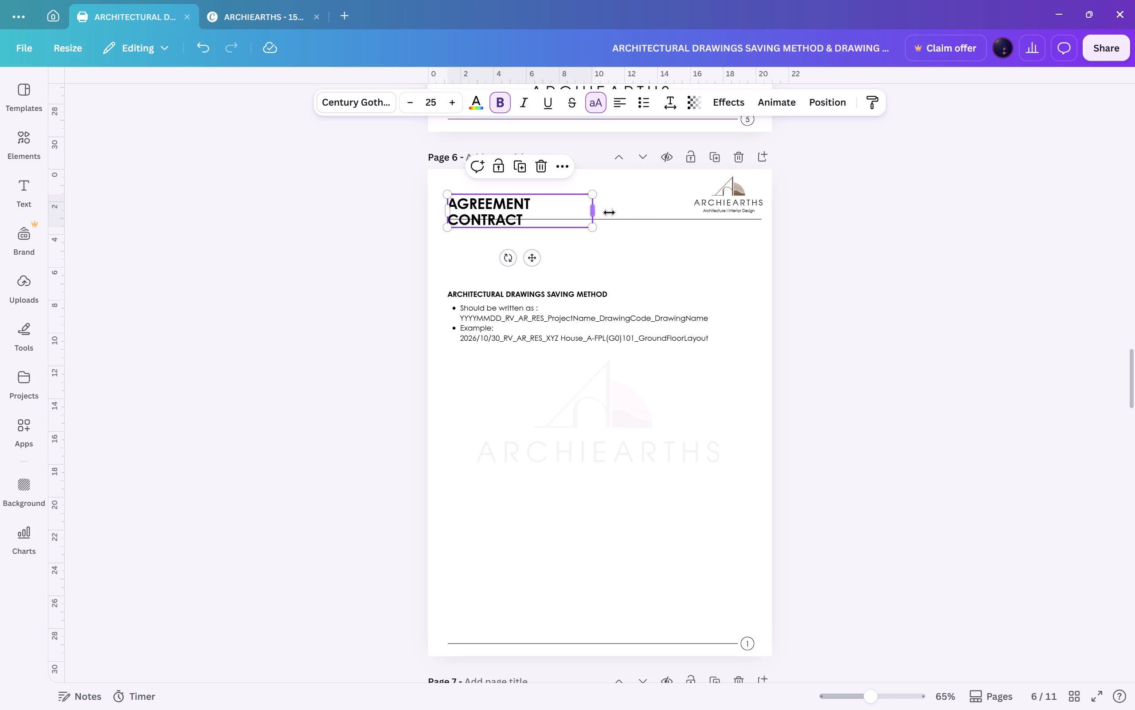
left_click_drag(609, 213, 661, 214)
left_click(828, 228)
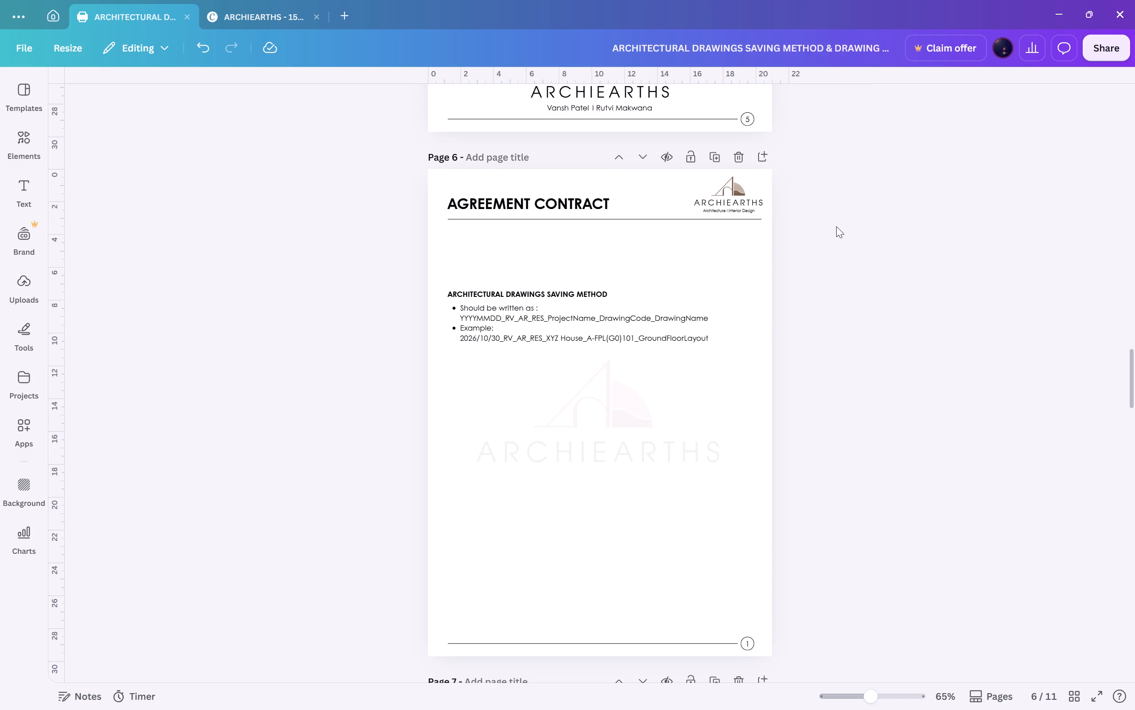
Move the Architectural Drawings Saving Method heading and its bullet list together up to just below the header divider line.
left_click_drag(546, 266, 489, 354)
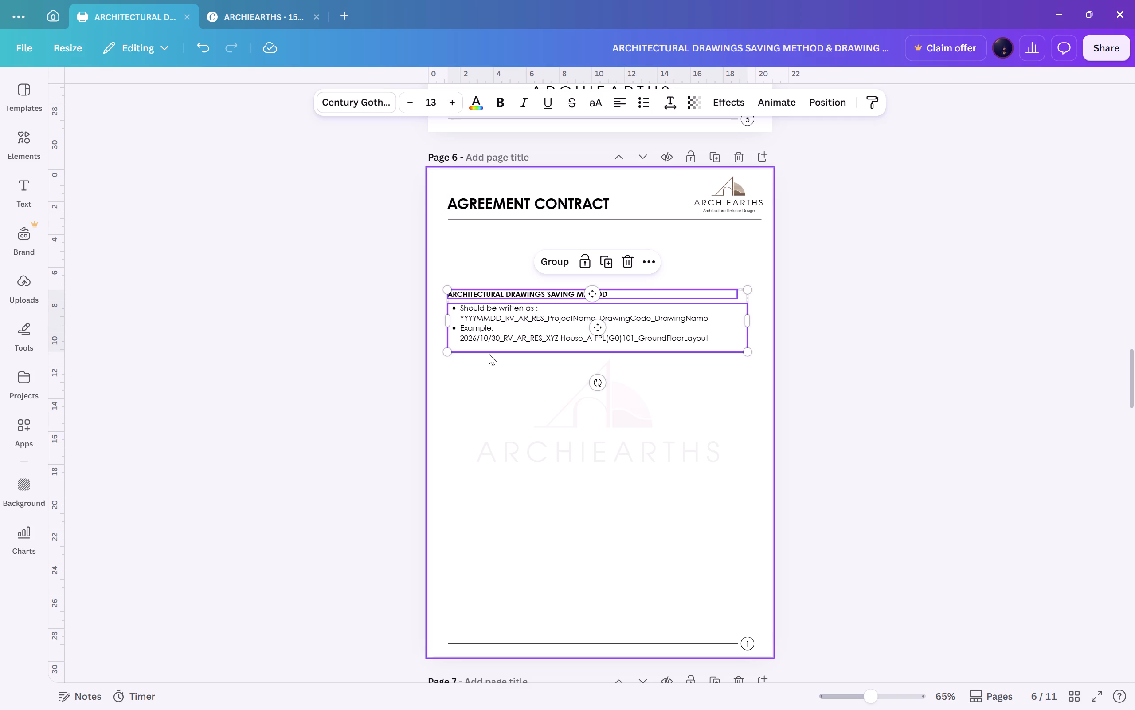
key("Up")
key("Up")
key("Up")
key("Up")
key("Up")
key("Up")
key("Up")
key("Up")
key("Up")
key("Up")
key("Up")
key("Up")
key("Up")
key("Up")
key("Up")
key("Up")
key("Up")
key("Up")
key("Up")
key("Up")
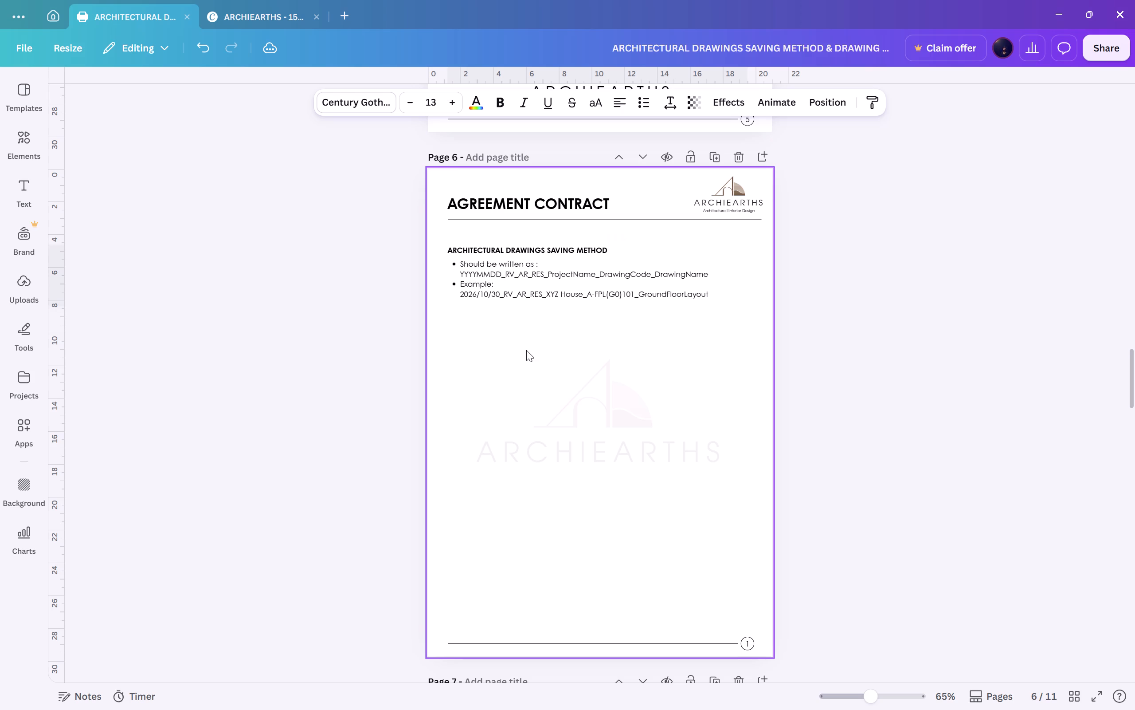
key("Up")
key("Up")
key("Up")
left_click(832, 340)
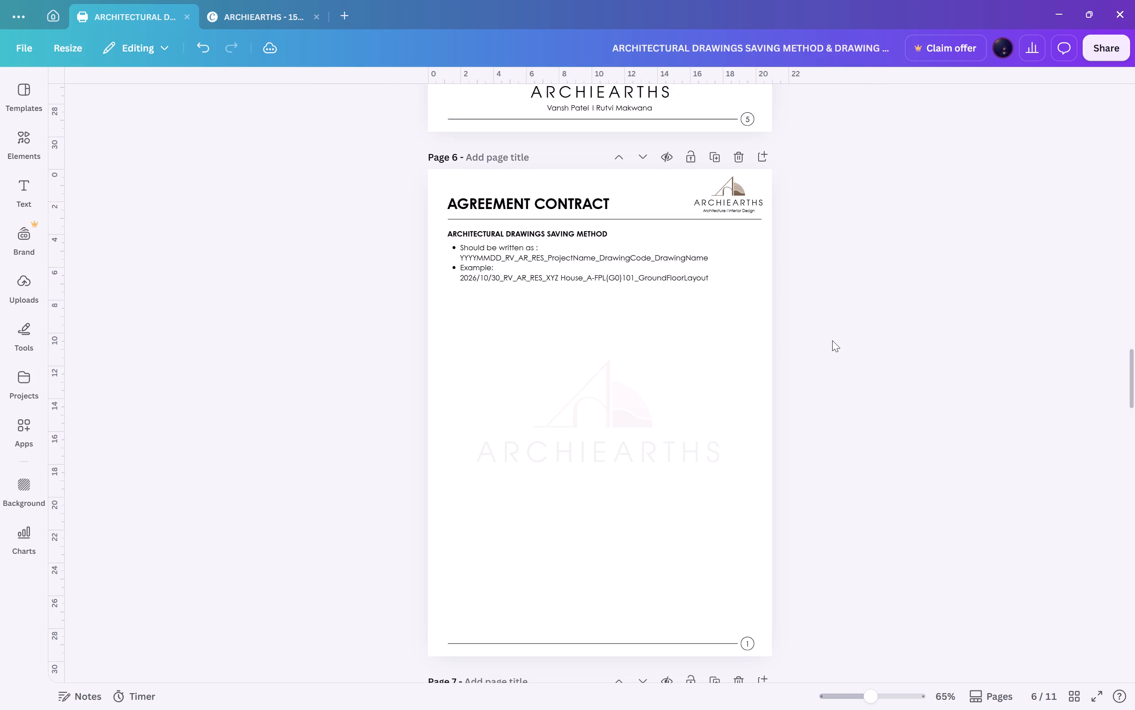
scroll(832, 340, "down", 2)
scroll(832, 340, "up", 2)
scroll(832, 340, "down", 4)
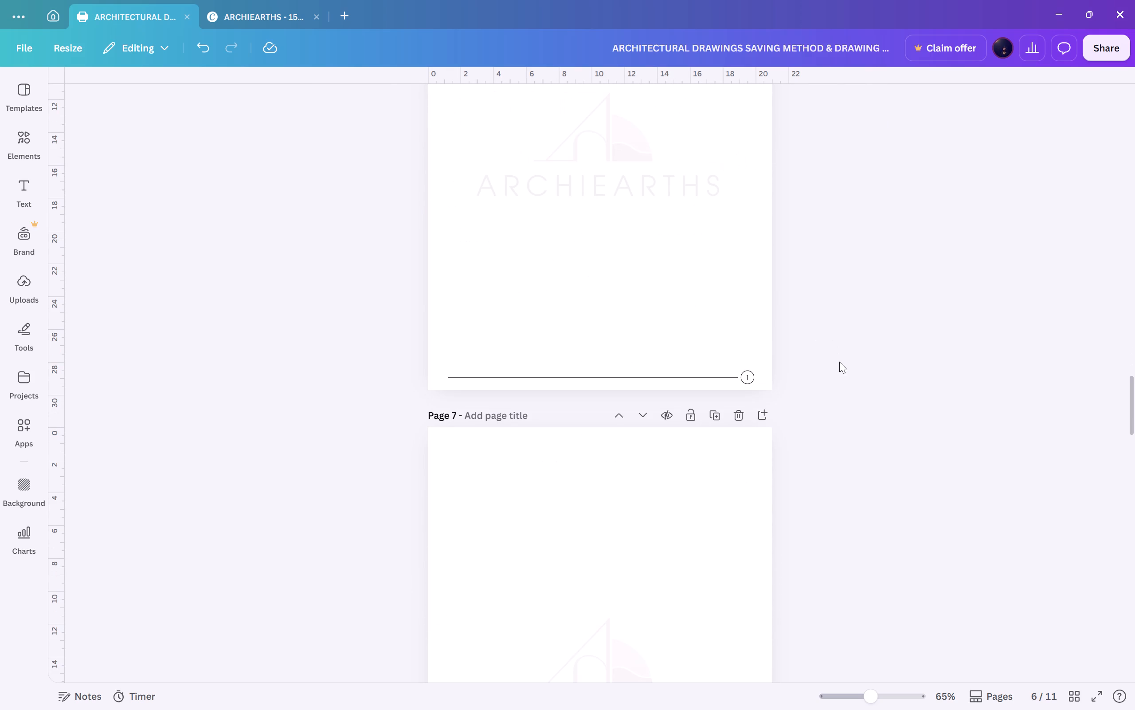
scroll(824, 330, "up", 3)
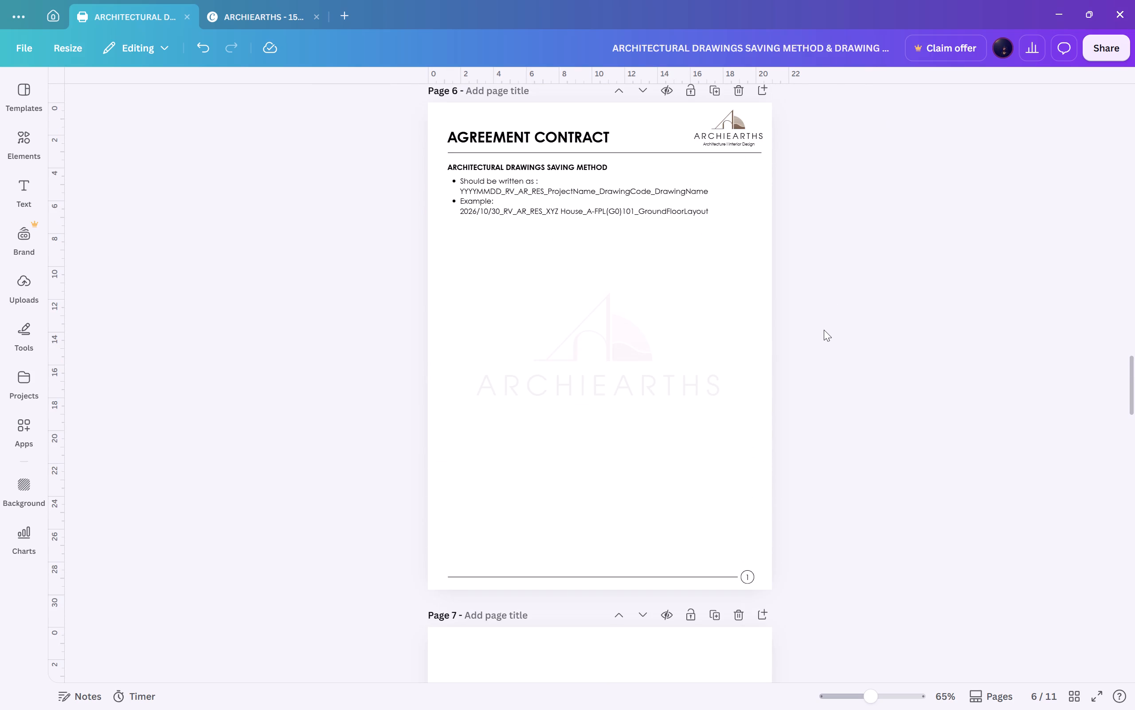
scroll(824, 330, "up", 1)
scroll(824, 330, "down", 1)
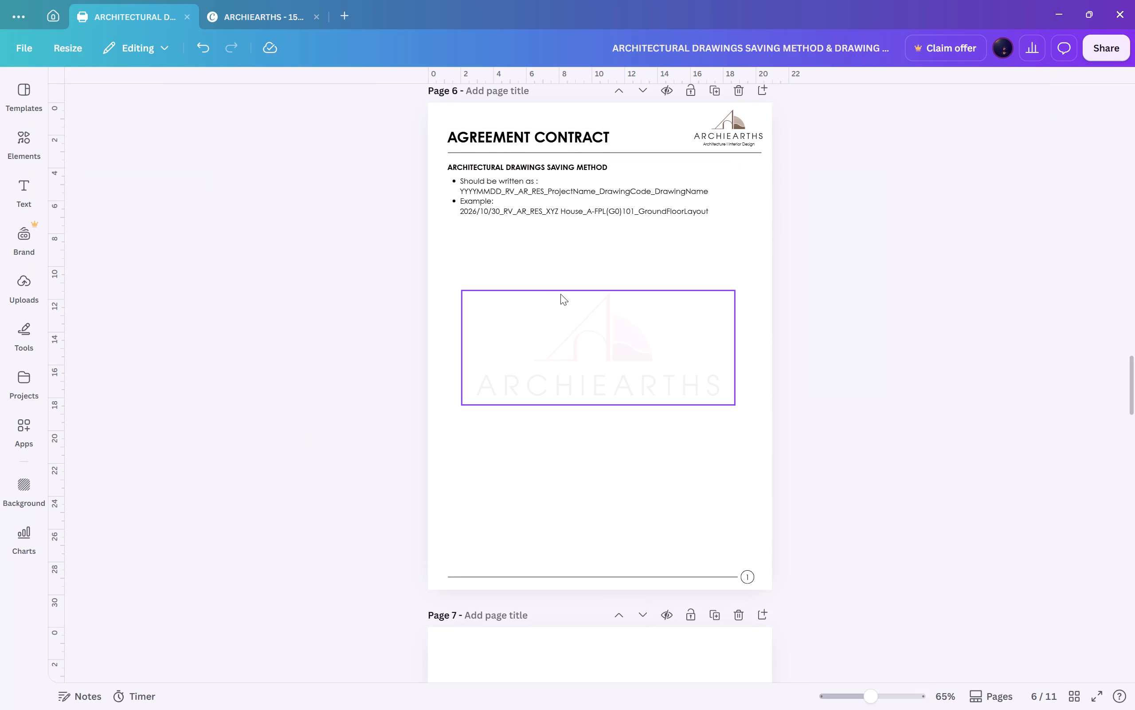
Back in Canva, duplicate page 6's bulleted text box and place the copy over the watermark in the middle of the page.
left_click(571, 217)
left_click(598, 154)
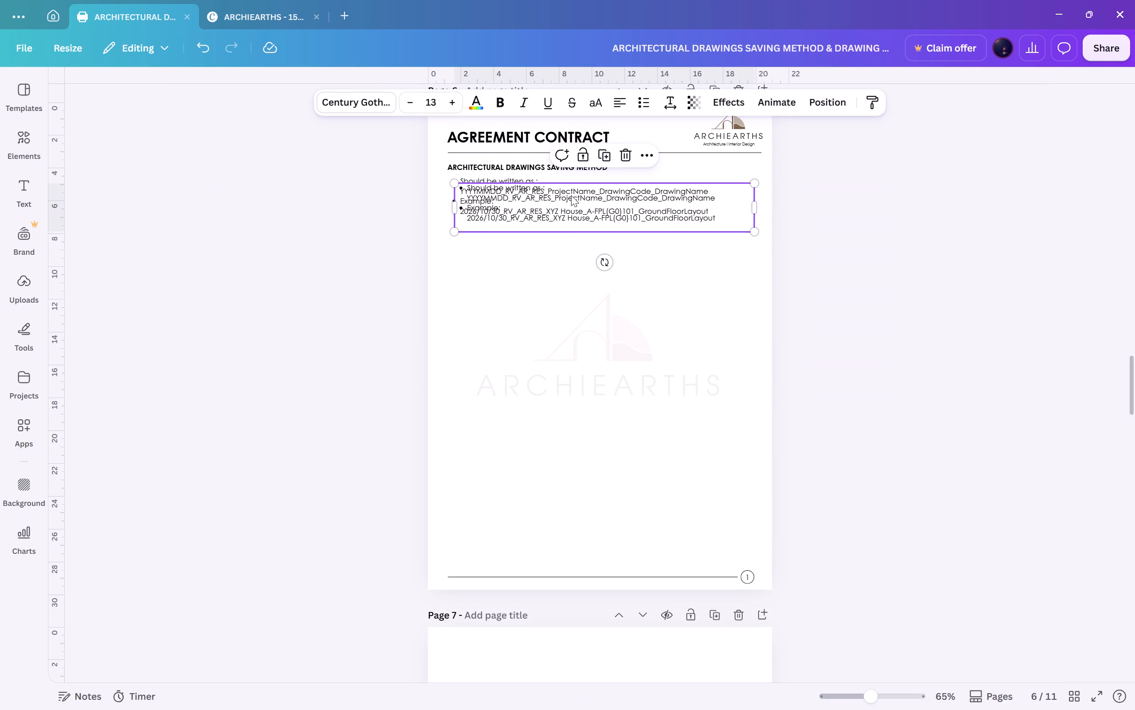
left_click_drag(571, 195, 583, 384)
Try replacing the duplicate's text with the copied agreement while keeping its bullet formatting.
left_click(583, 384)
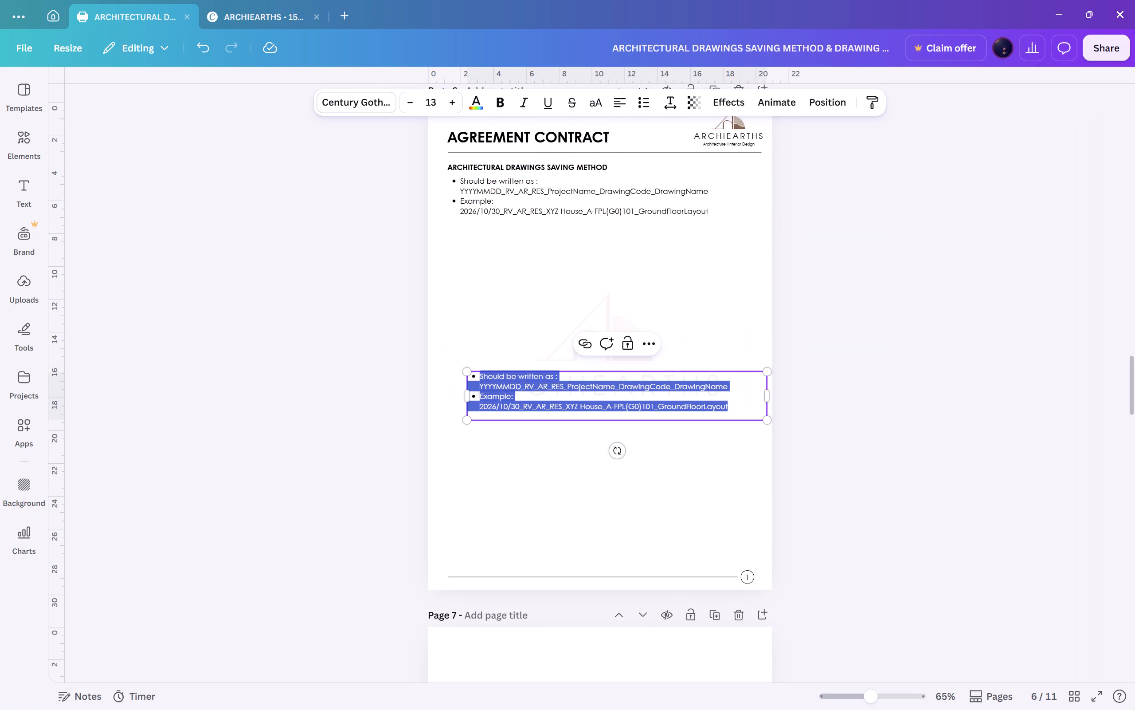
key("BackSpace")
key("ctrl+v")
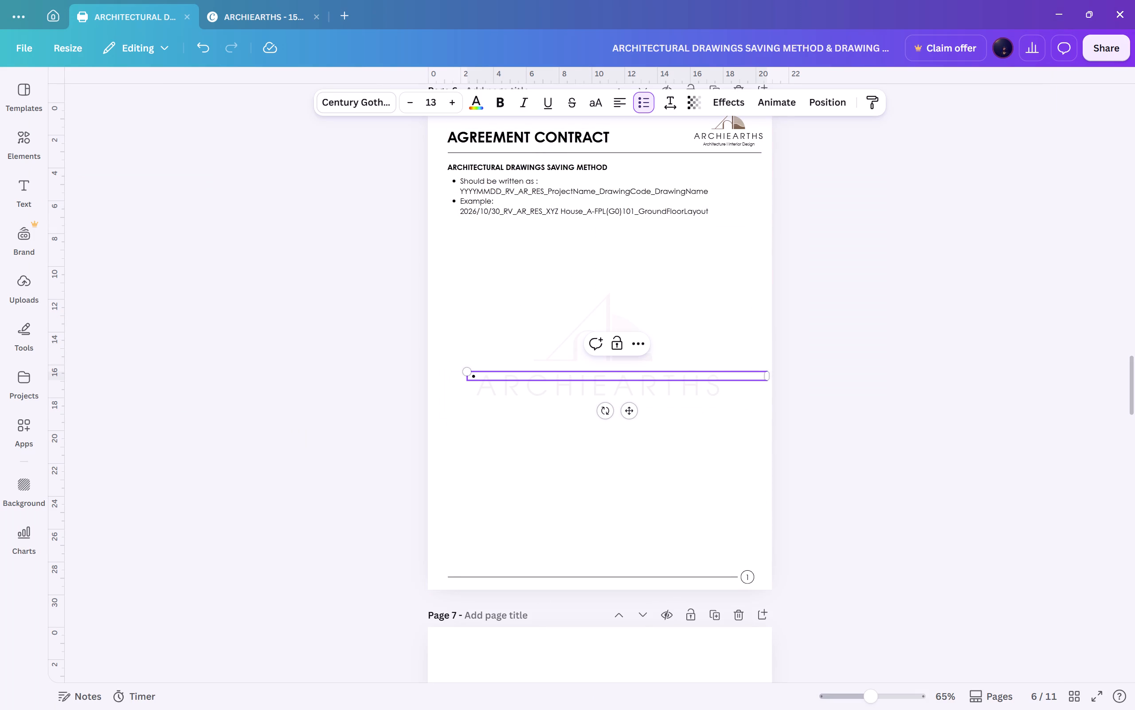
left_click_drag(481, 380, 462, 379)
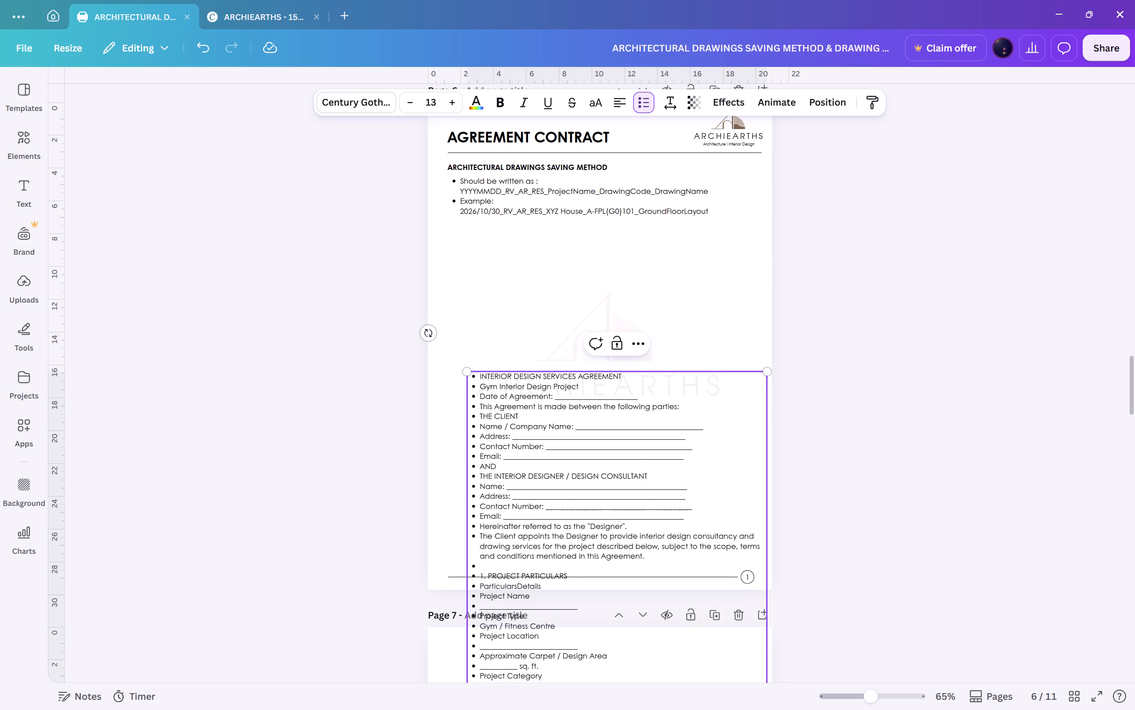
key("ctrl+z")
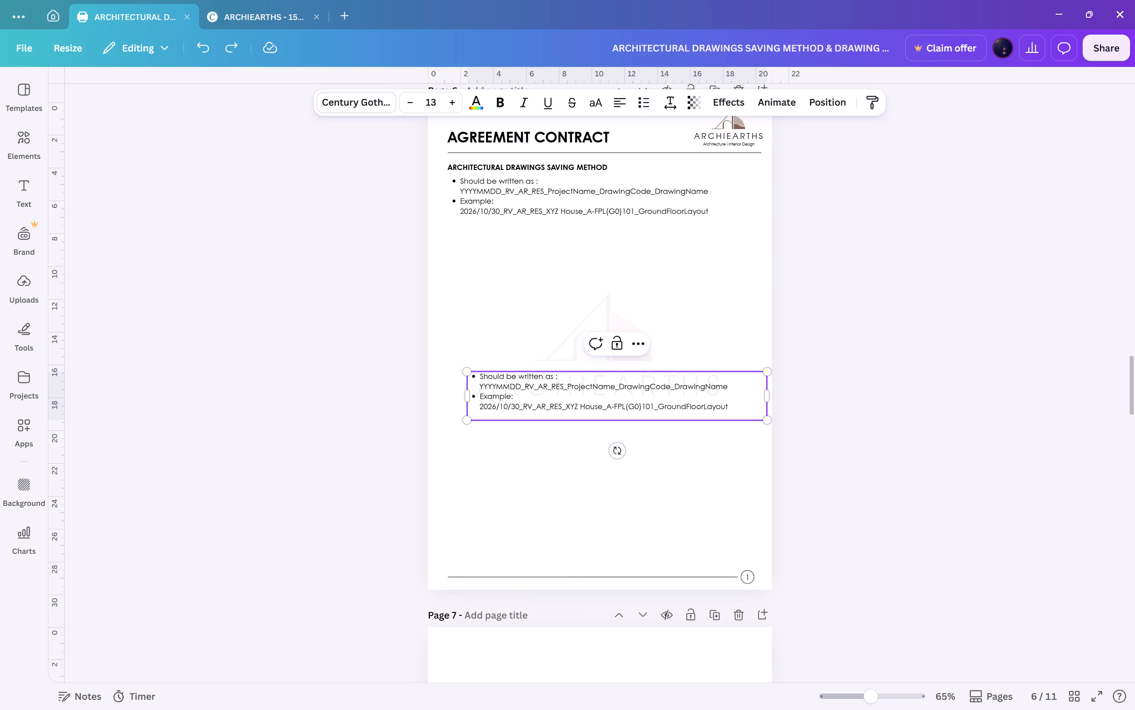
Clear the duplicate's text including its bullet formatting, and paste the copied agreement in as plain lines.
left_click(622, 403)
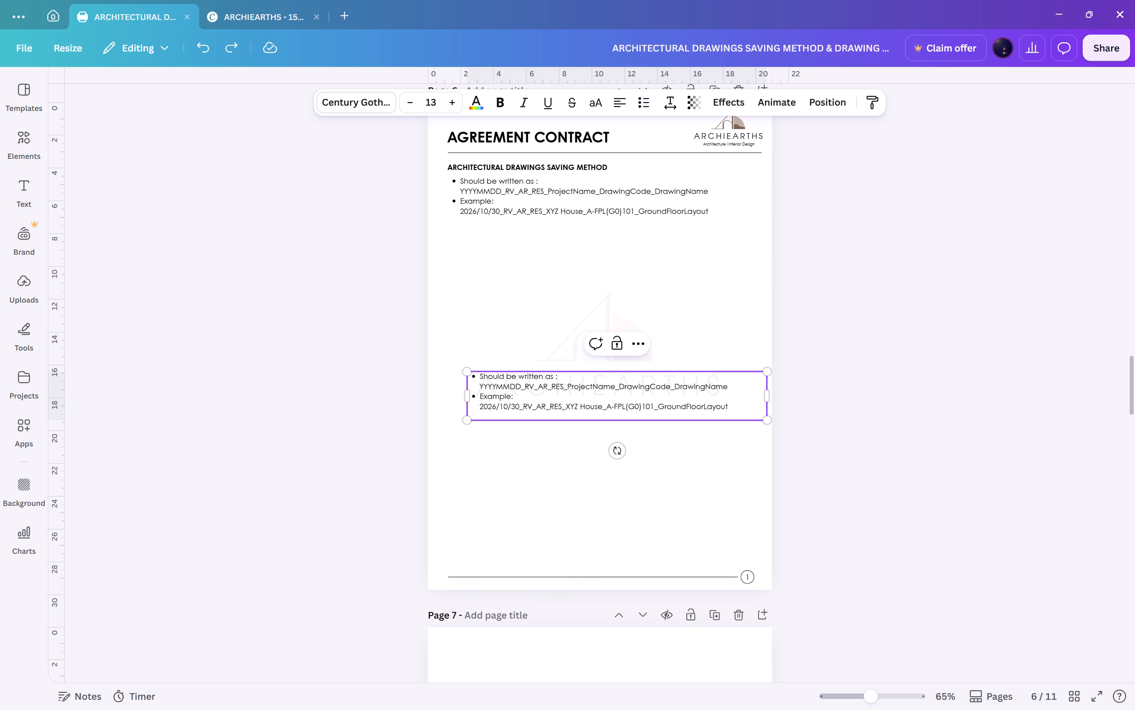
double_click(622, 407)
left_click_drag(740, 404, 688, 404)
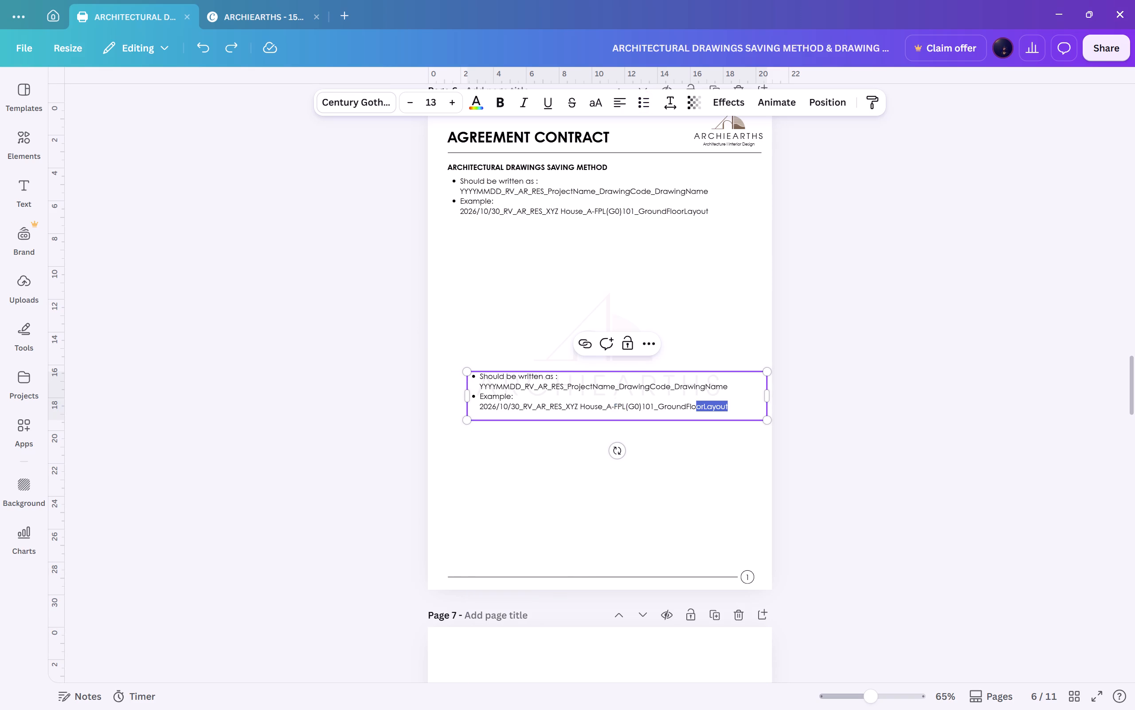
left_click_drag(688, 404, 470, 376)
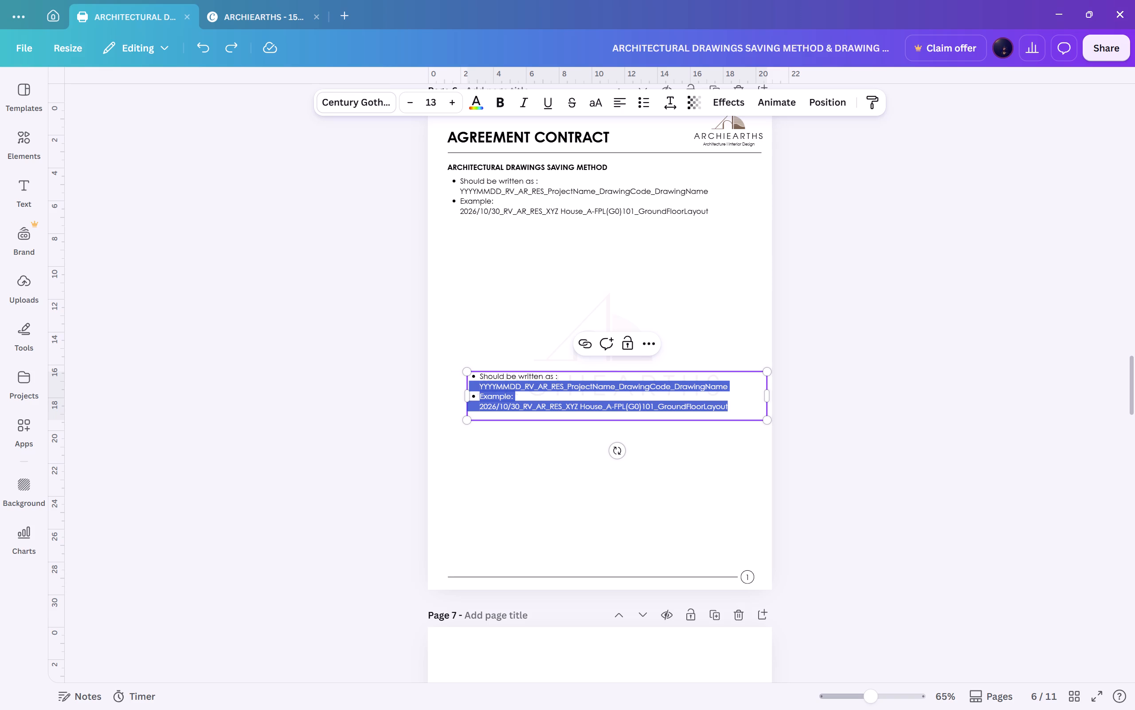
key("BackSpace")
key("BackSpace")
key("ctrl+v")
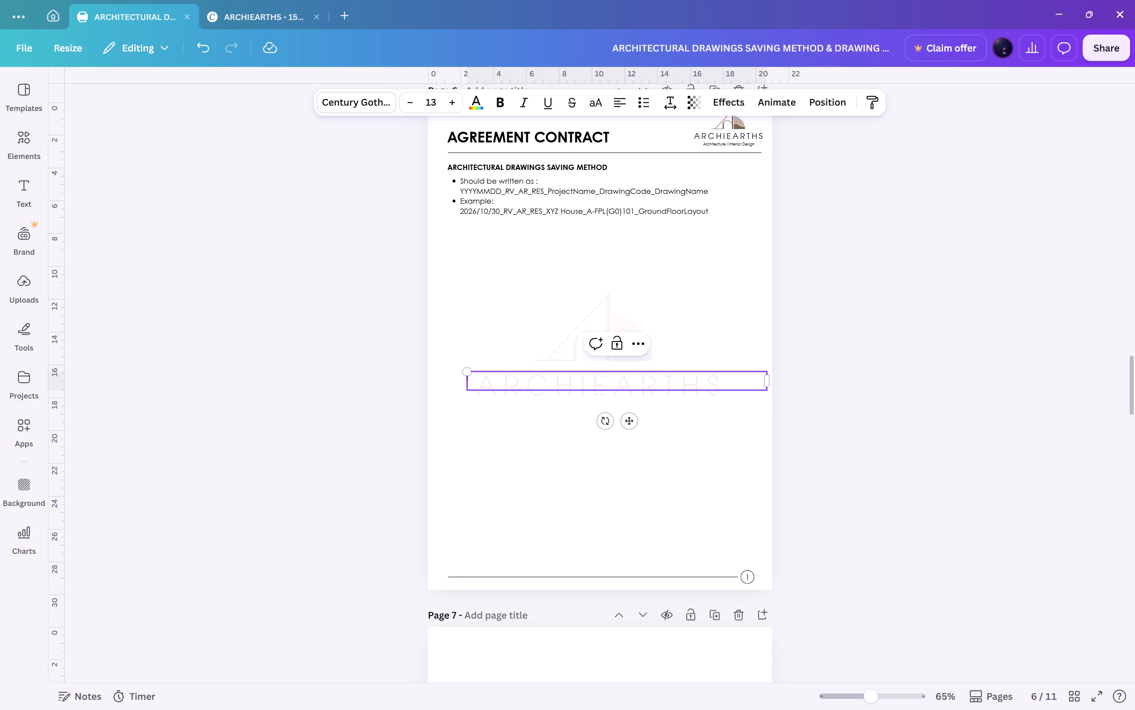
scroll(815, 316, "down", 2)
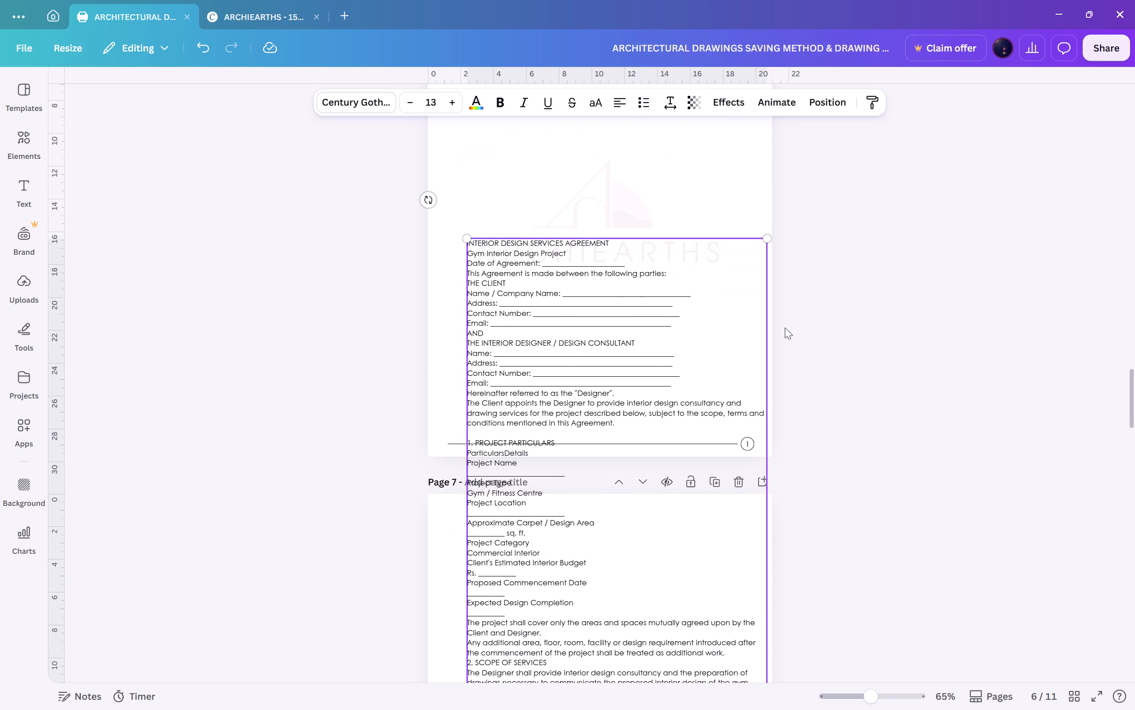
left_click(856, 297)
Move the pasted agreement text box up to just below the bullet list, with its left edge aligned to the heading.
left_click_drag(705, 308, 684, 268)
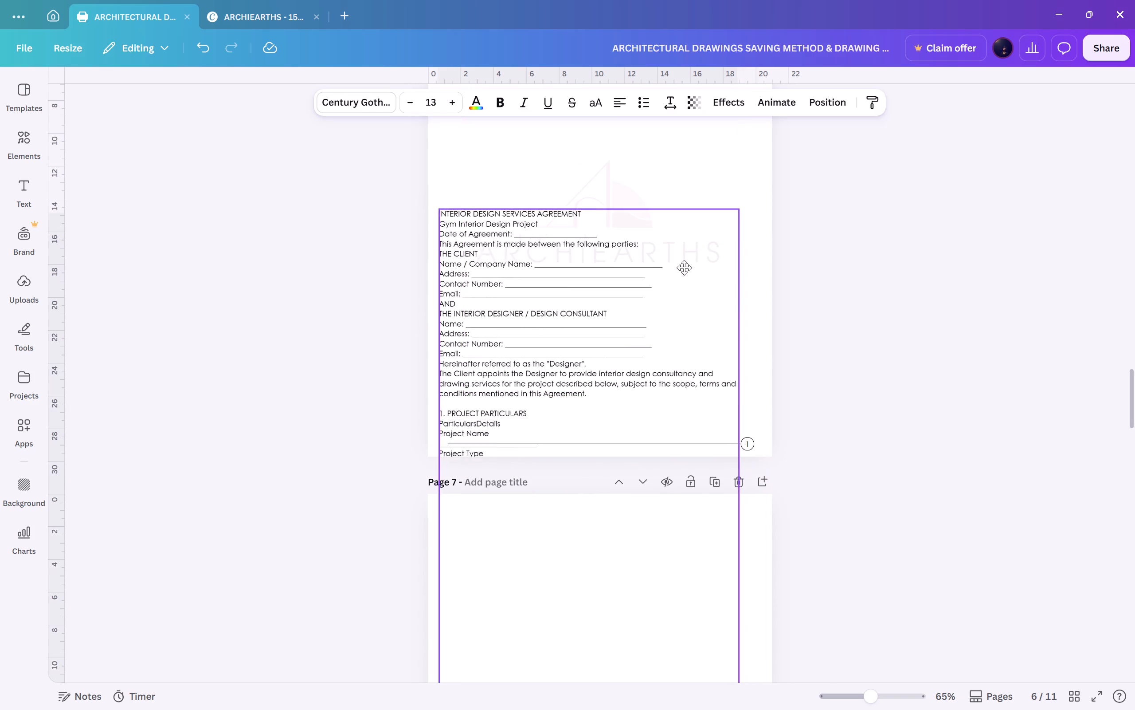
left_click_drag(684, 268, 673, 178)
scroll(675, 252, "up", 2)
left_click_drag(634, 405, 636, 400)
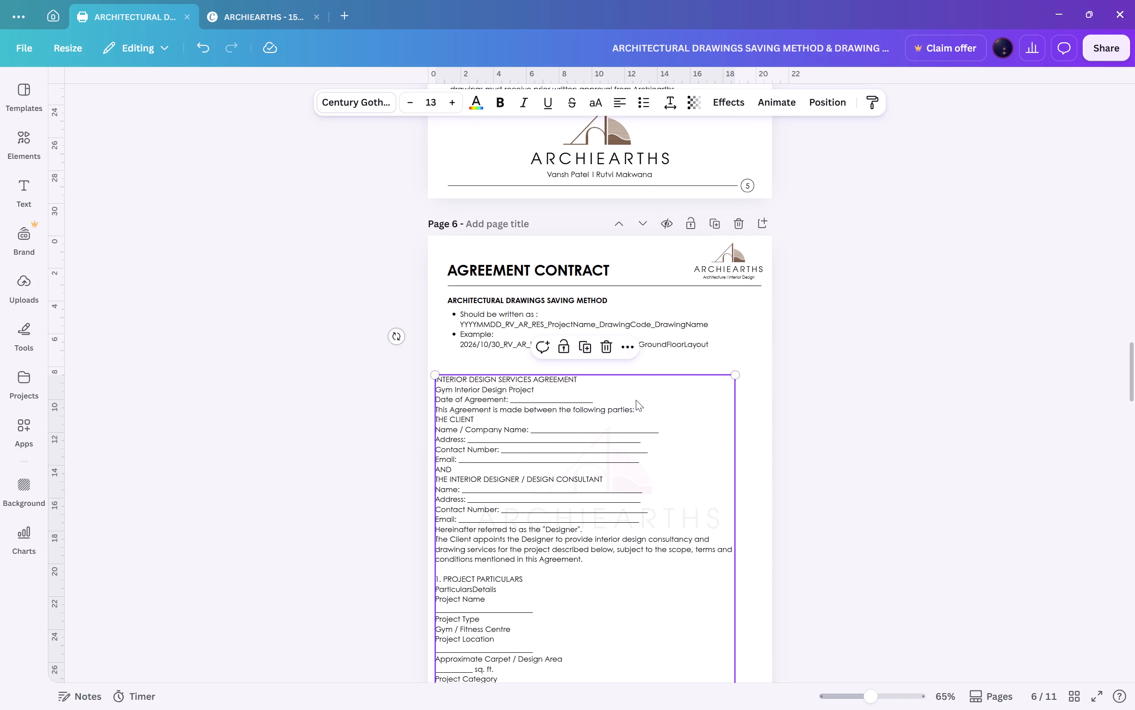
left_click_drag(636, 400, 646, 410)
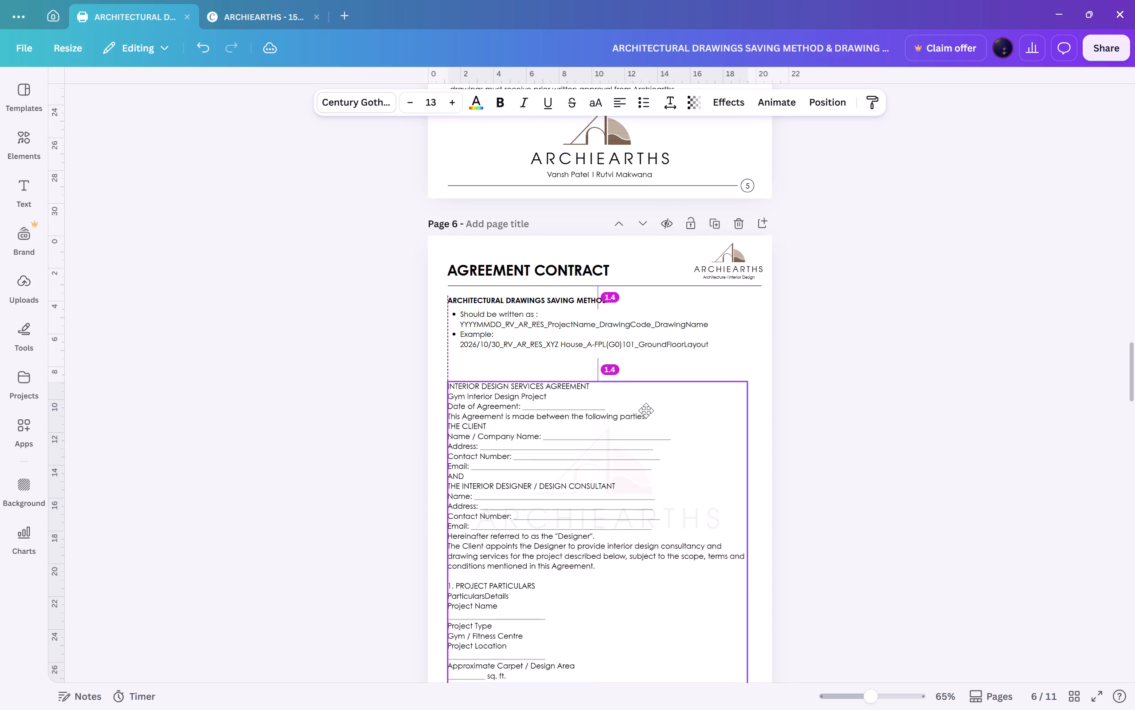
left_click_drag(646, 410, 646, 408)
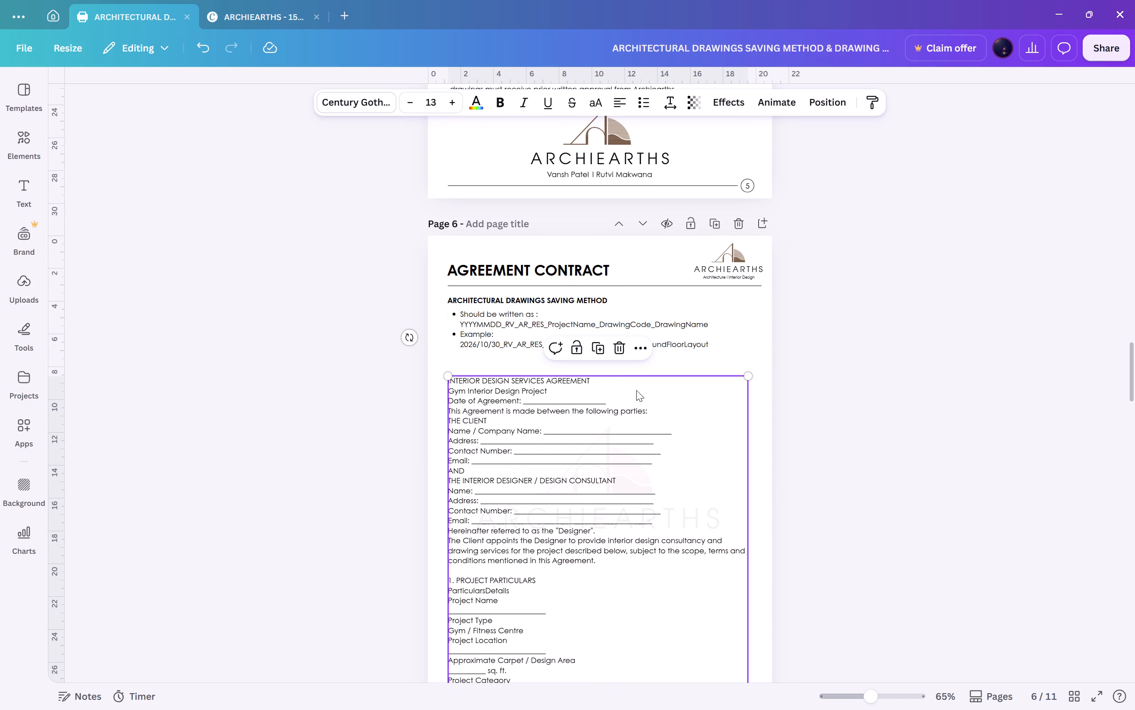
Replace the Architectural Drawings Saving Method heading with INTERIOR DESIGN SERVICES AGREEMENT, copied from the agreement text's first line.
left_click(584, 380)
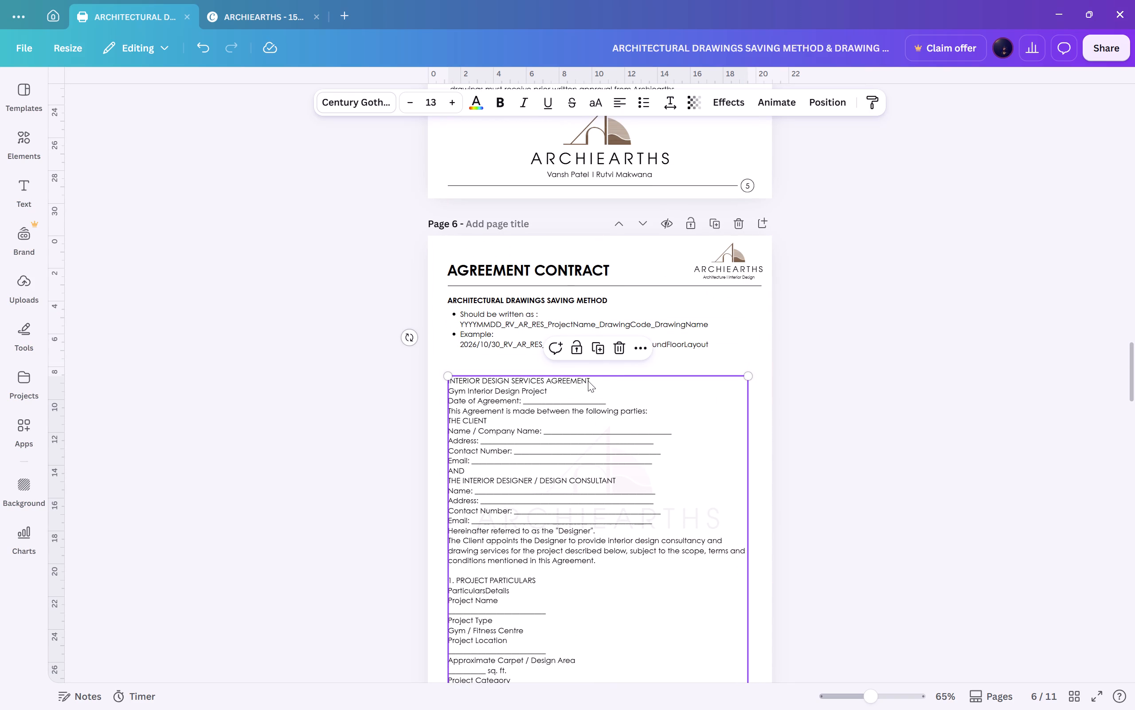
left_click(588, 381)
double_click(592, 380)
left_click_drag(592, 380, 484, 380)
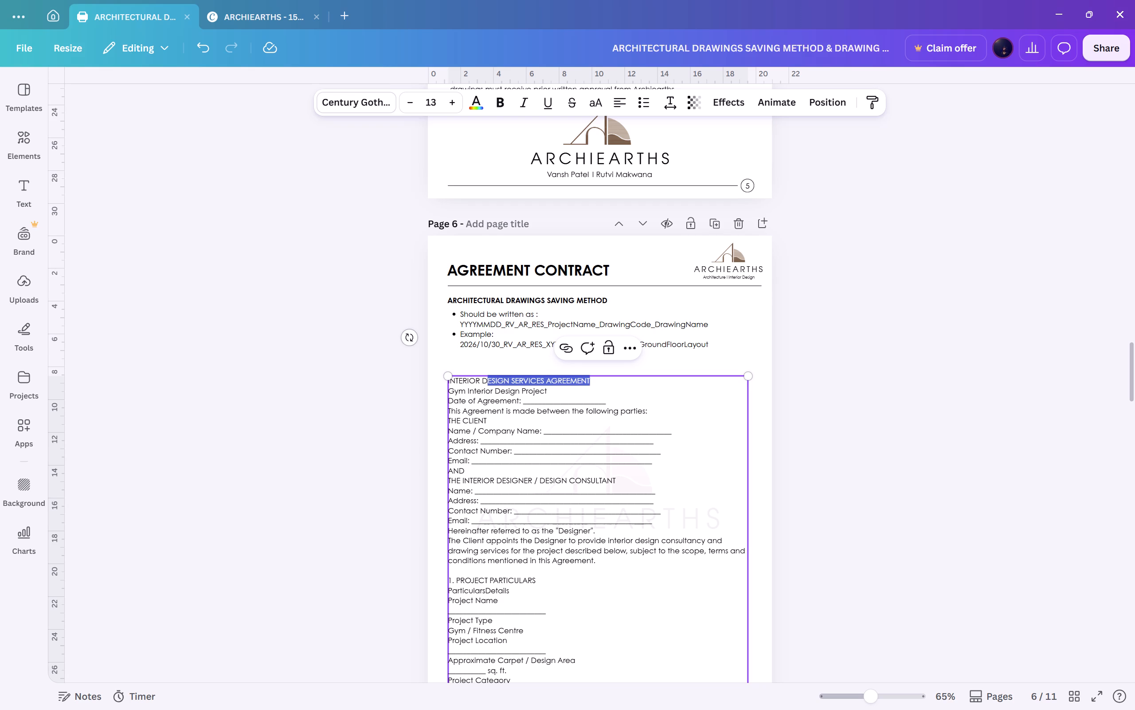
left_click_drag(484, 380, 446, 382)
key("ctrl+c")
left_click(598, 301)
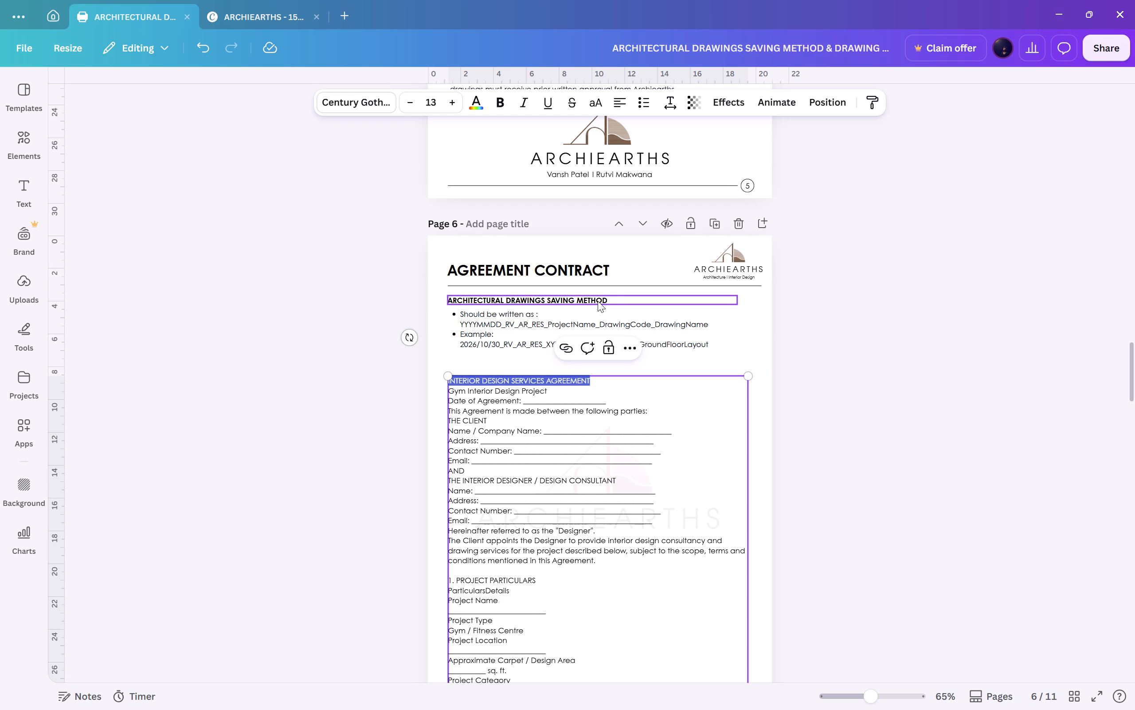
left_click(610, 299)
key("BackSpace")
key("ctrl+v")
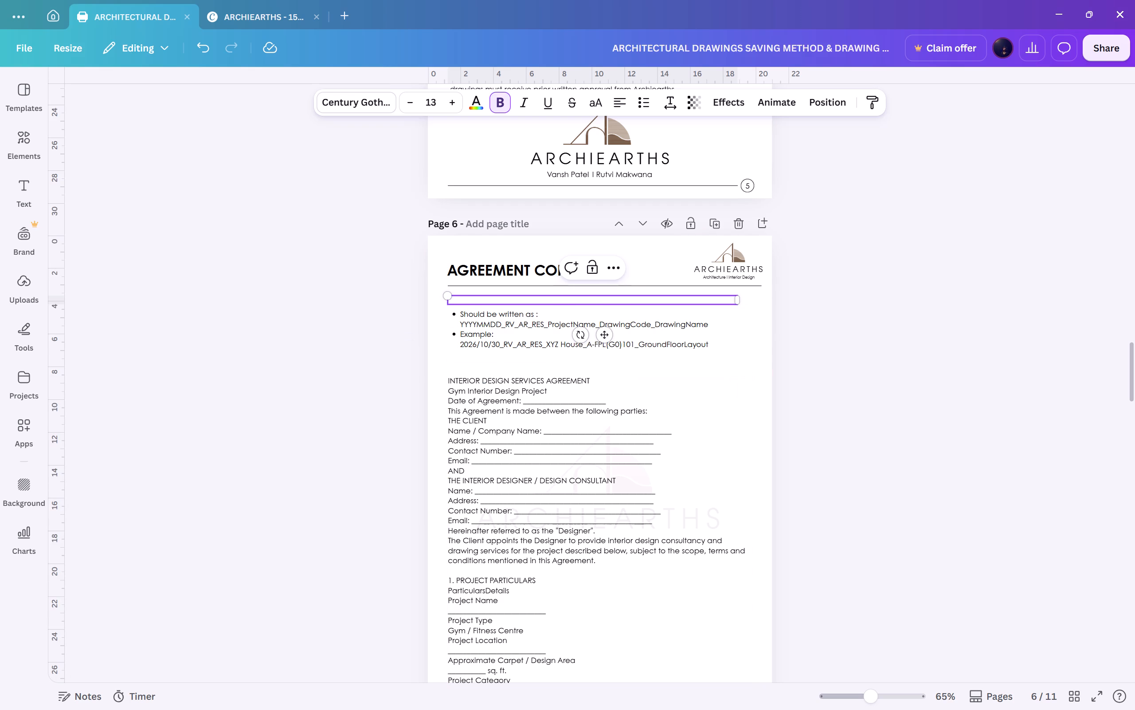
left_click(834, 322)
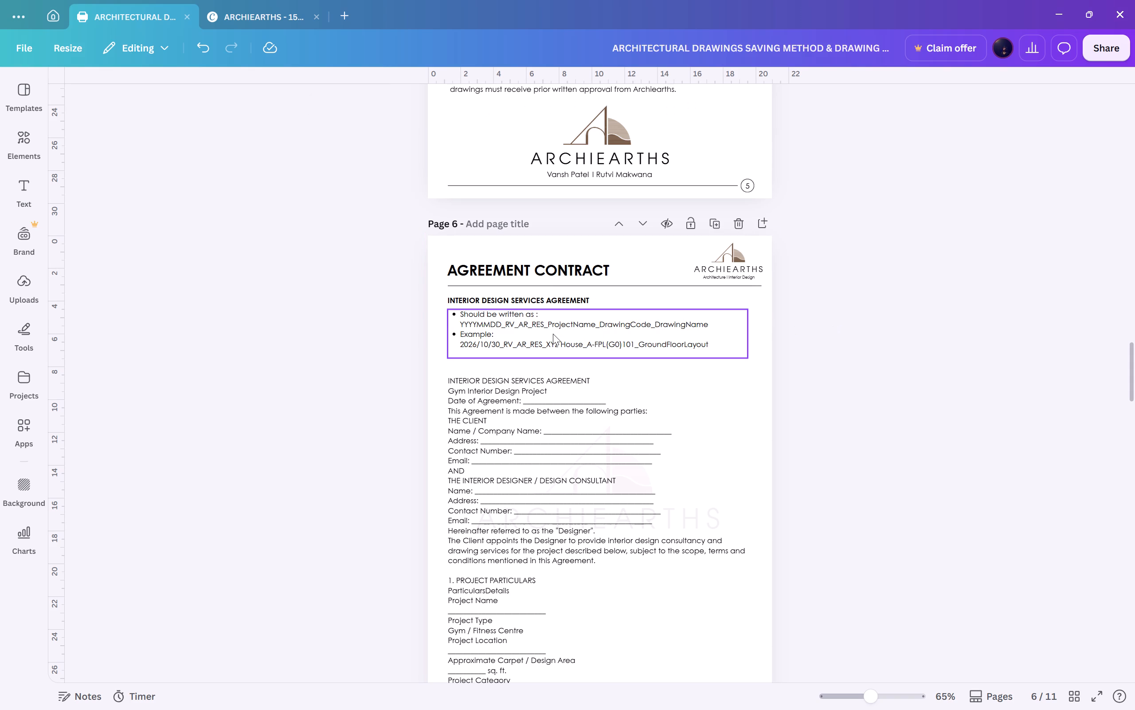
Delete the leftover bullet list about file naming below the INTERIOR DESIGN SERVICES AGREEMENT heading on page 6.
left_click(553, 333)
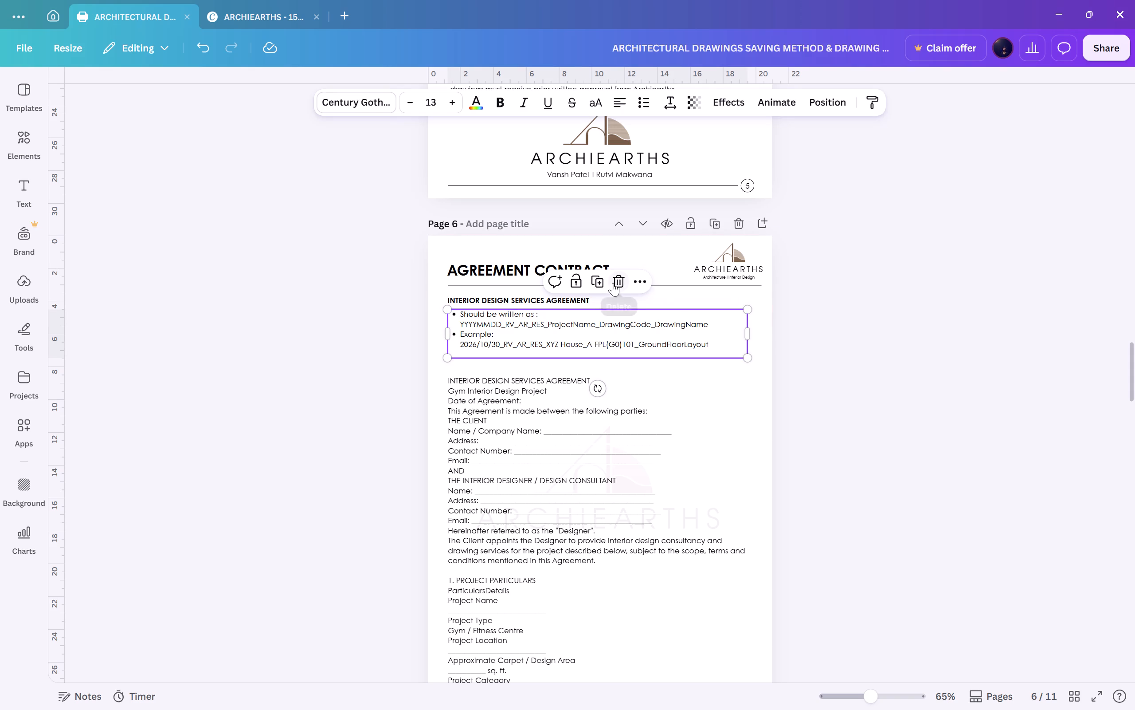
left_click_drag(514, 419, 514, 414)
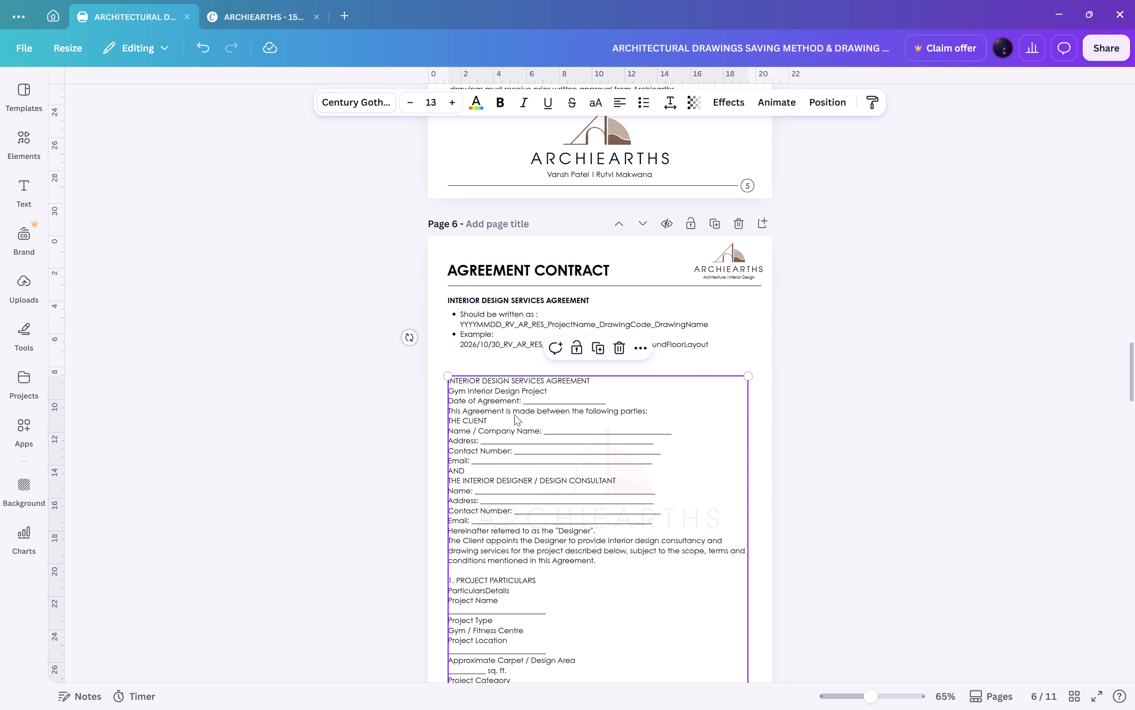
left_click_drag(514, 414, 517, 403)
left_click(493, 339)
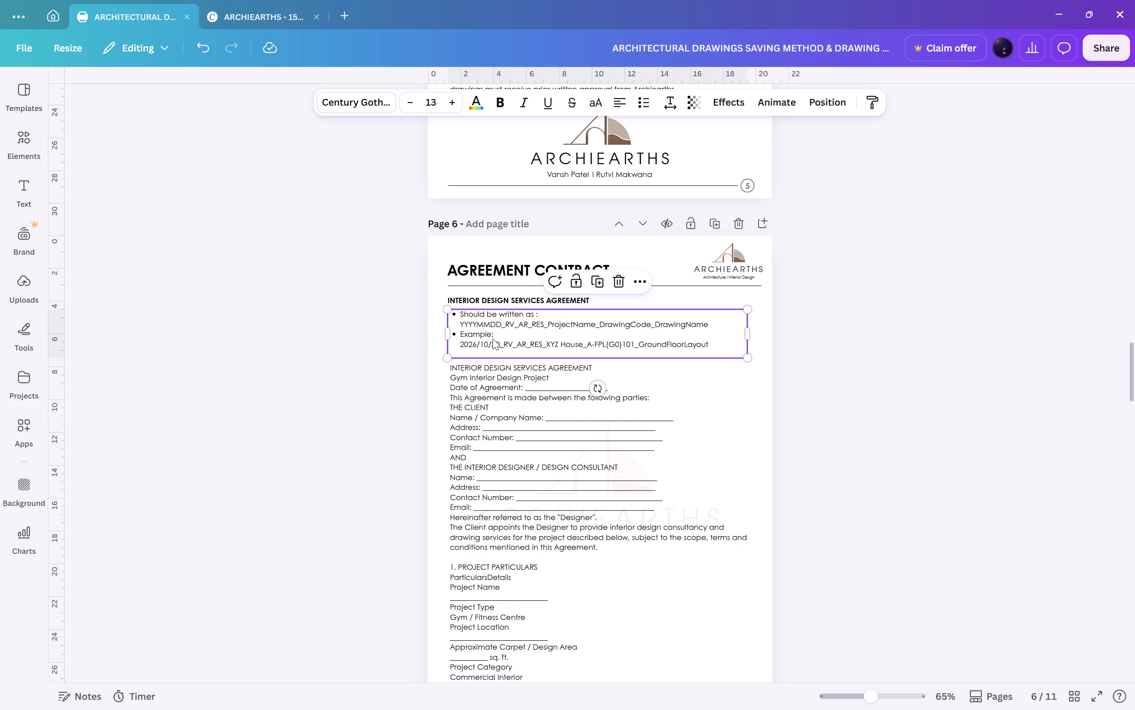
key("BackSpace")
Move the agreement text box up to directly beneath the INTERIOR DESIGN SERVICES AGREEMENT heading, with its left edge aligned to the heading.
left_click(505, 409)
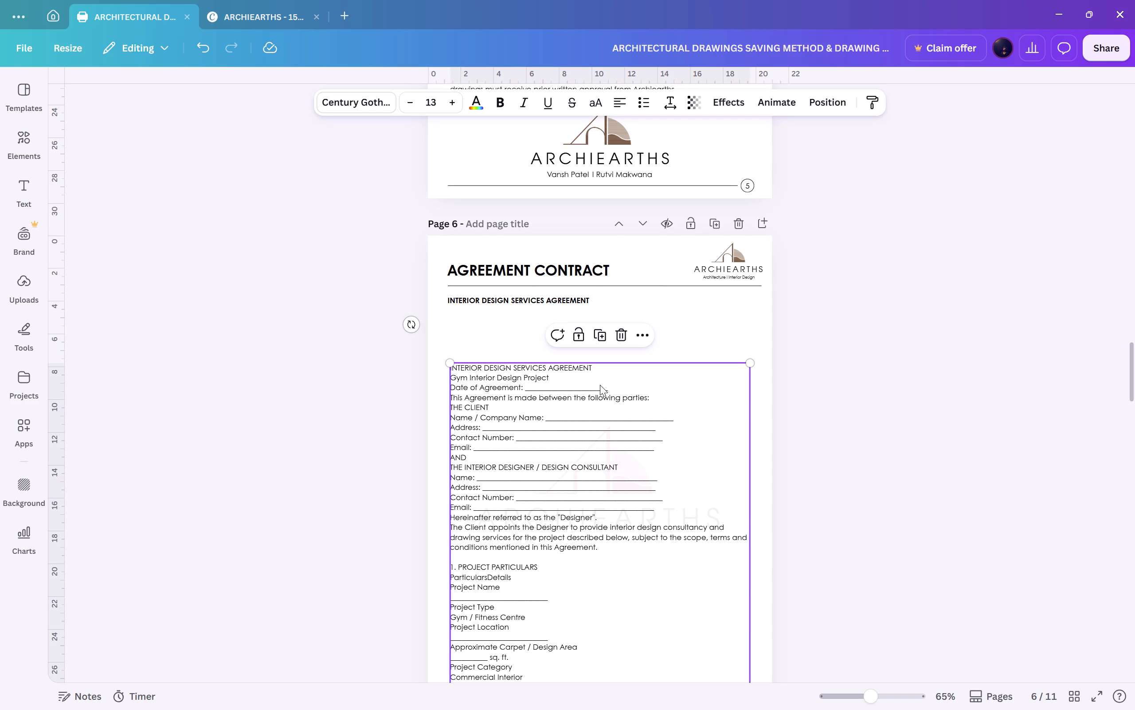
key("Up")
key("Up")
key("Up")
key("Up")
key("Up")
key("Up")
key("Up")
key("Up")
key("Up")
key("Up")
key("Up")
key("Up")
key("Up")
key("Up")
key("Up")
key("Up")
key("Up")
key("Up")
key("Up")
key("Up")
key("Up")
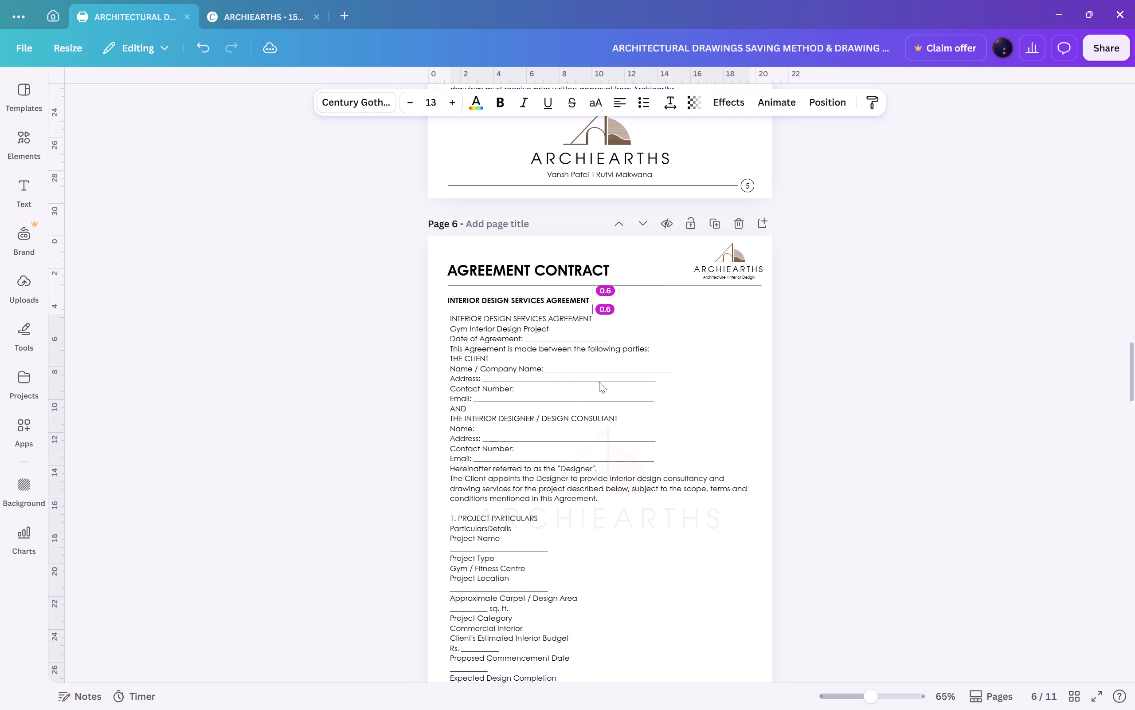
key("Up")
key("Up")
key("Up")
key("Left")
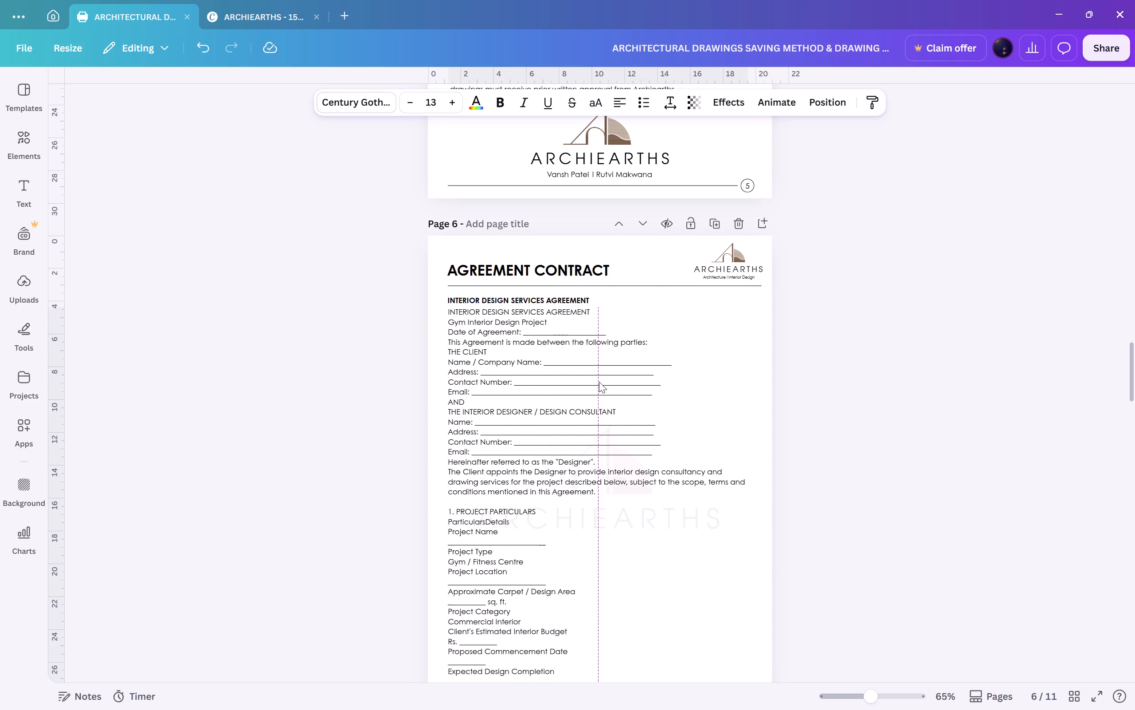
Delete the duplicate INTERIOR DESIGN SERVICES AGREEMENT first line from the agreement text box, including the empty line it leaves.
left_click(587, 318)
left_click(590, 314)
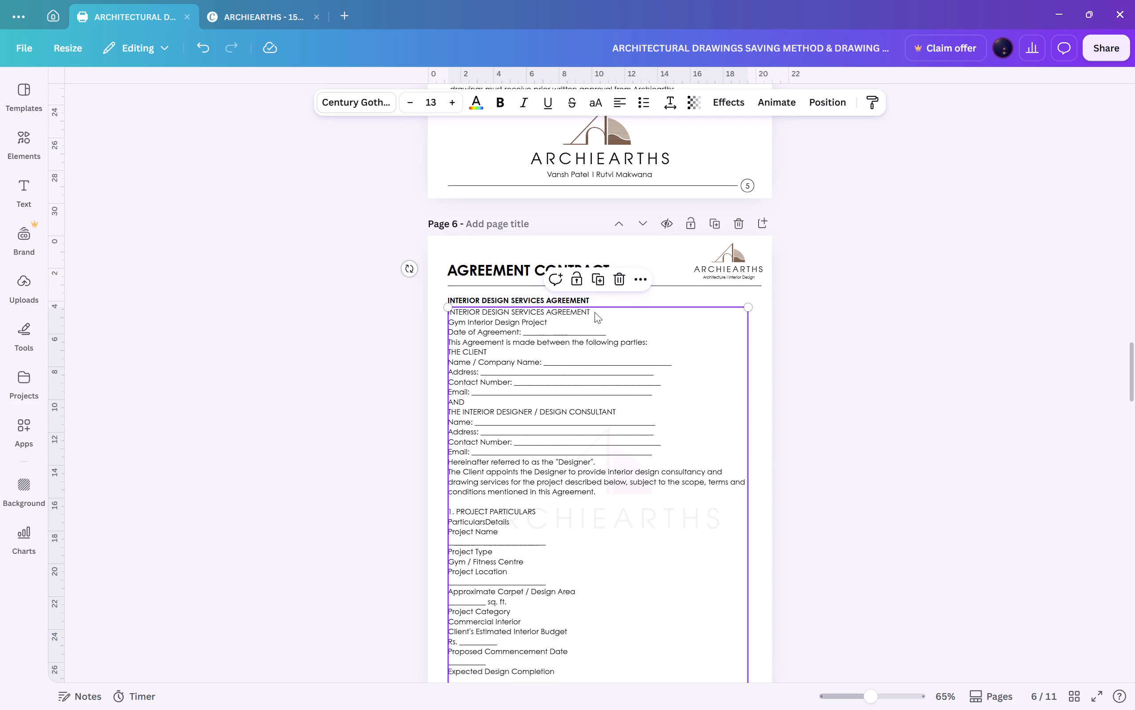
left_click(588, 311)
left_click_drag(591, 311, 444, 311)
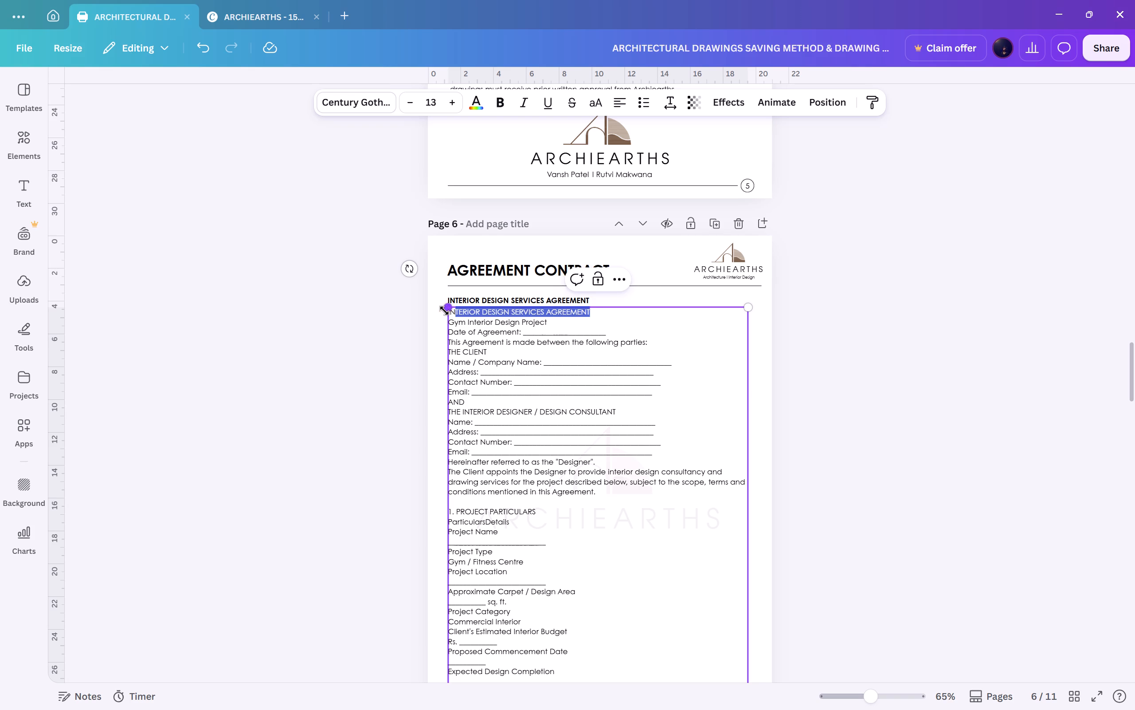
left_click_drag(444, 311, 438, 314)
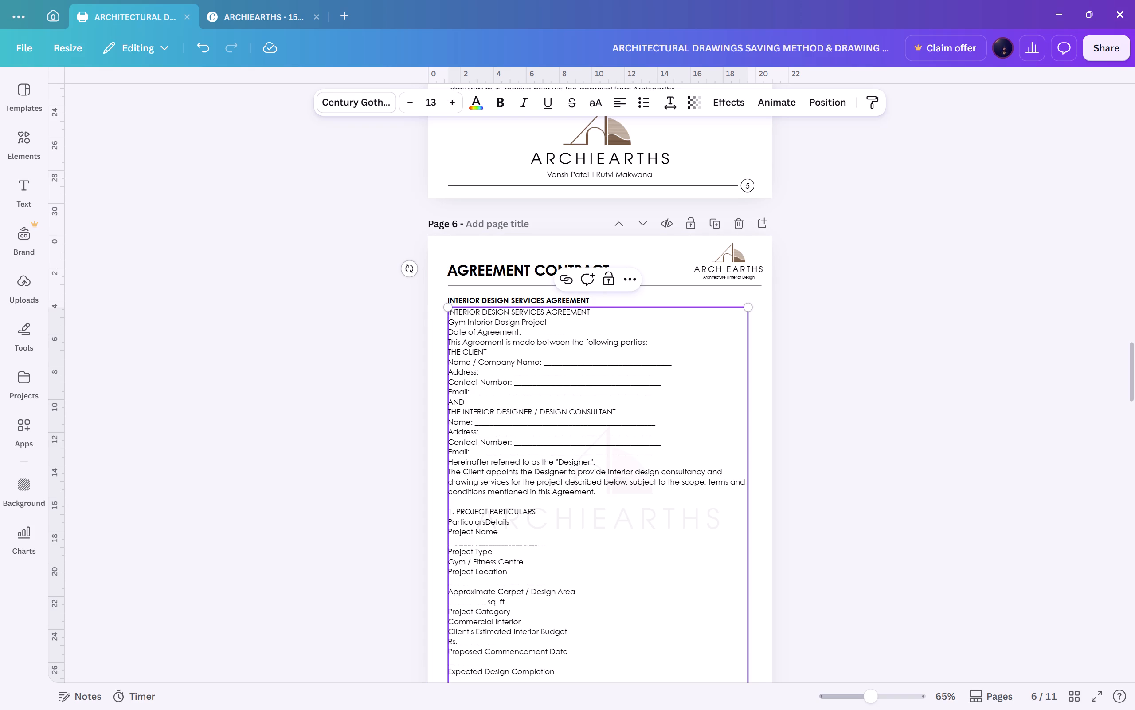
left_click_drag(590, 313, 476, 313)
left_click(591, 316)
left_click(592, 313)
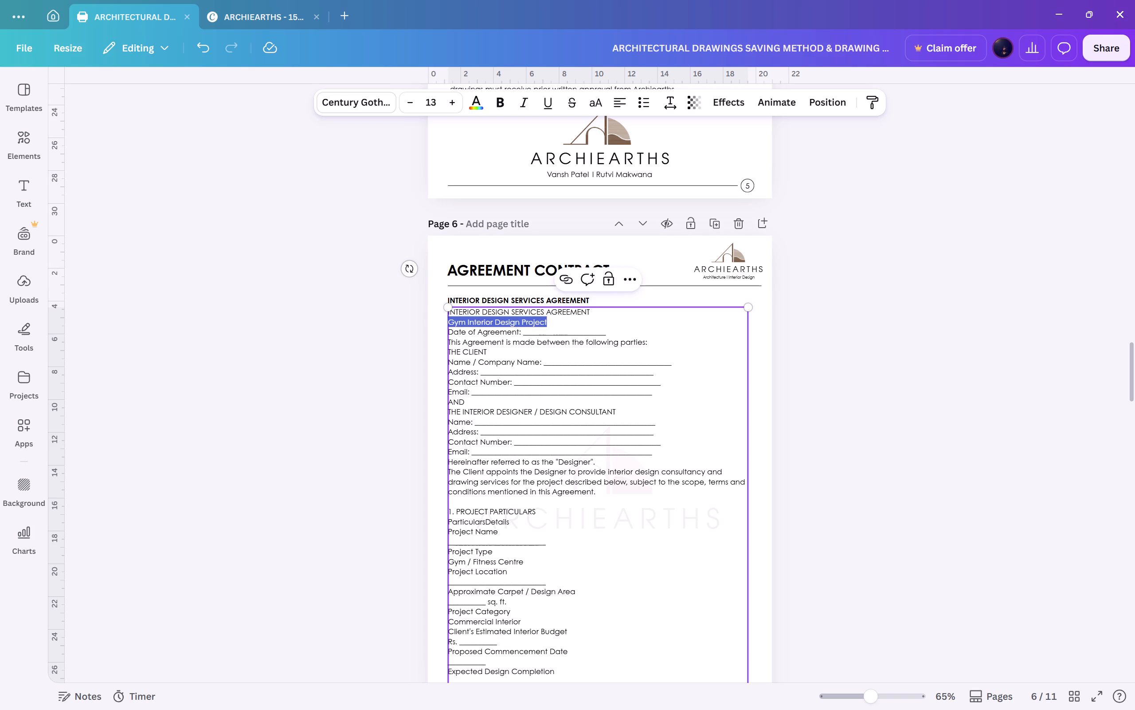
left_click(594, 312)
left_click(557, 374)
left_click(595, 311)
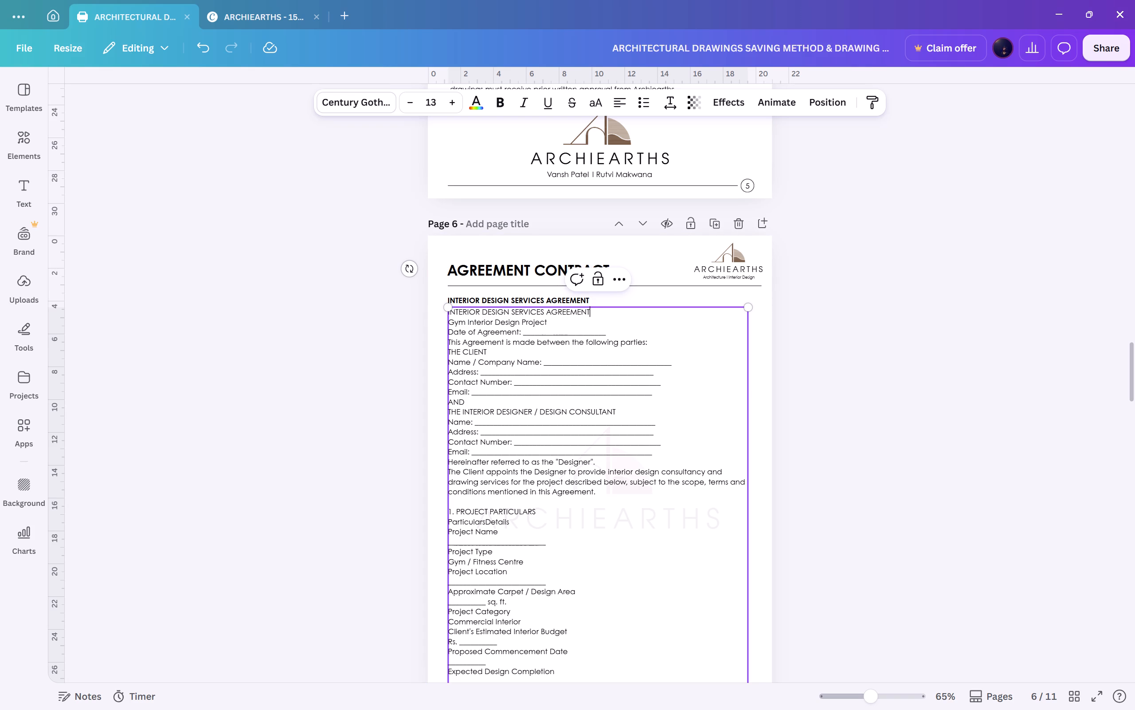
left_click_drag(595, 311, 452, 314)
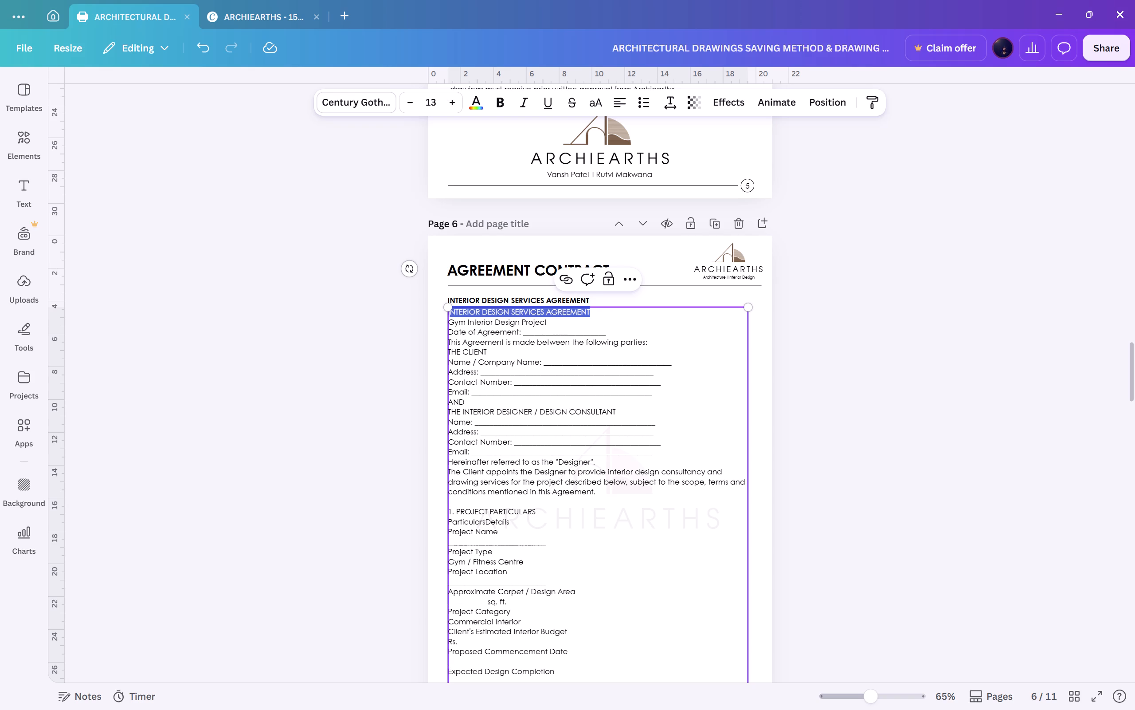
key("BackSpace")
key("BackSpace")
key("BackSpace")
key("BackSpace")
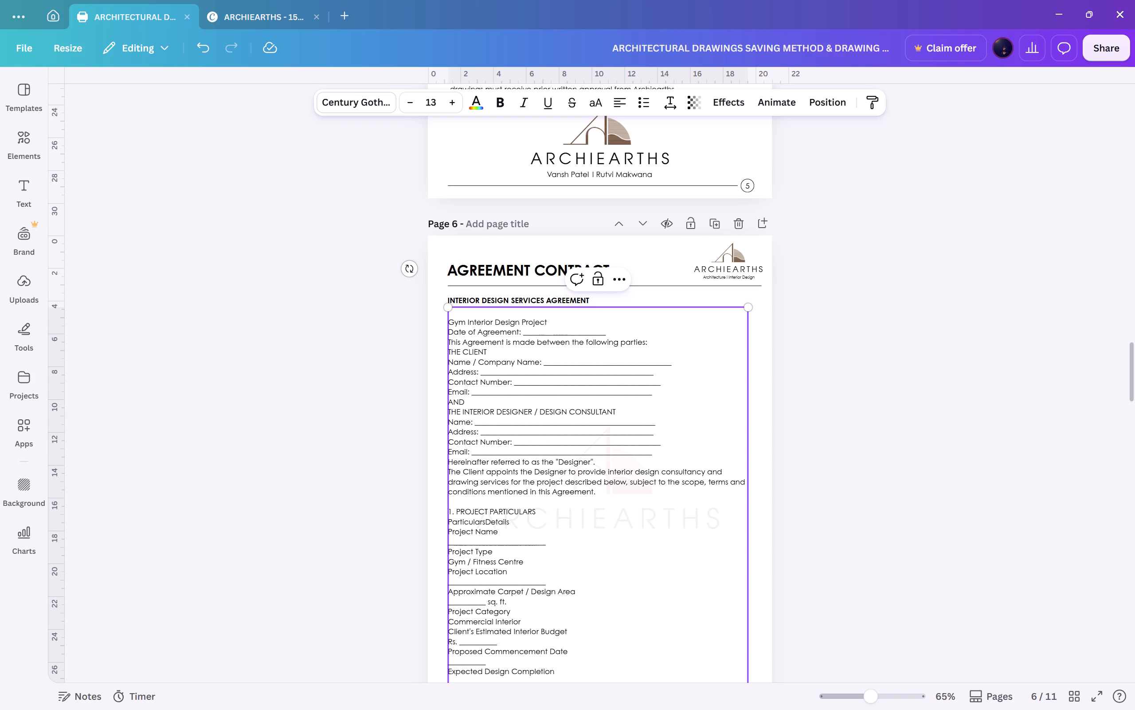
left_click(450, 323)
key("BackSpace")
key("BackSpace")
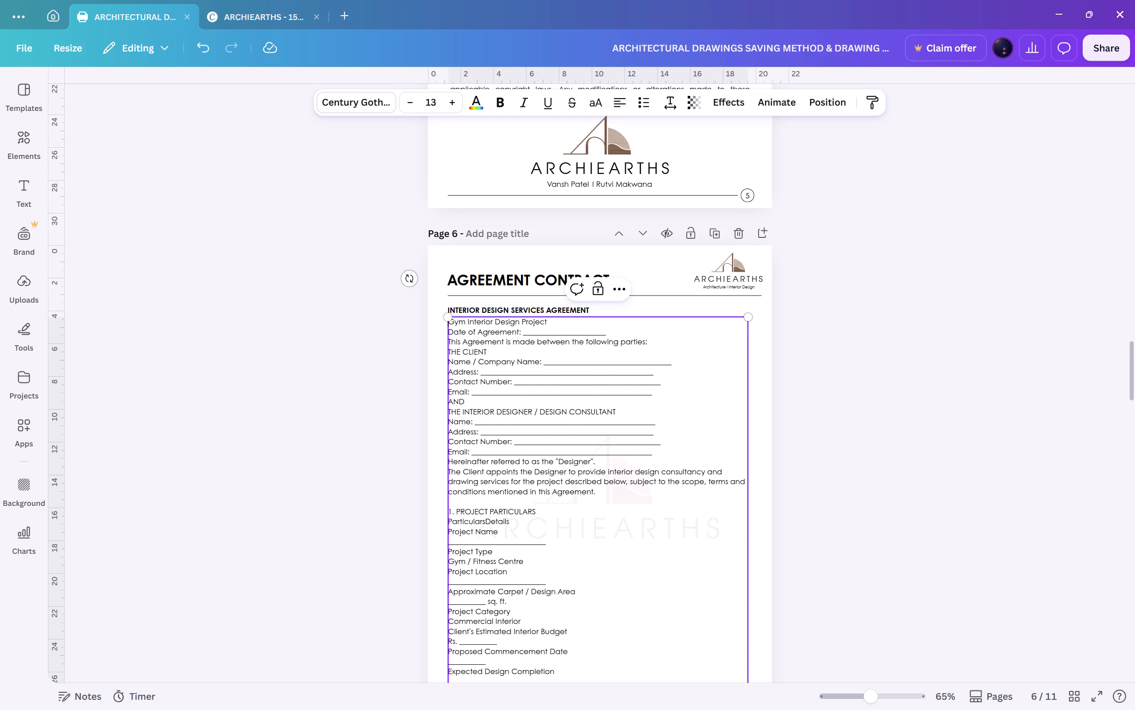
left_click(432, 345)
left_click(773, 363)
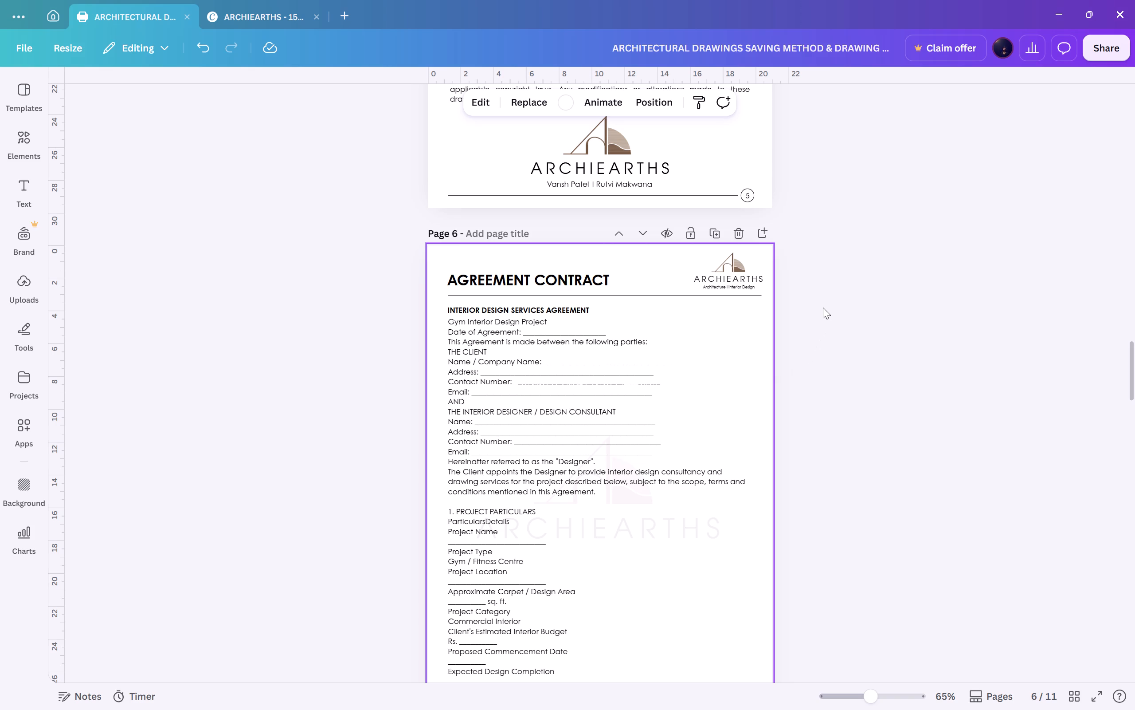
Make the Gym Interior Design Project line of the agreement text bold.
scroll(823, 308, "down", 1)
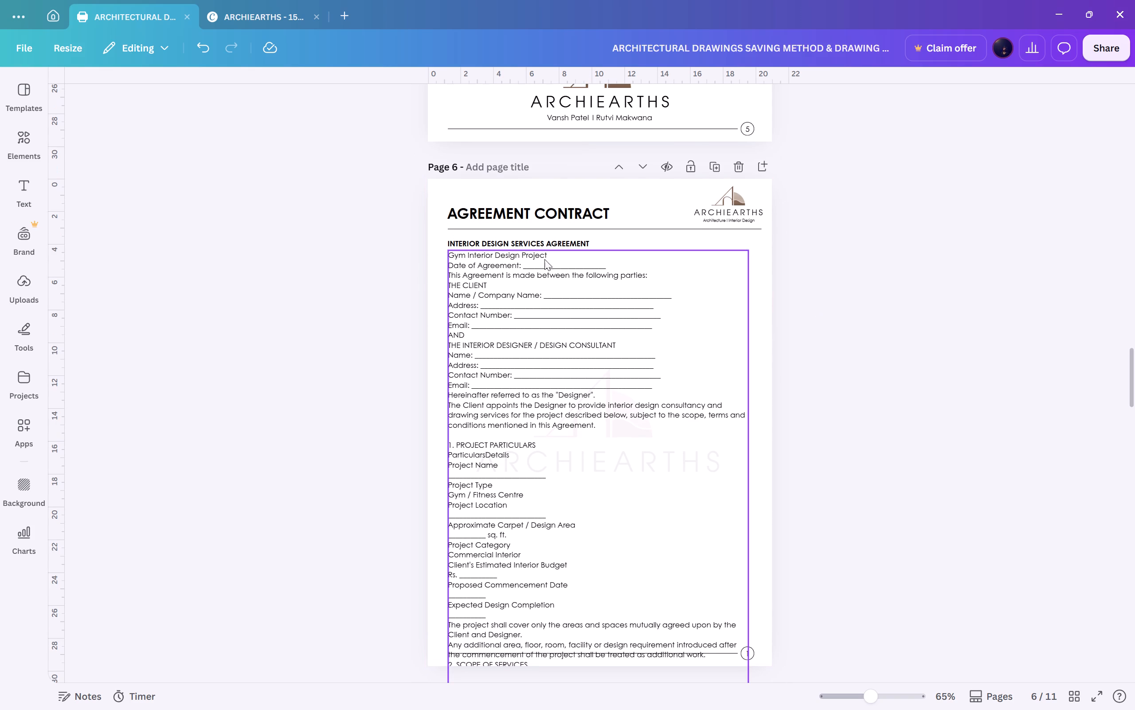
double_click(552, 258)
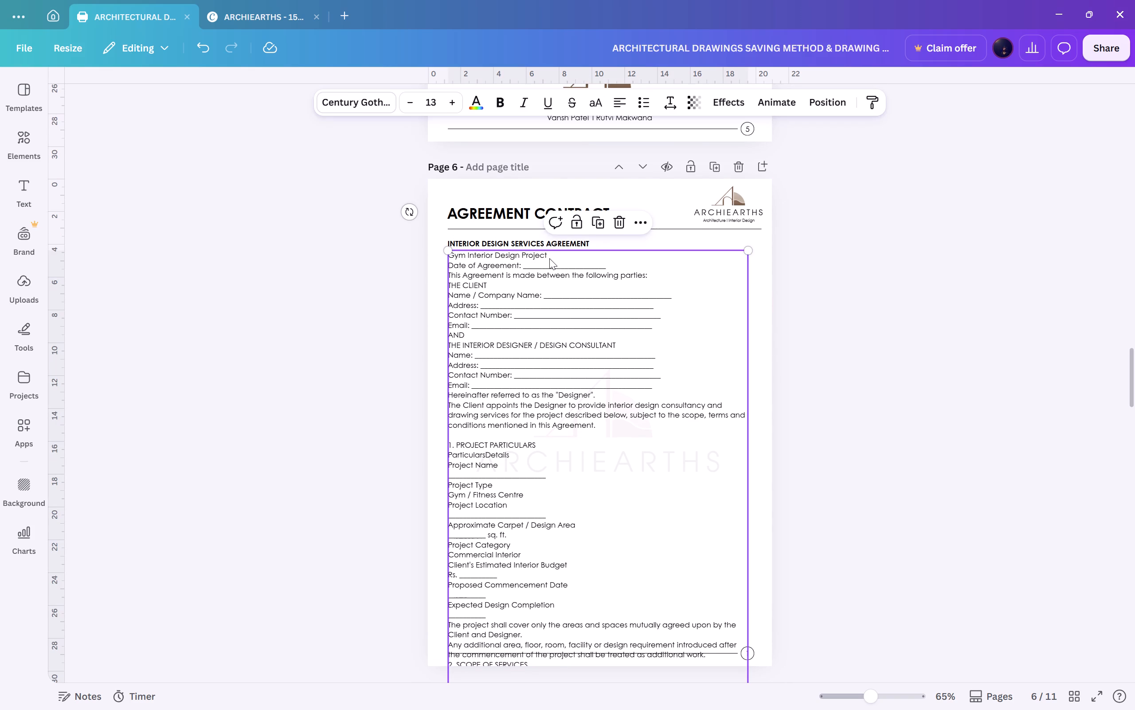
left_click(549, 258)
left_click(548, 255)
left_click_drag(548, 255, 449, 257)
left_click(500, 107)
left_click(372, 210)
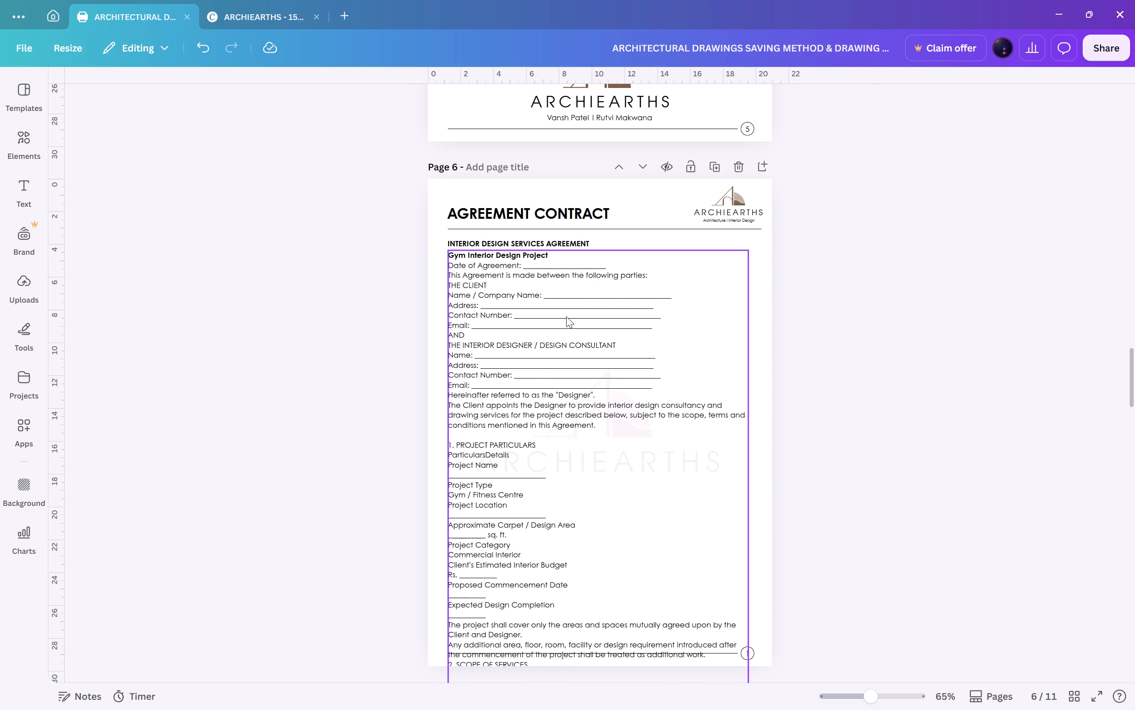
Underline the INTERIOR DESIGN SERVICES AGREEMENT heading.
left_click(585, 244)
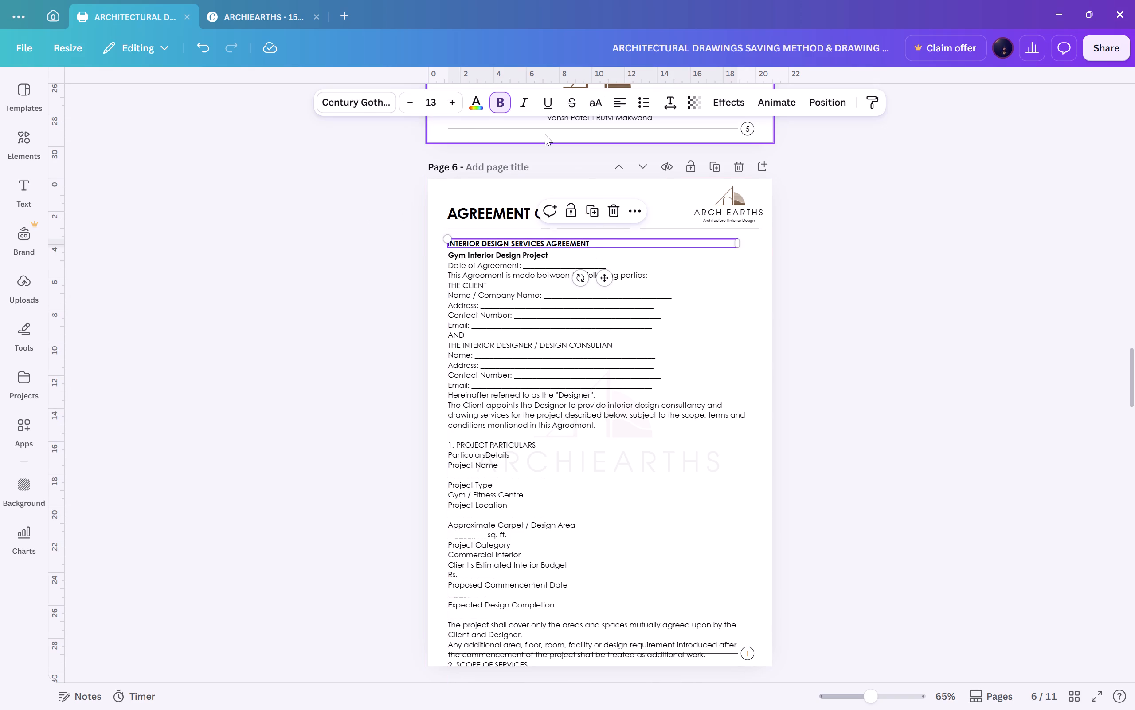
left_click(552, 106)
left_click(467, 181)
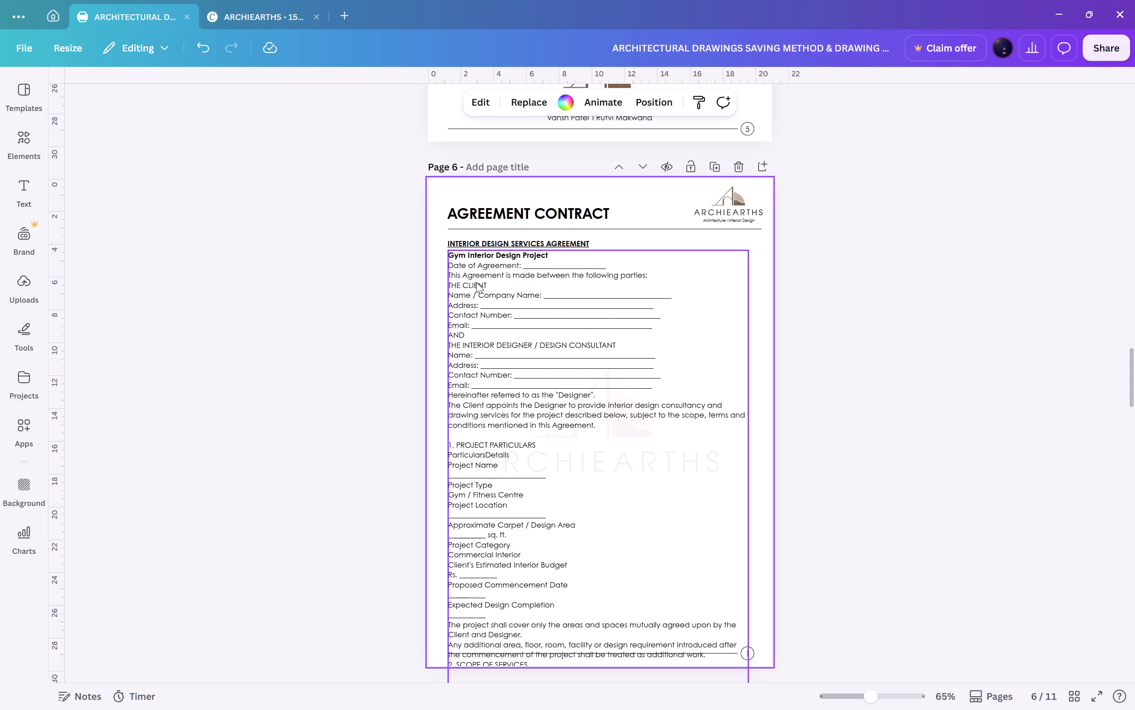
Replace the blank line after Date of Agreement with 21/11/2026.
left_click(571, 271)
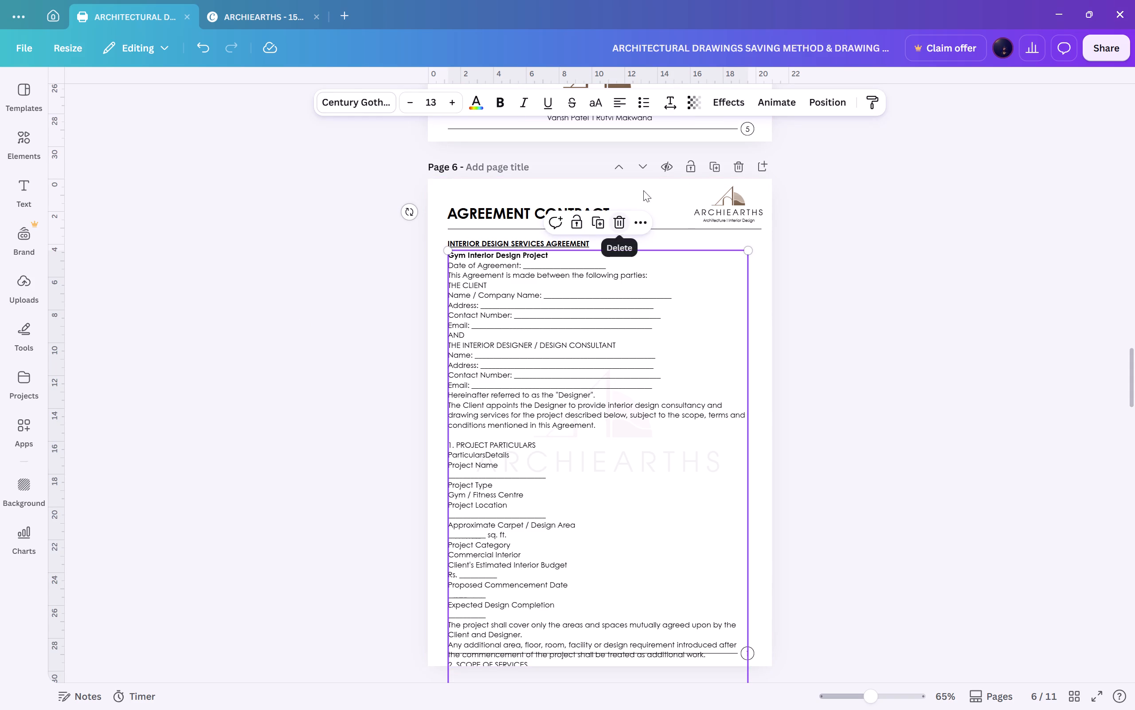
left_click(614, 261)
left_click(608, 270)
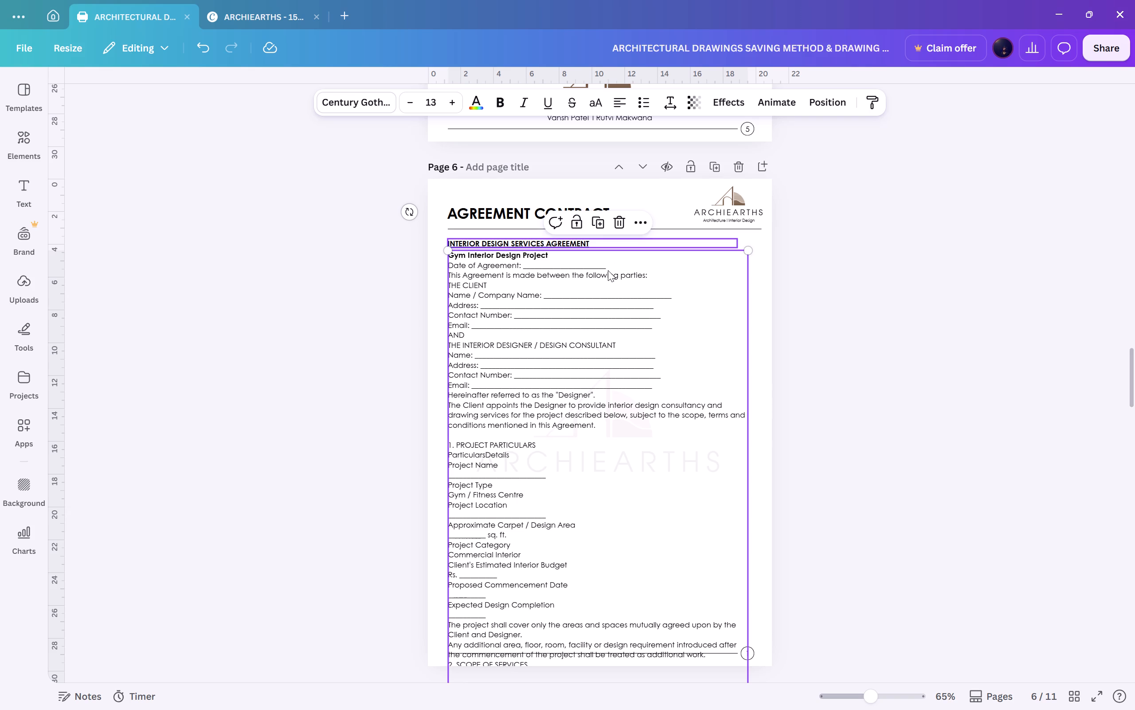
left_click(608, 270)
left_click(608, 270)
left_click(608, 267)
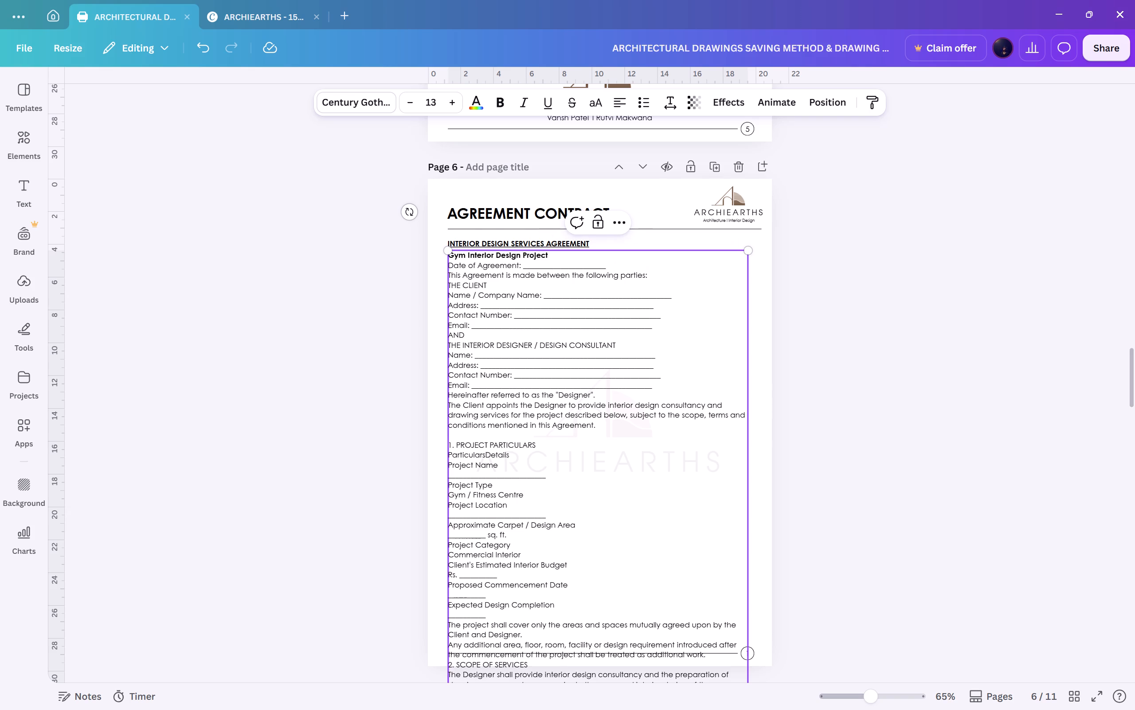
left_click_drag(608, 267, 524, 267)
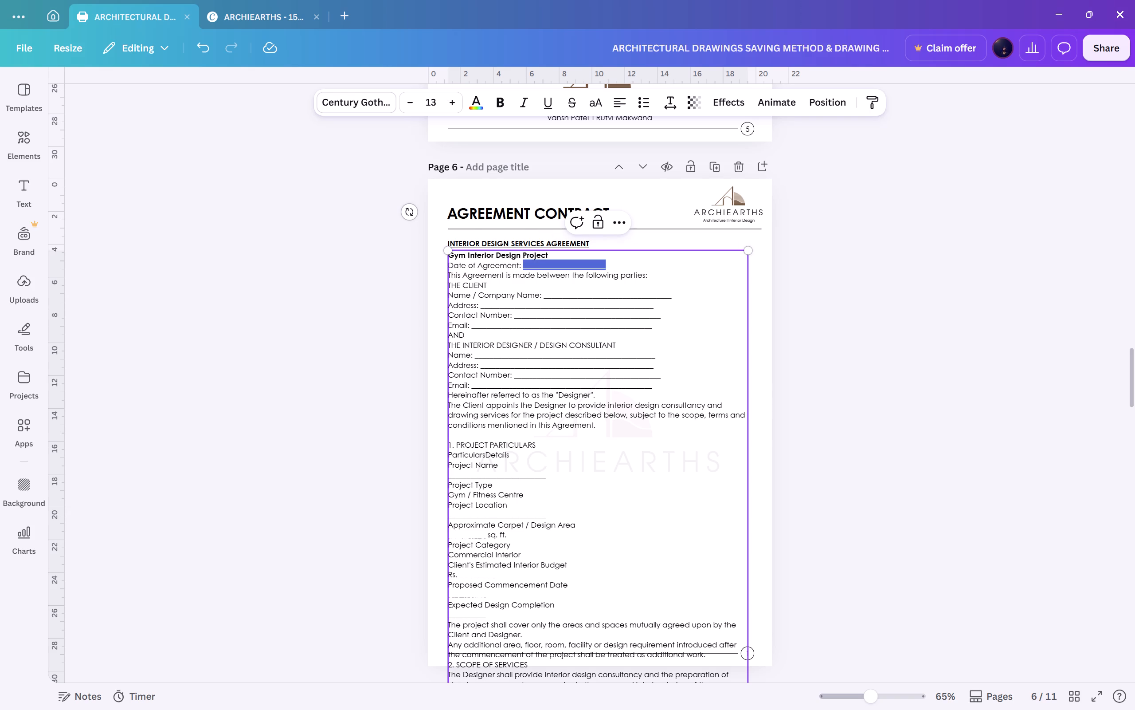
left_click_drag(524, 267, 525, 265)
key("BackSpace")
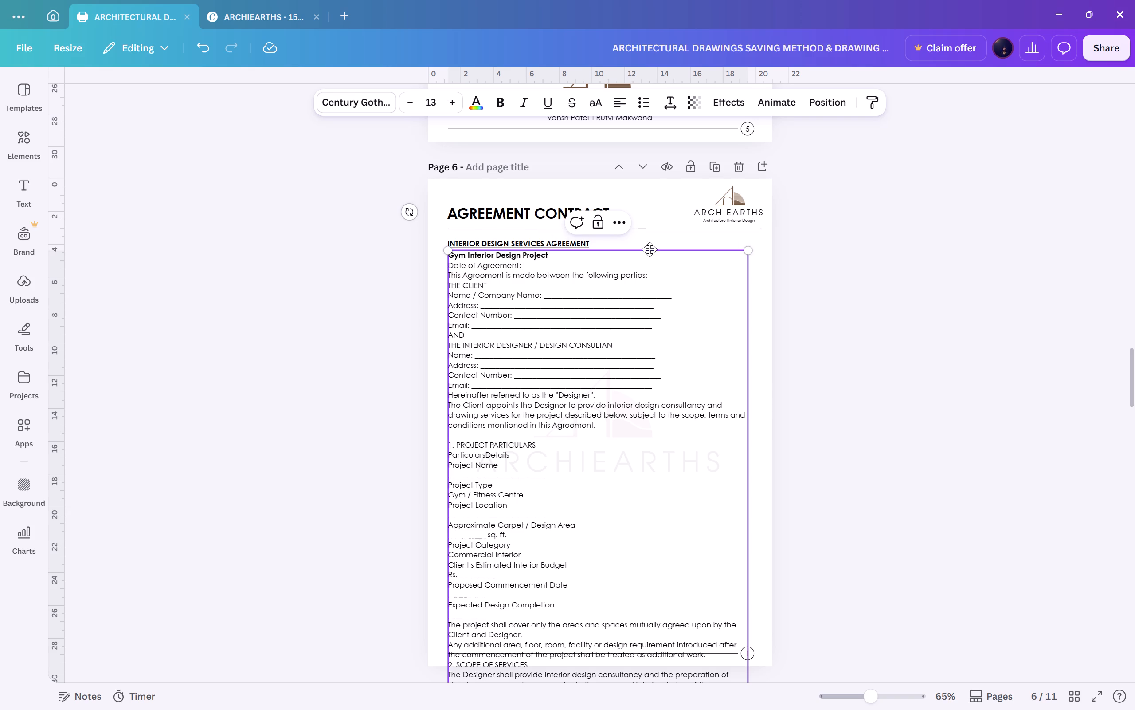
type("221")
key("BackSpace")
key("BackSpace")
key("1")
key("slash")
type("11/2026")
left_click(295, 303)
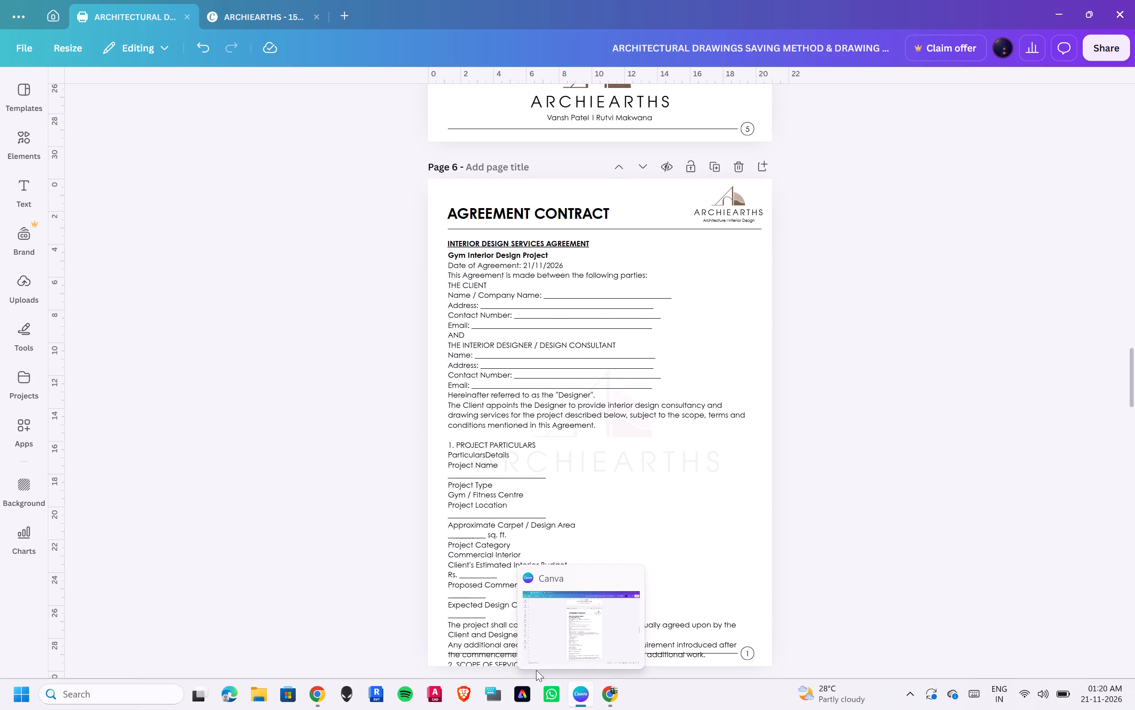
left_click(301, 705)
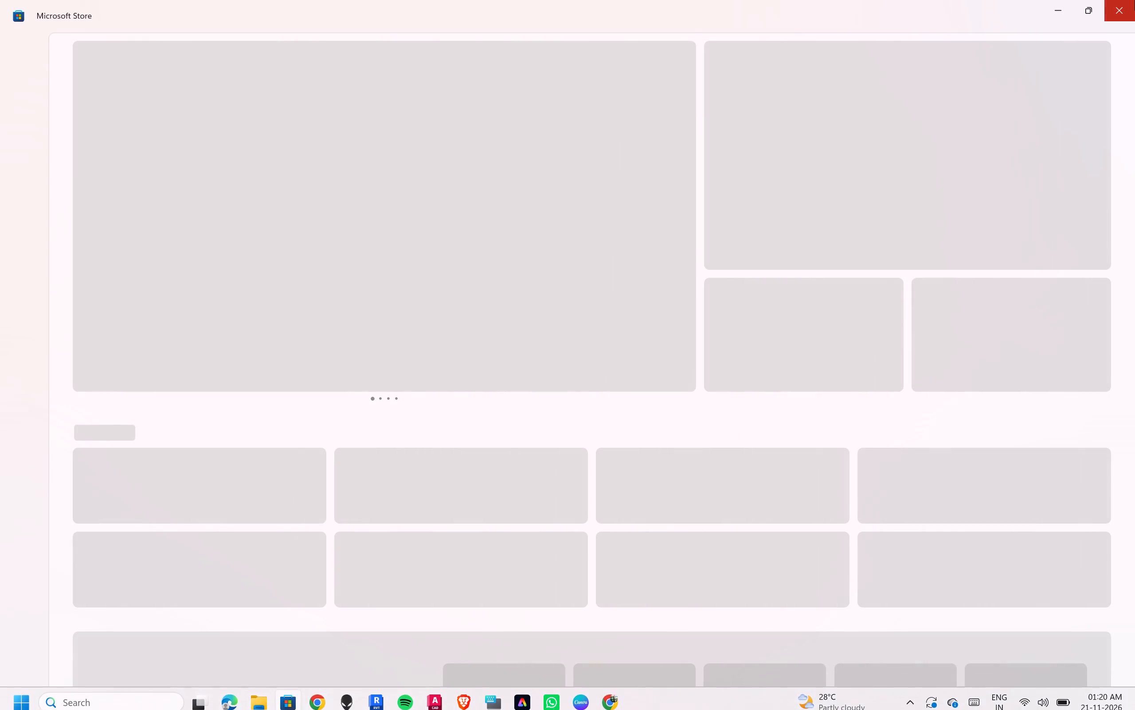
left_click(1110, 6)
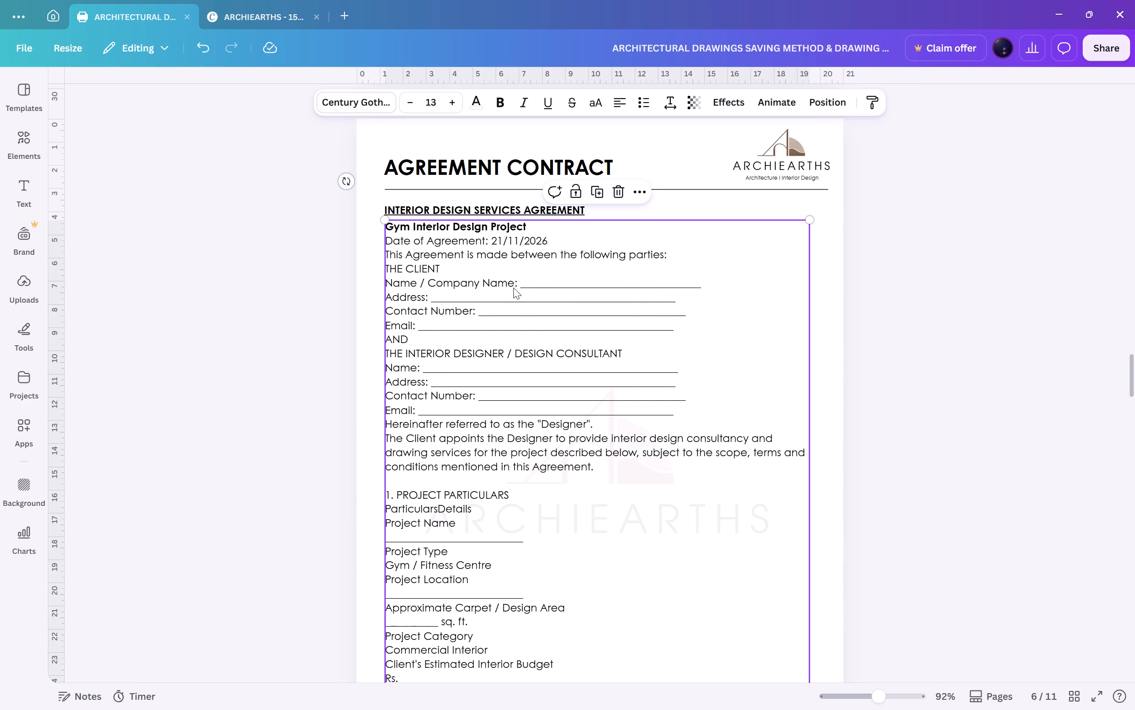
double_click(513, 287)
double_click(514, 285)
left_click(514, 284)
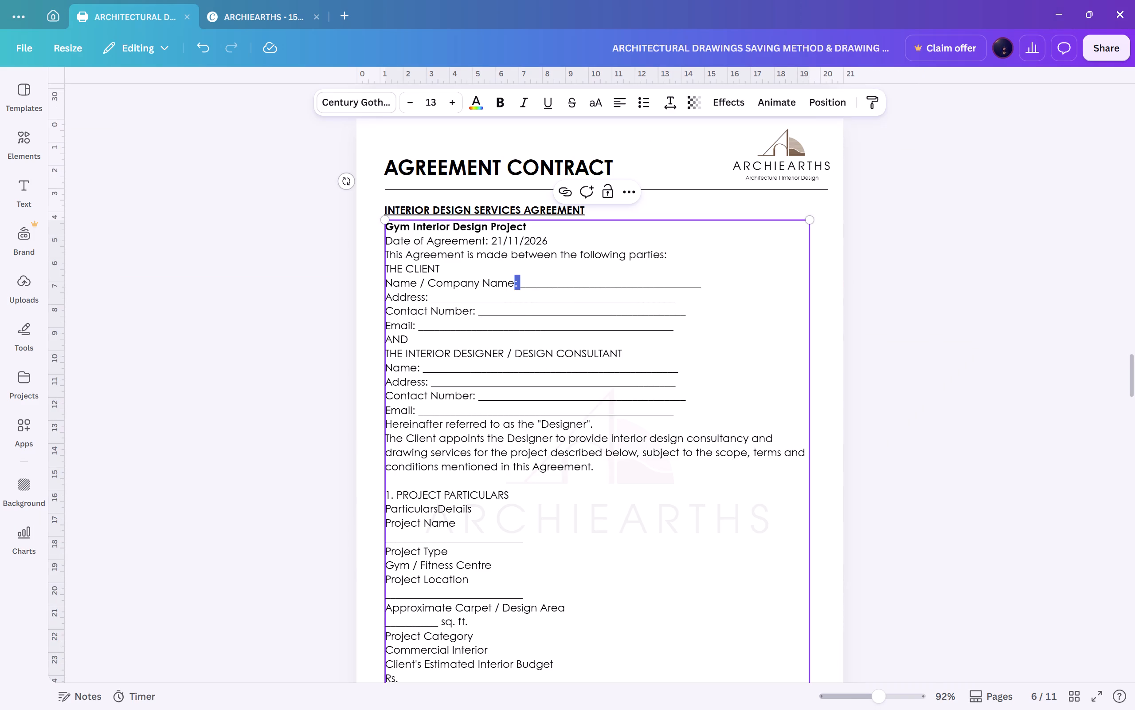
Shorten the client's "Name / Company Name:" label to "Name:".
left_click_drag(512, 285, 420, 282)
key("BackSpace")
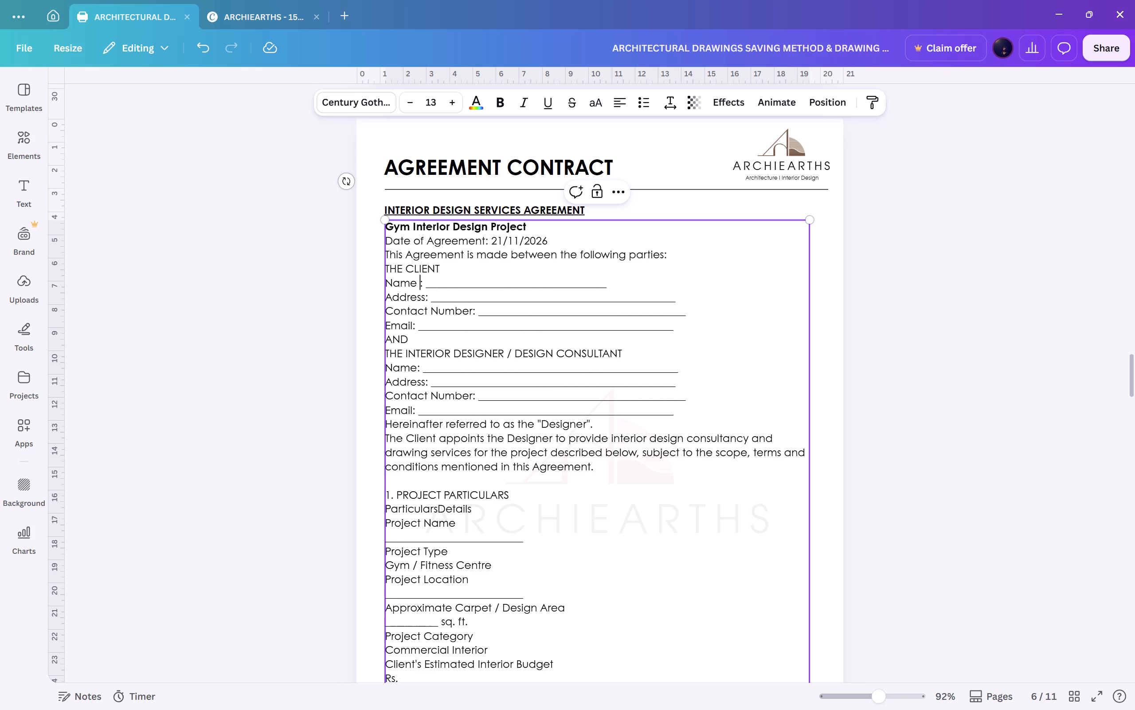
key("BackSpace")
Replace the blank line after the client's Name label with the client's full name, prefixed by "Mr.", and correct its spelling.
left_click_drag(624, 289, 566, 280)
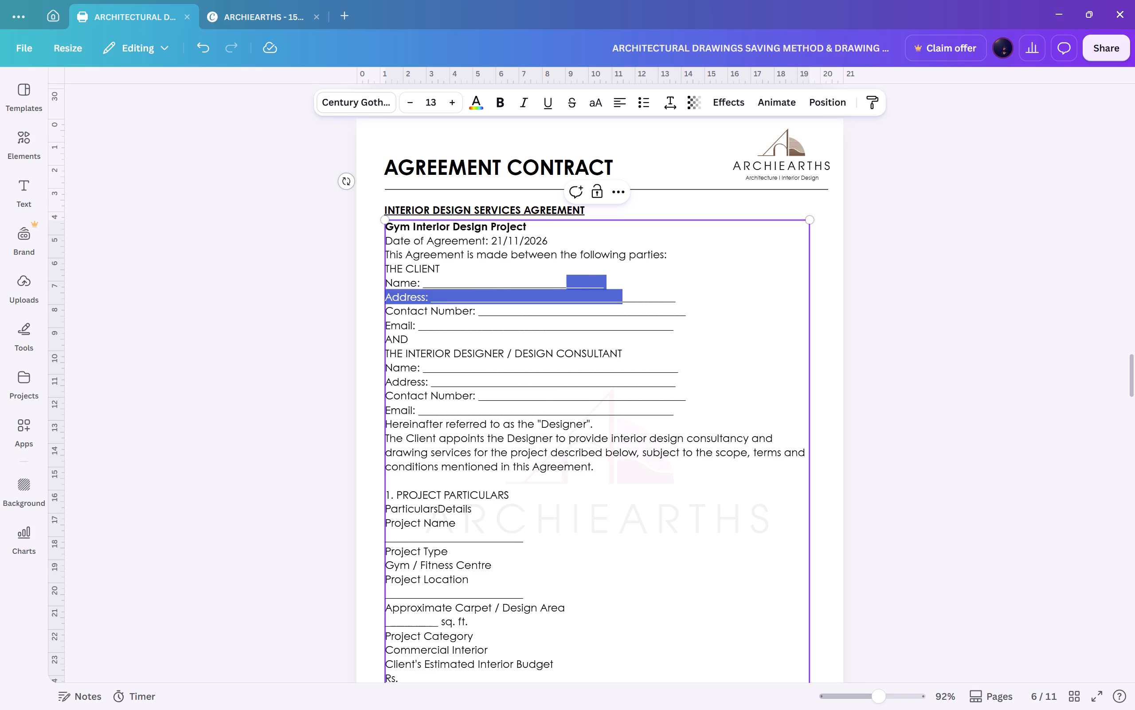
left_click_drag(566, 280, 427, 286)
left_click(422, 288)
left_click_drag(424, 287, 454, 291)
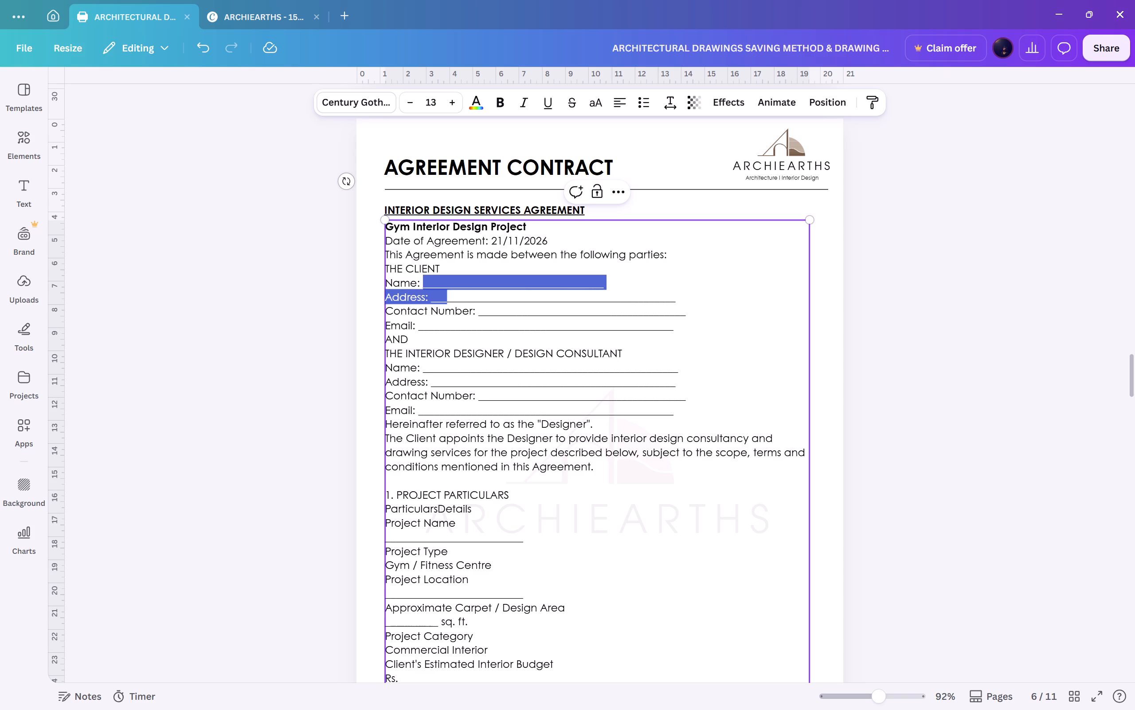
left_click_drag(454, 291, 610, 284)
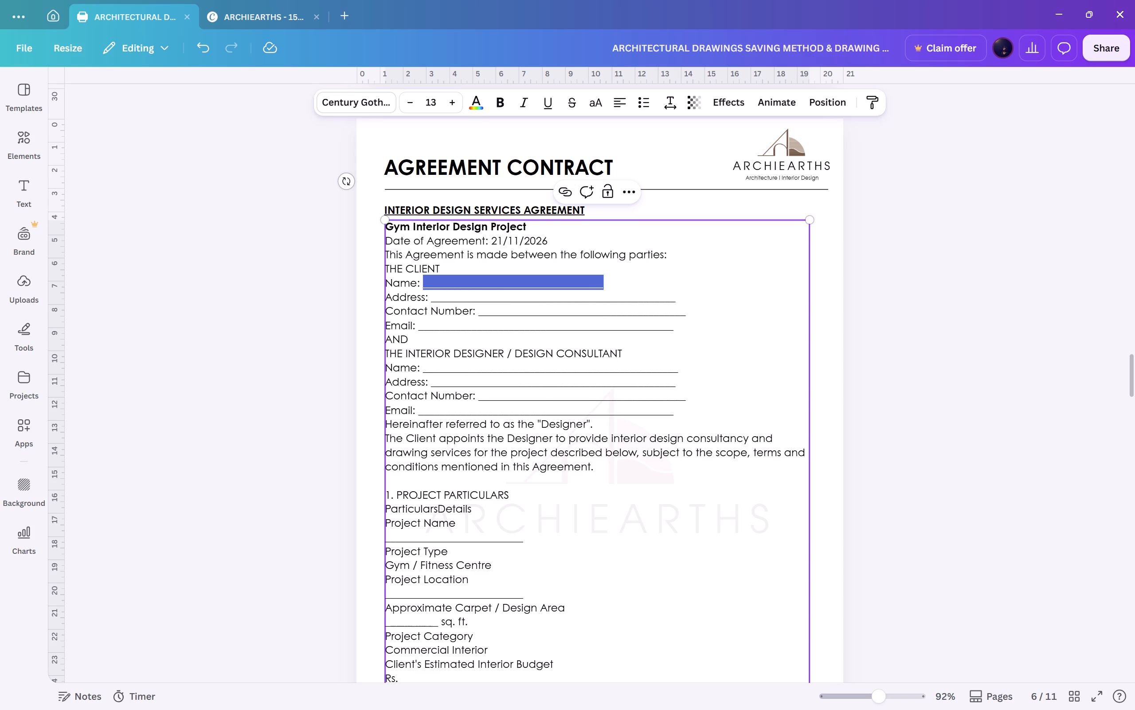
key("BackSpace")
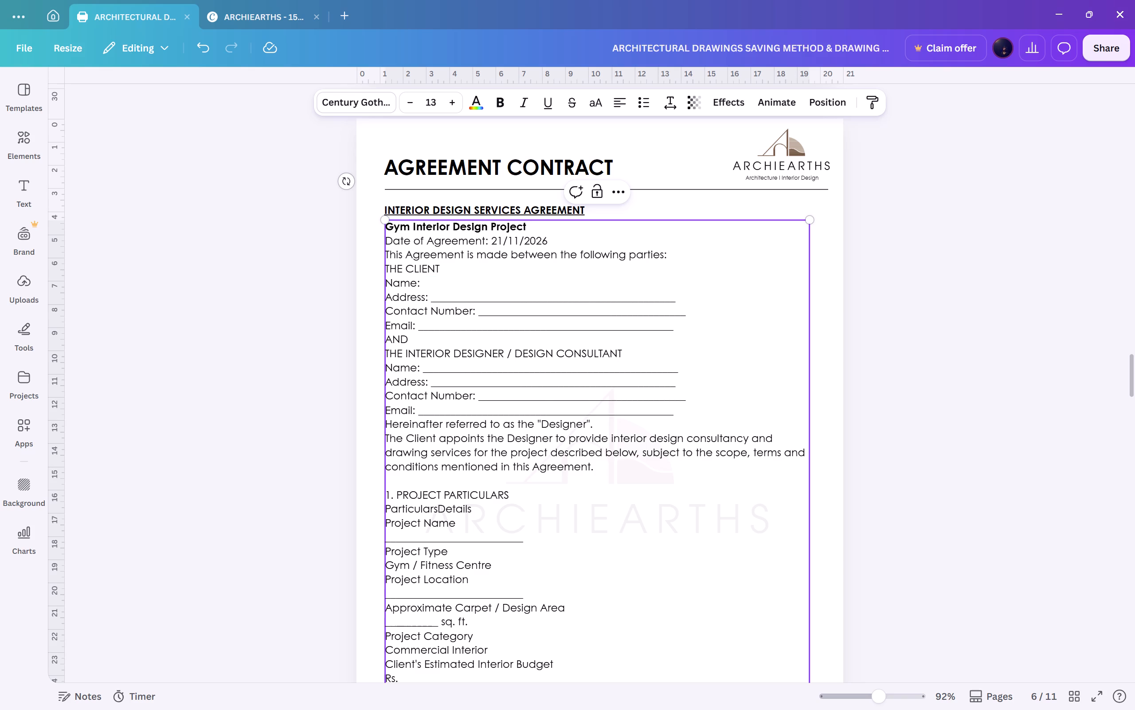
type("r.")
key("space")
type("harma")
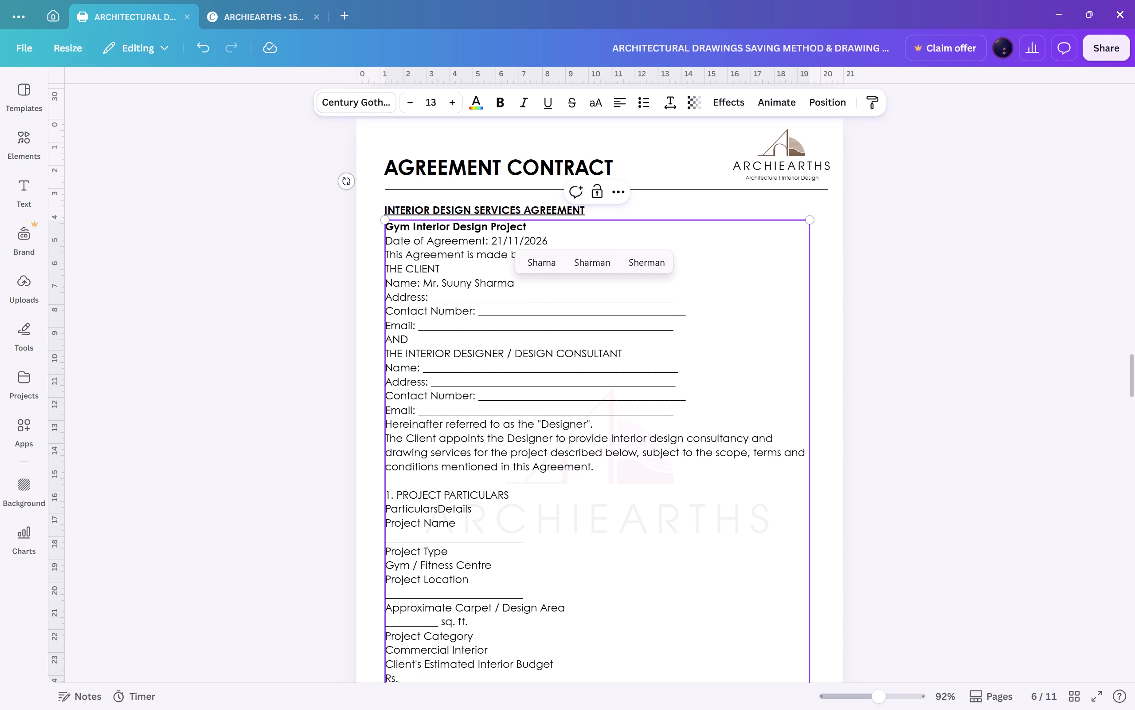
left_click(461, 284)
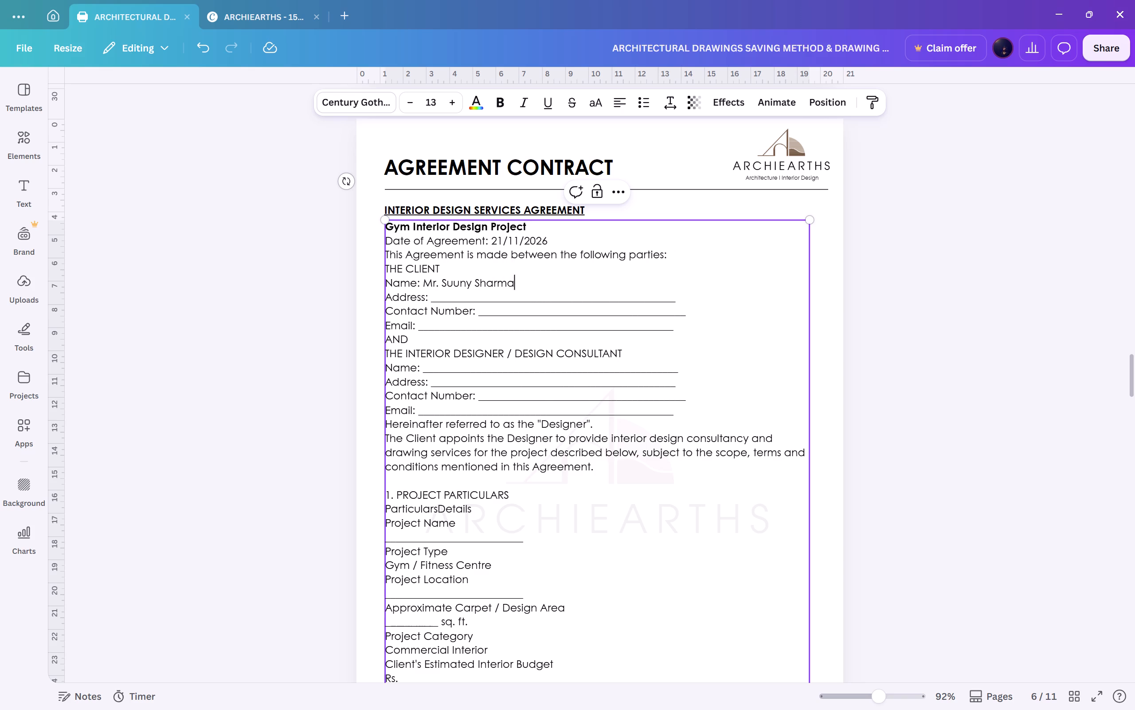
key("BackSpace")
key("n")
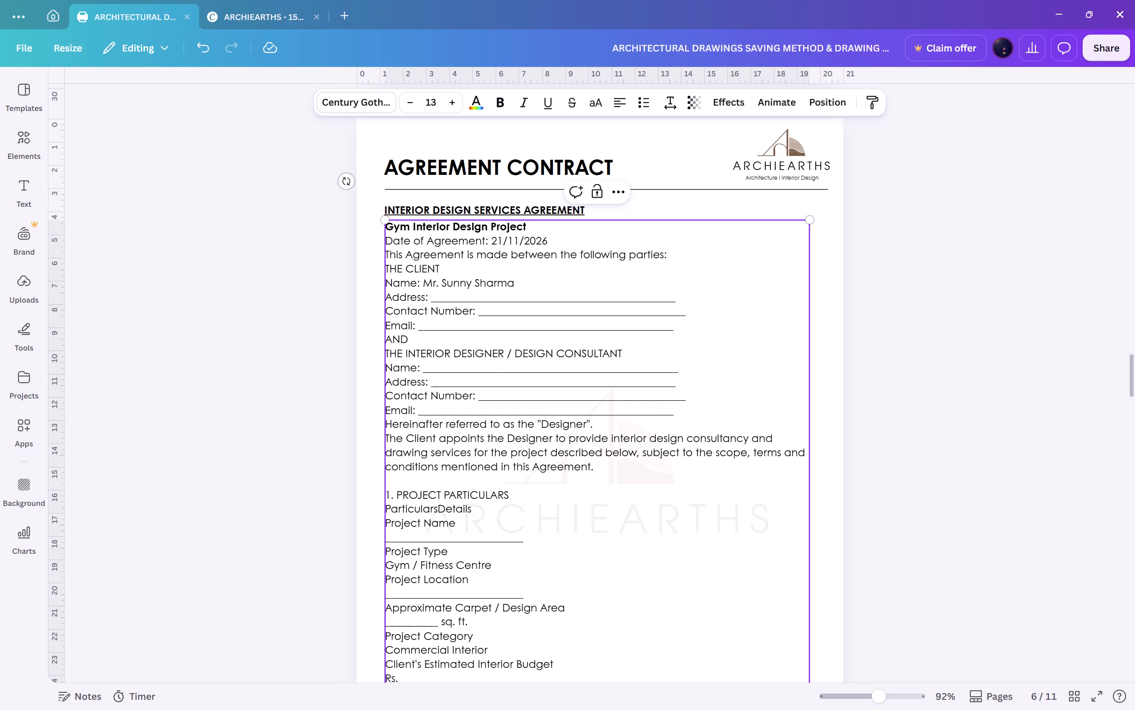
Insert an empty line between the Date of Agreement line and "This Agreement is made between the following parties:".
left_click(563, 293)
left_click(387, 253)
key("Return")
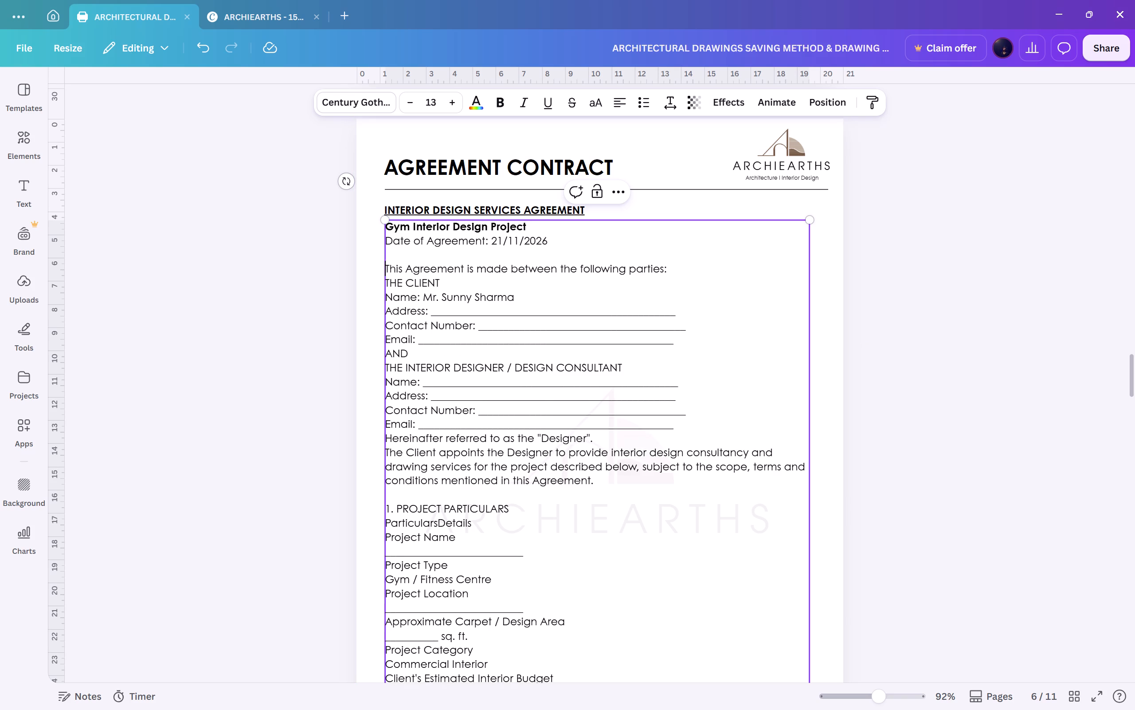
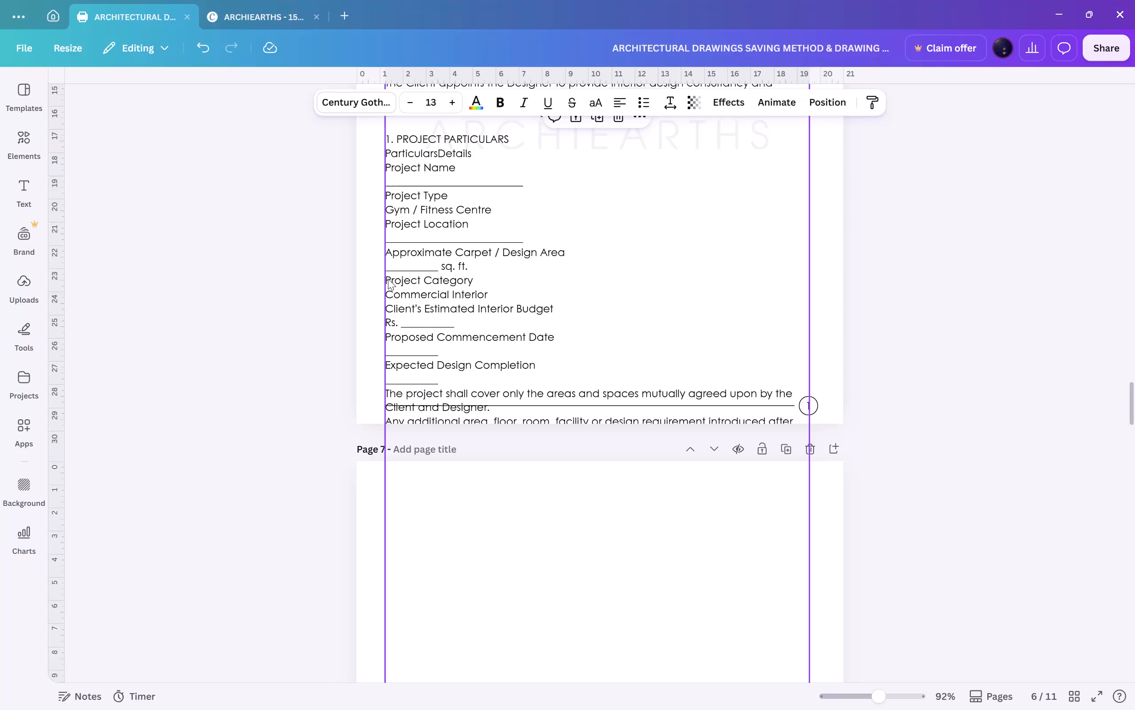
Open the agreement body text on page 6 for editing and select the client's Contact Number line.
triple_click(388, 279)
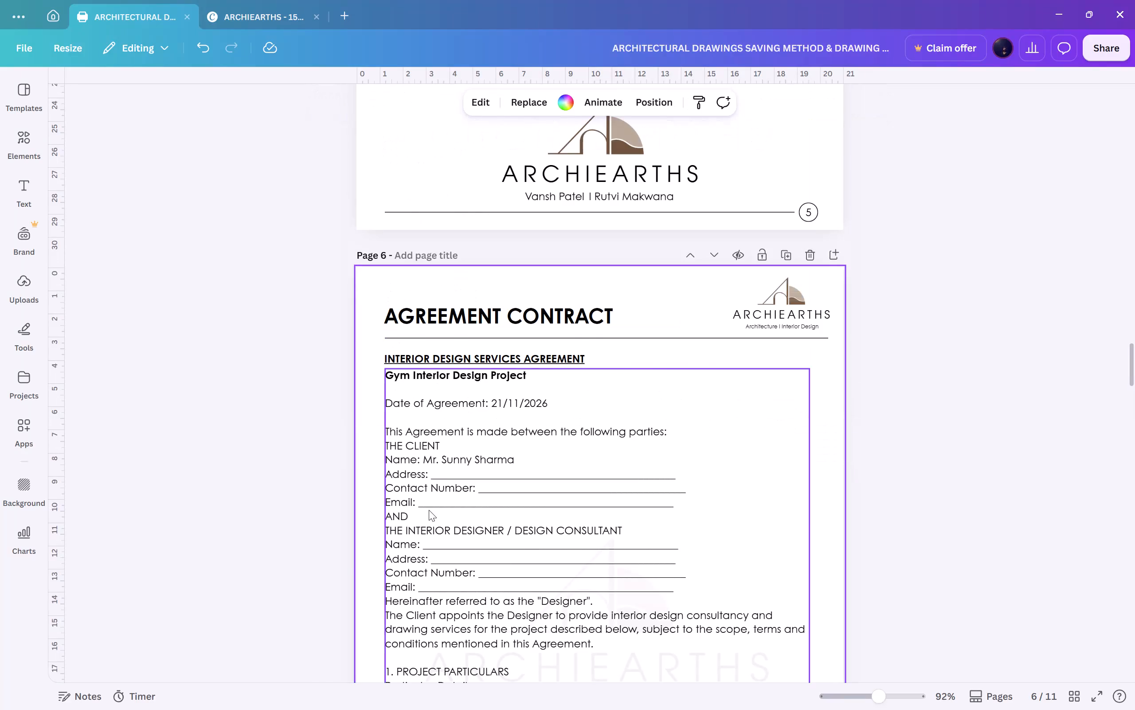
scroll(429, 510, "down", 6)
scroll(430, 508, "up", 2)
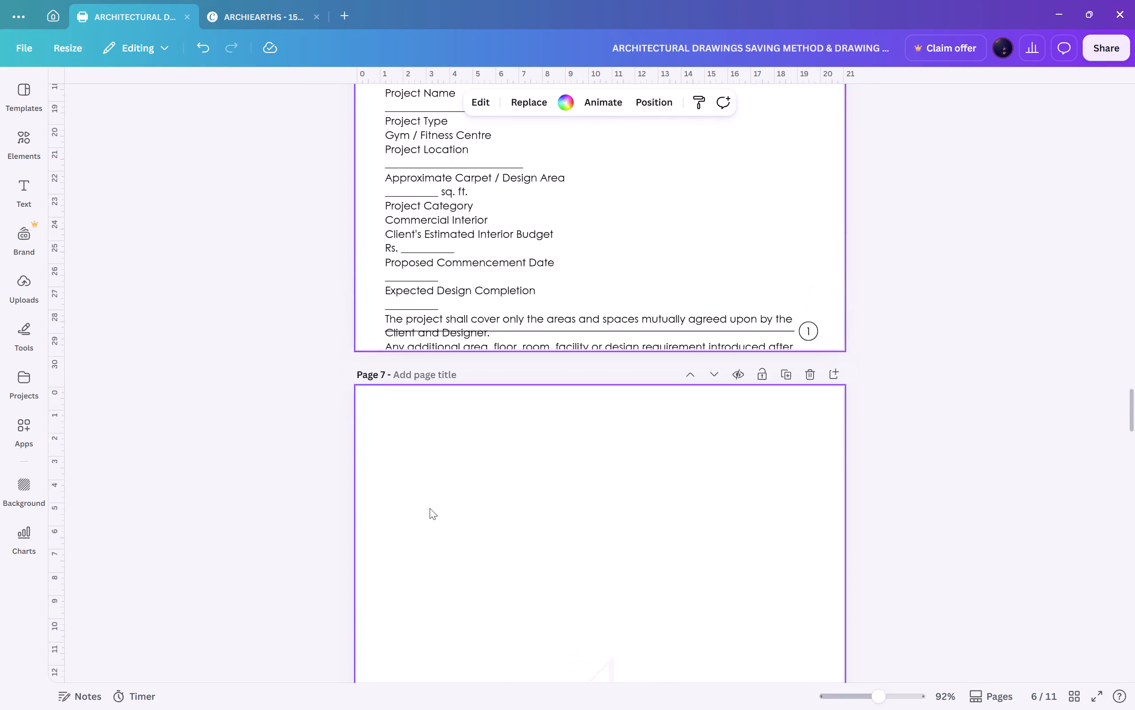
double_click(413, 370)
double_click(414, 364)
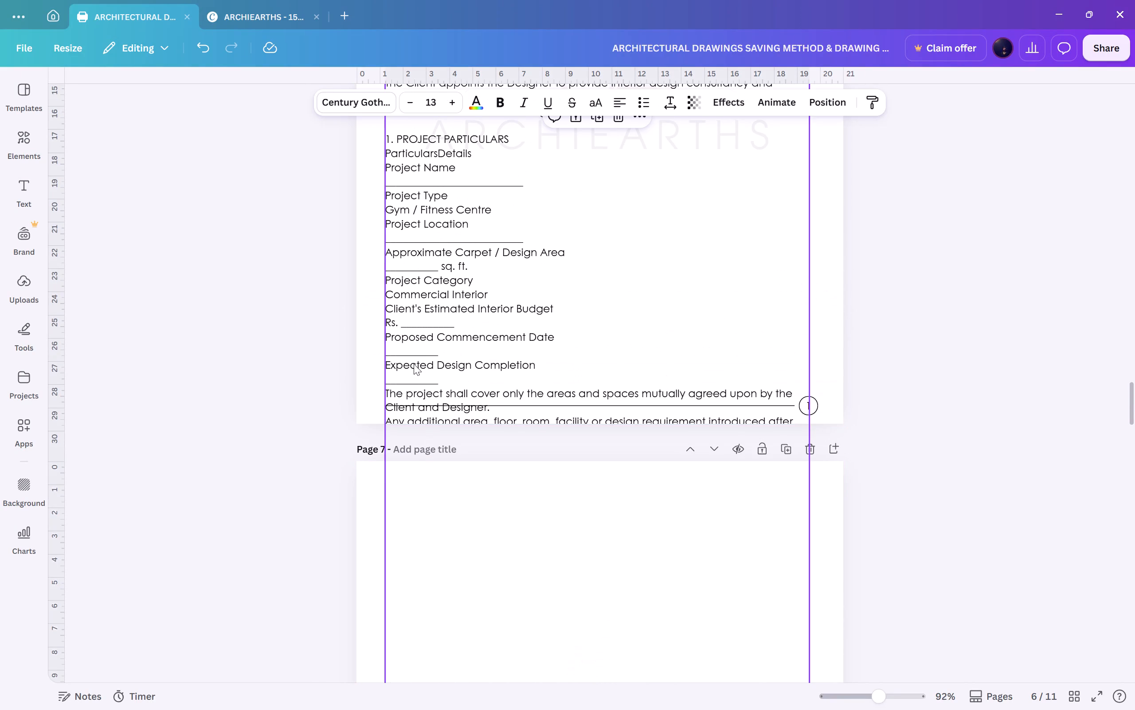
double_click(419, 367)
left_click(419, 367)
left_click(429, 366)
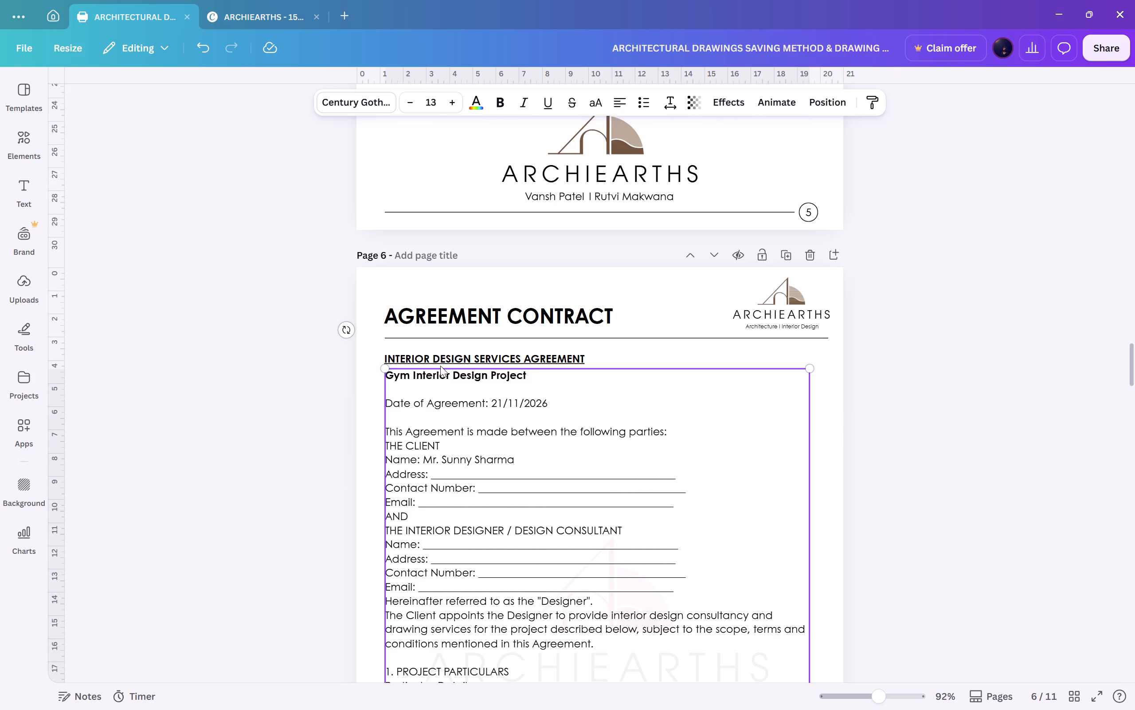
left_click(462, 491)
left_click(465, 486)
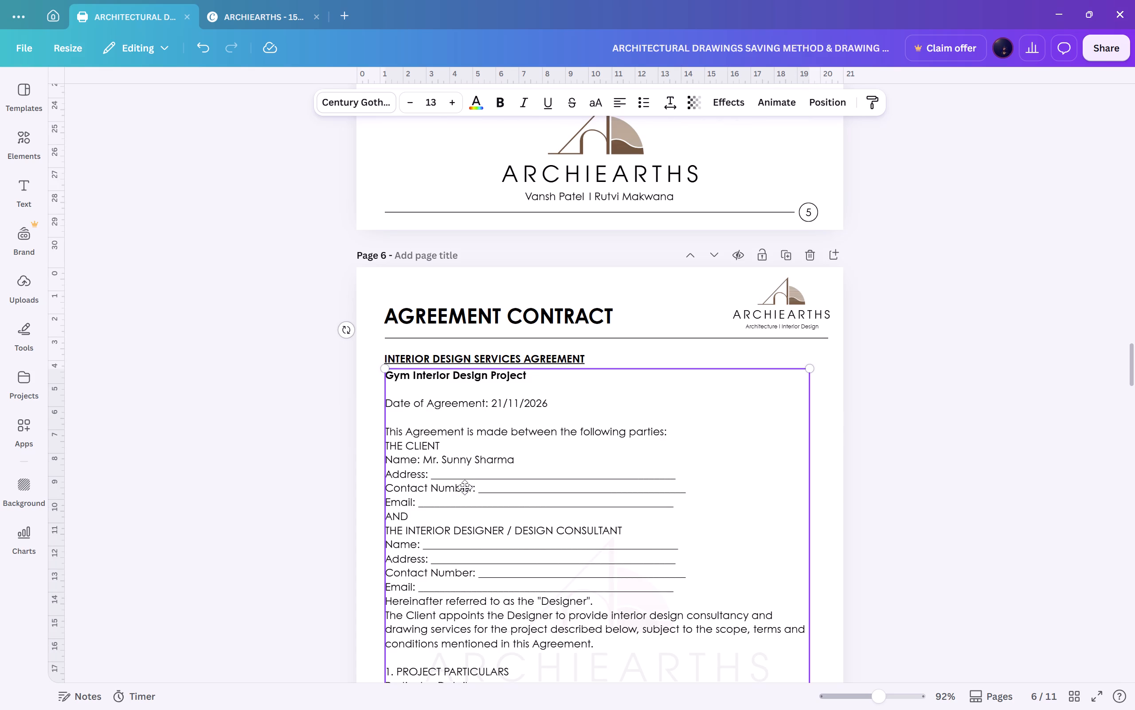
left_click(465, 489)
double_click(465, 489)
left_click(465, 489)
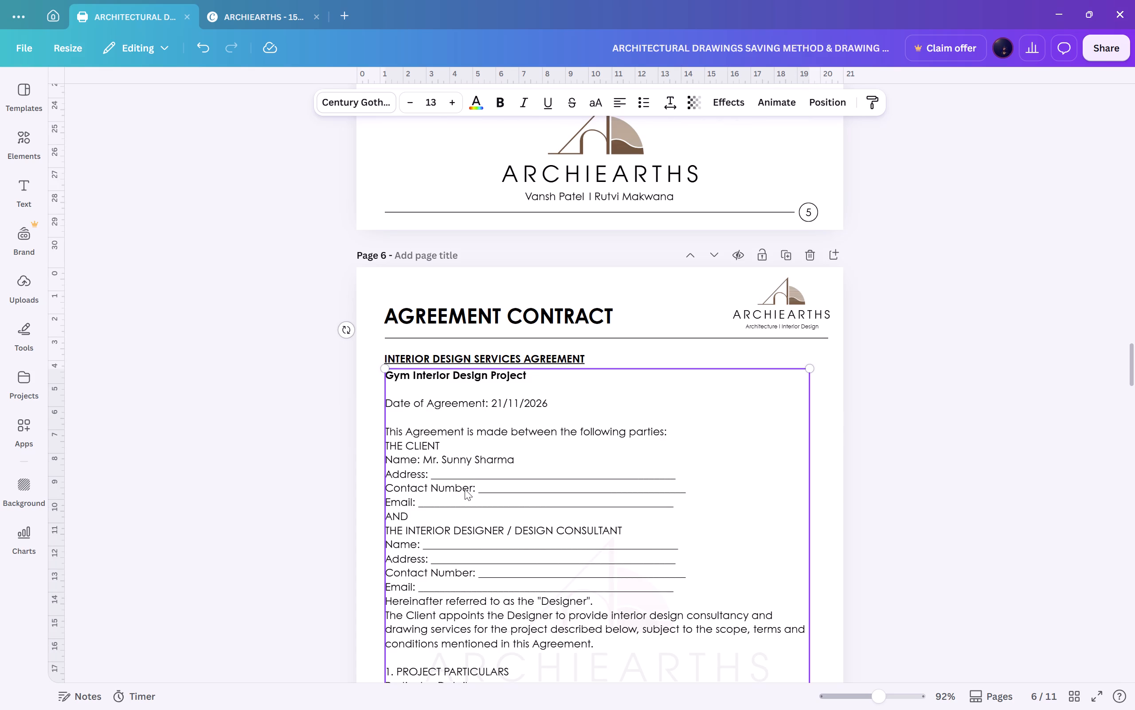
left_click(465, 489)
Examine how the agreement text runs across pages 6 to 9, from the project particulars through the scope and excluded services.
scroll(465, 489, "down", 5)
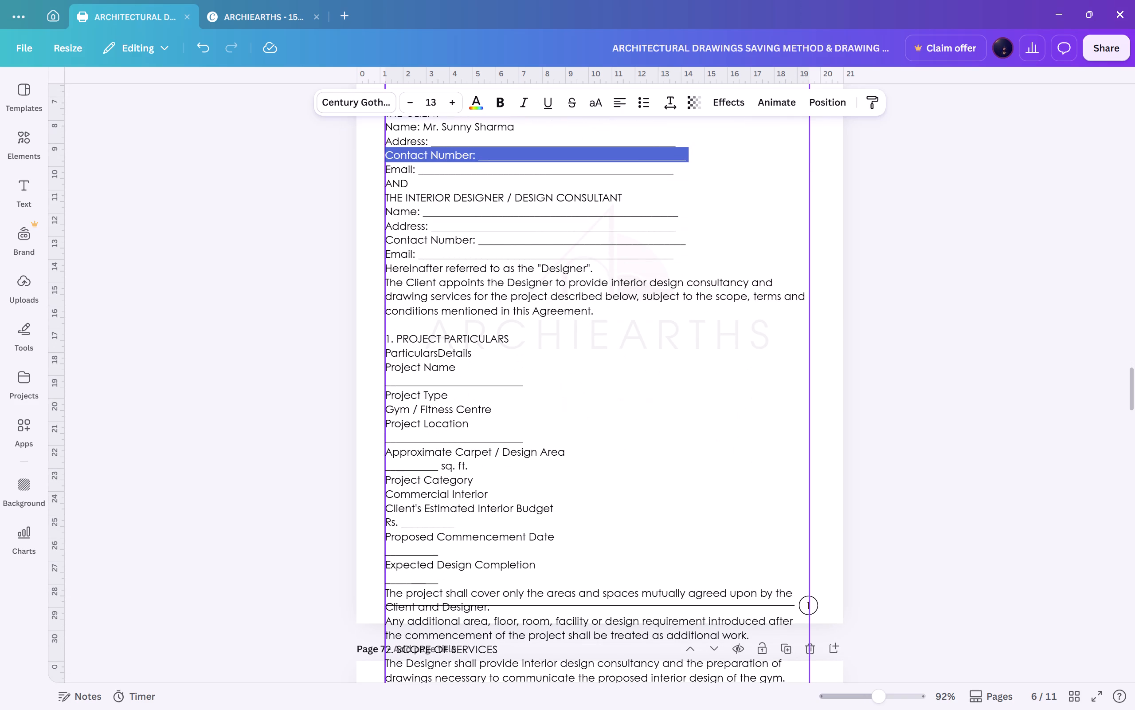
scroll(403, 481, "down", 5)
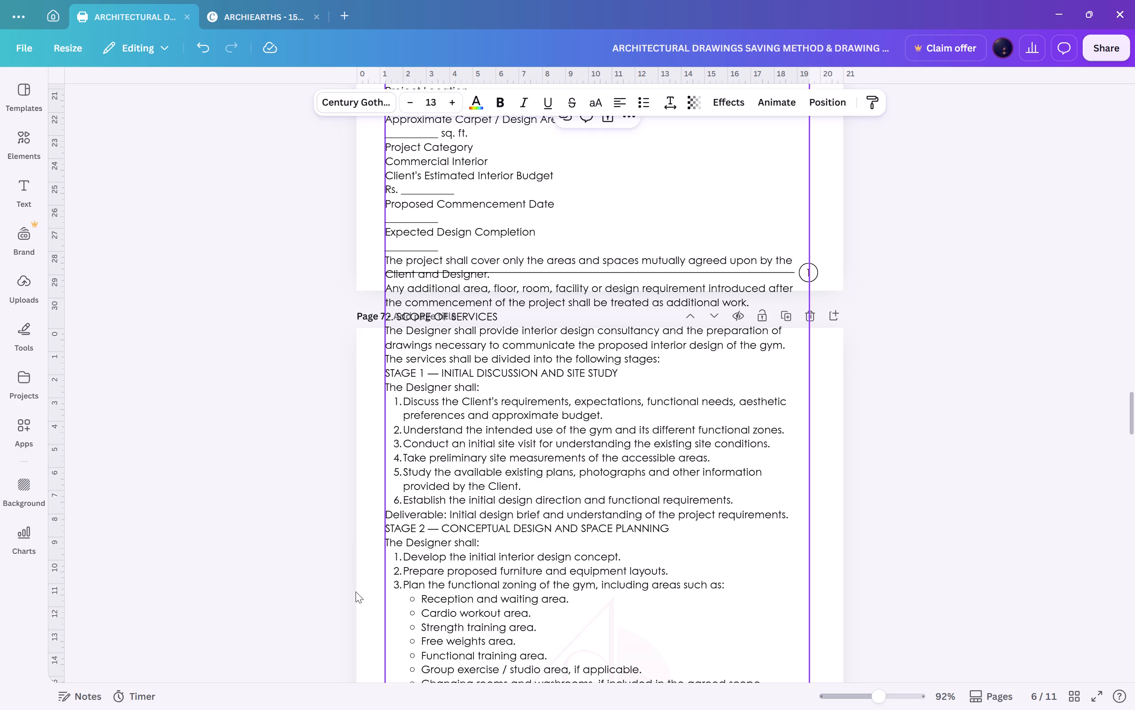
scroll(455, 556, "down", 9)
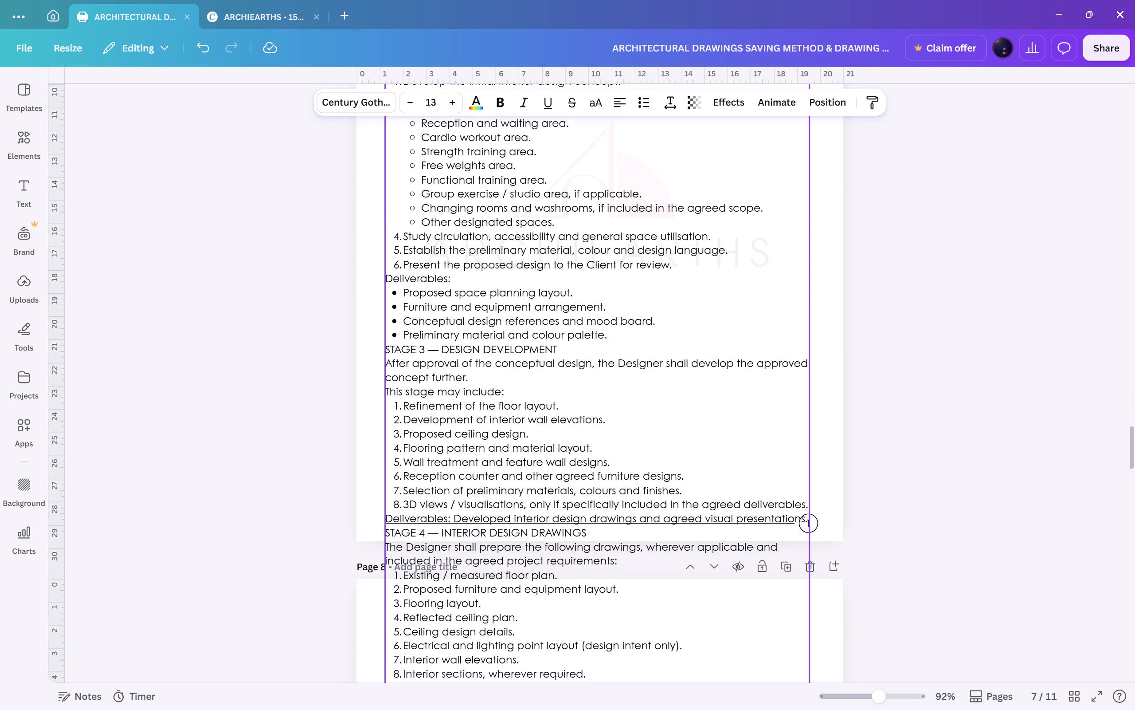
scroll(455, 556, "down", 12)
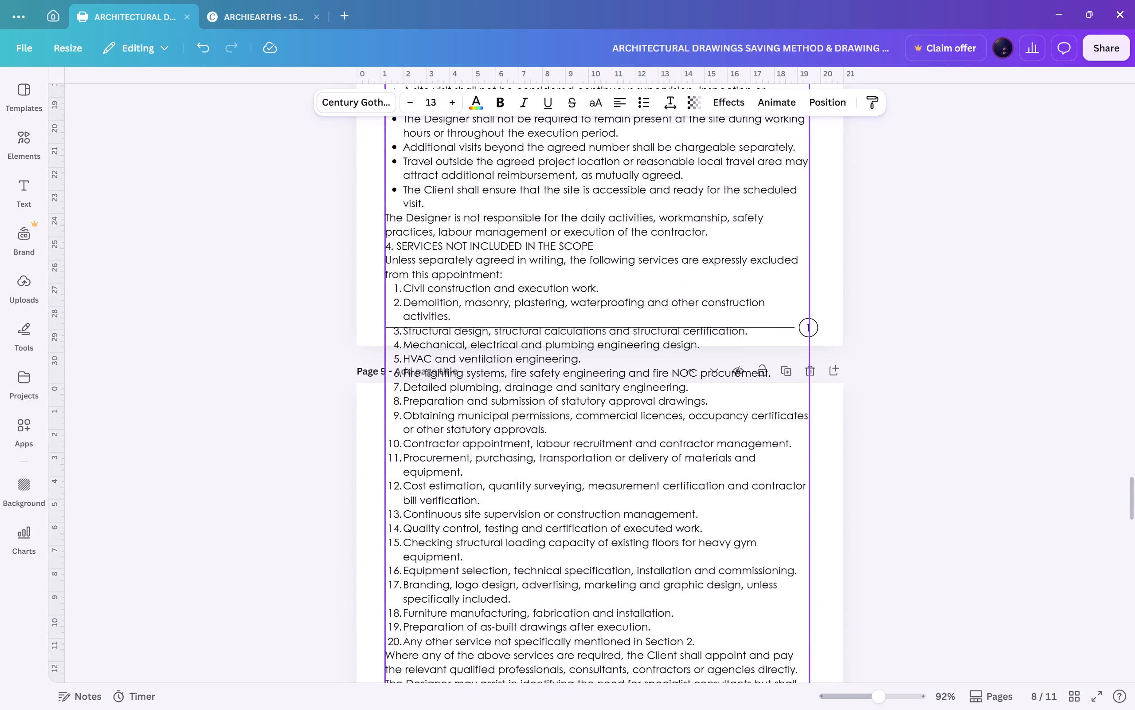
scroll(454, 556, "down", 4)
scroll(454, 556, "up", 10)
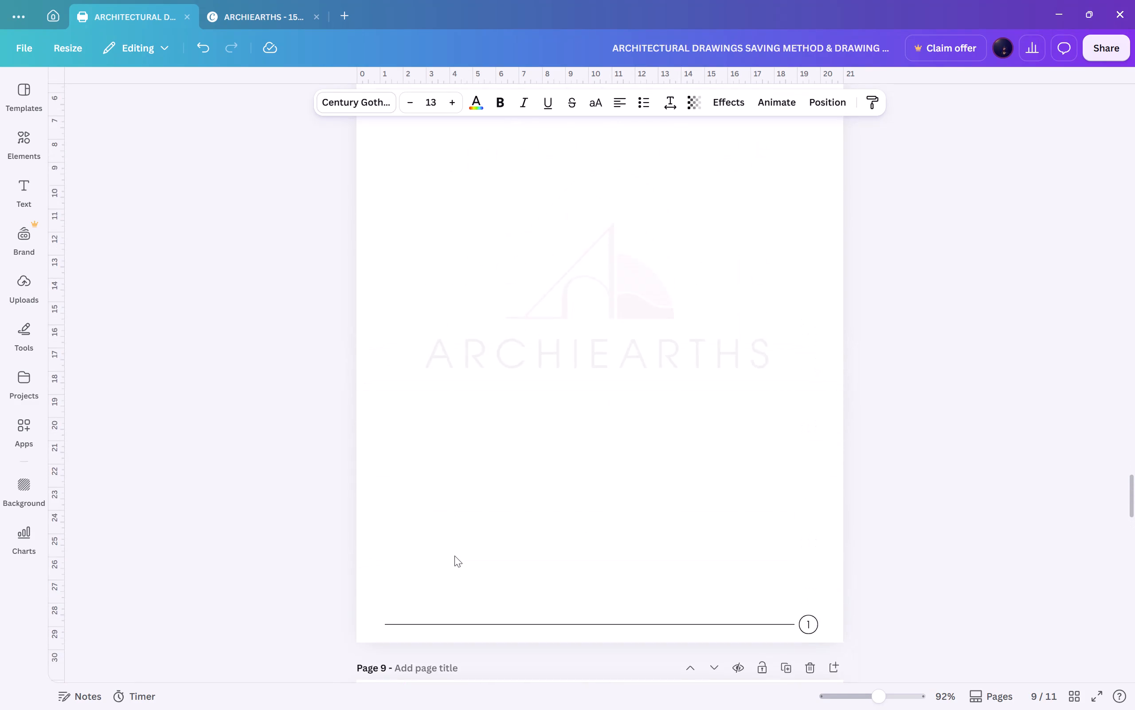
scroll(454, 556, "up", 12)
scroll(454, 556, "down", 10)
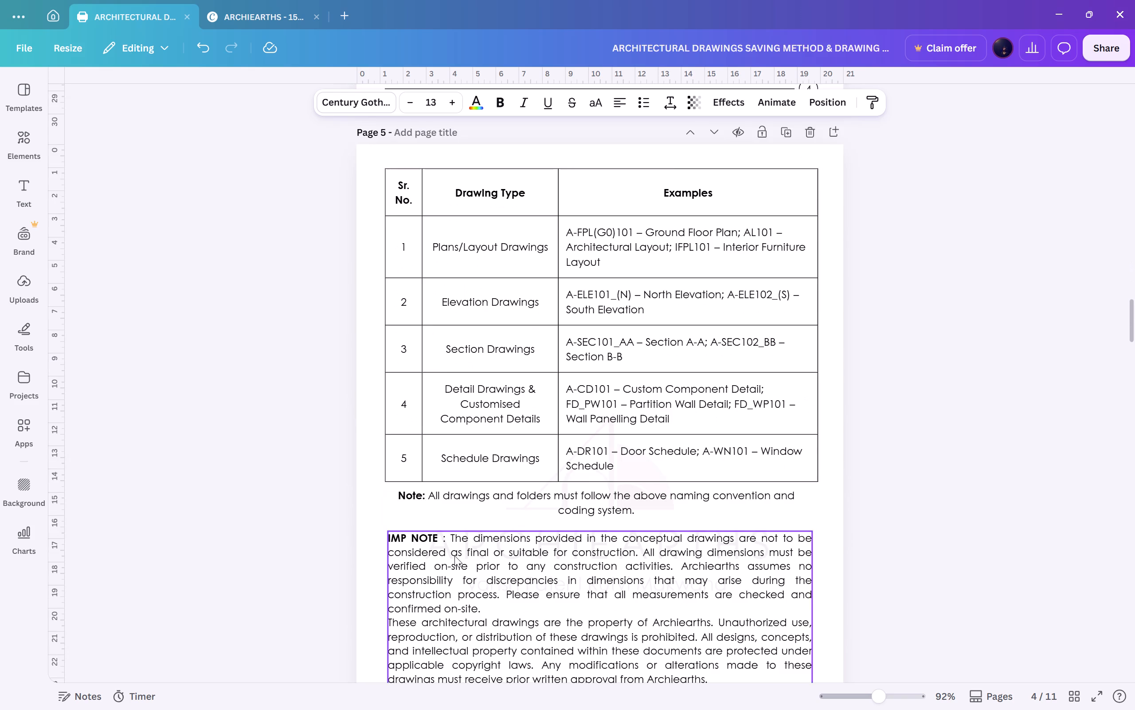
scroll(454, 556, "down", 18)
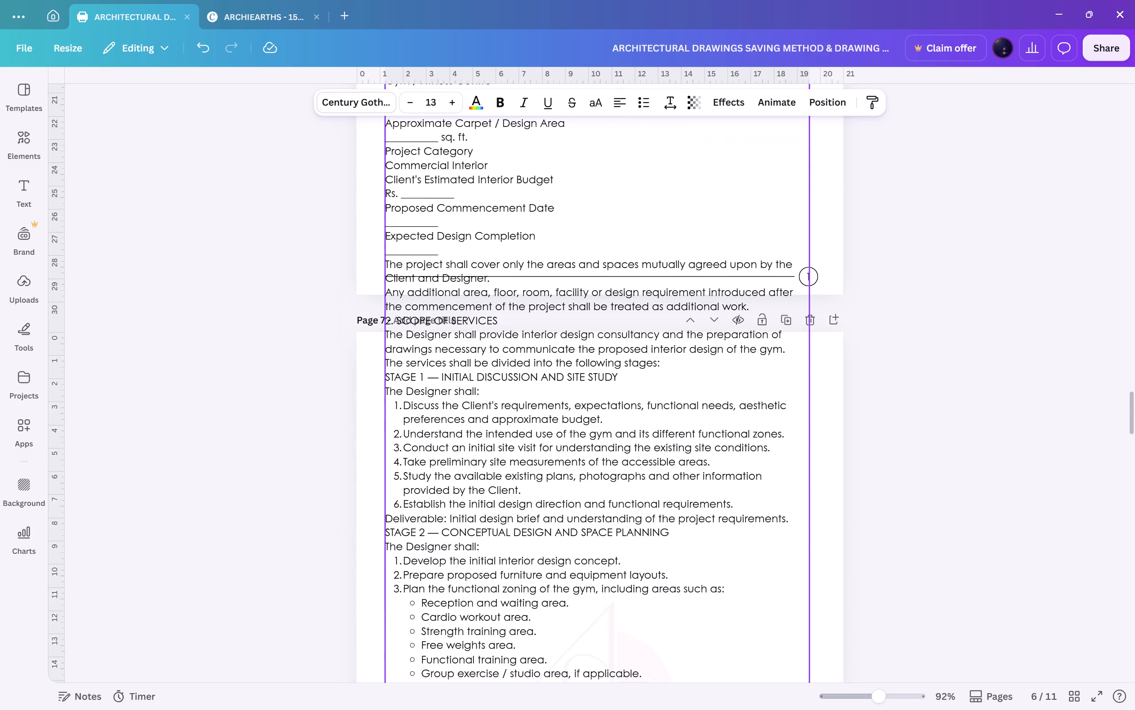
scroll(453, 556, "down", 16)
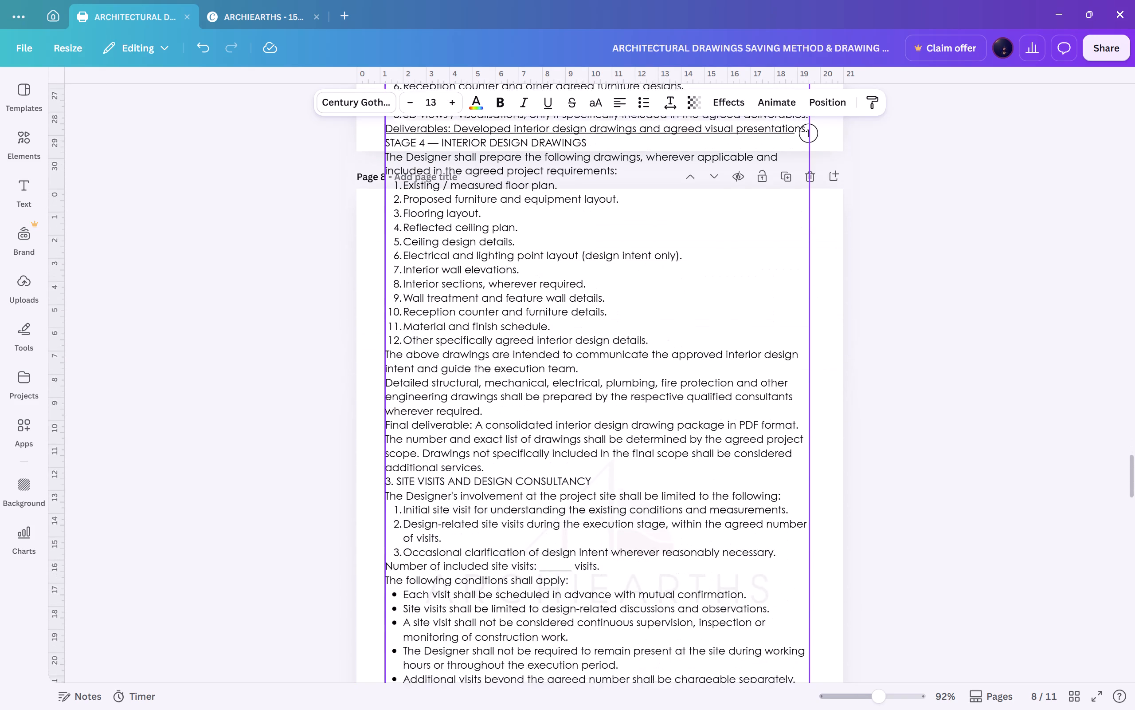
Examine how the agreement text runs over pages 6 to 9 and how the formatted drawing-code lists on page 4 are laid out.
scroll(453, 556, "down", 3)
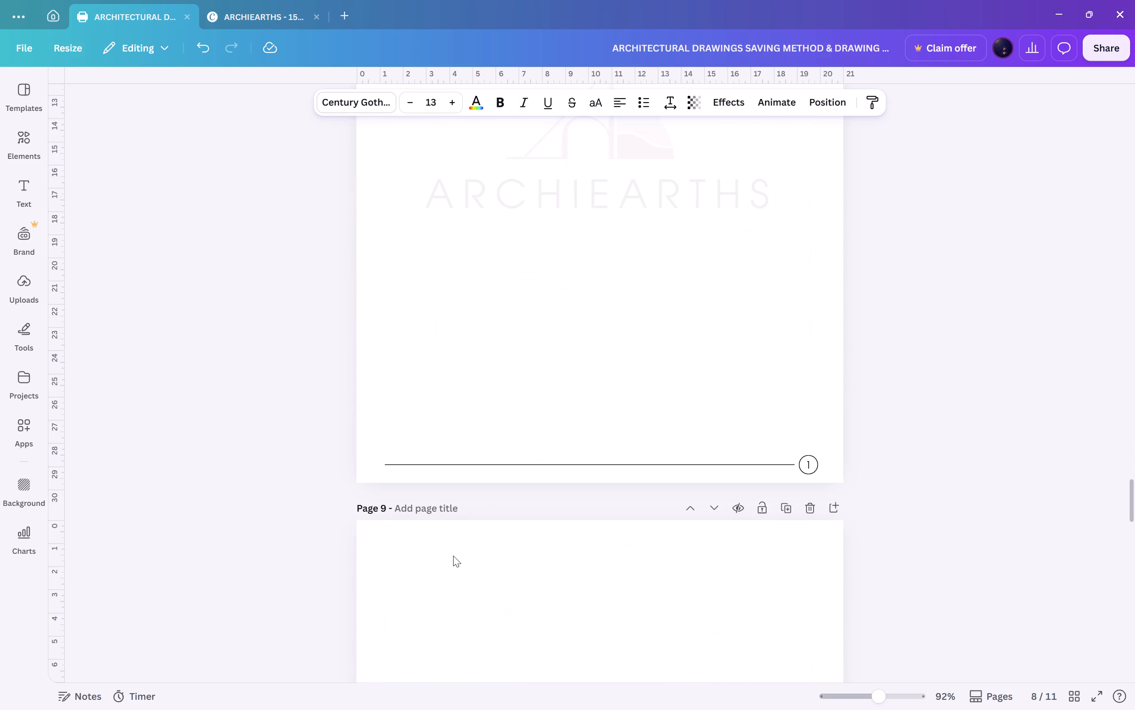
scroll(453, 556, "up", 17)
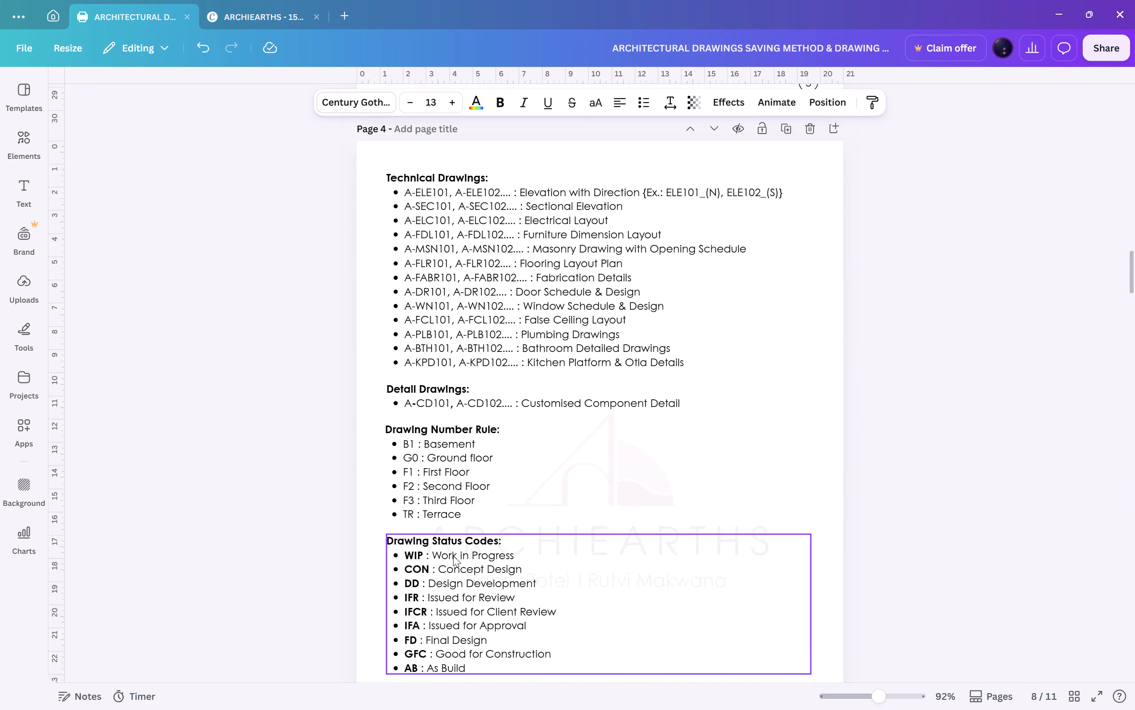
scroll(453, 556, "up", 1)
scroll(453, 556, "down", 19)
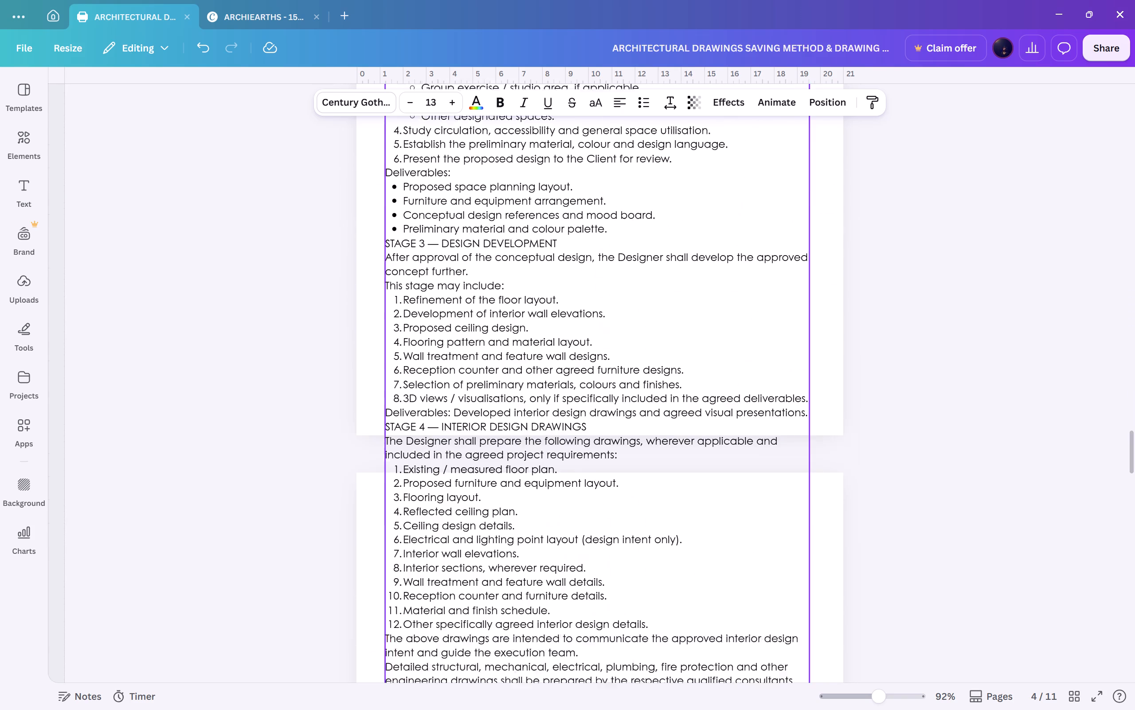
scroll(453, 556, "down", 2)
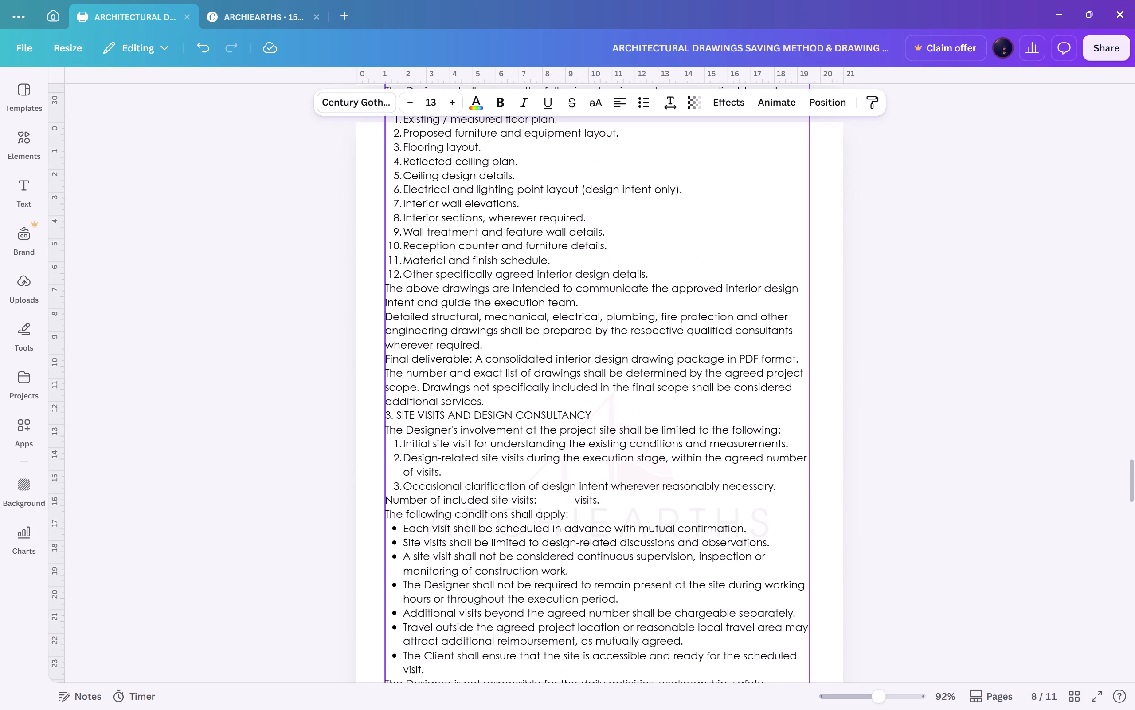
scroll(453, 556, "down", 2)
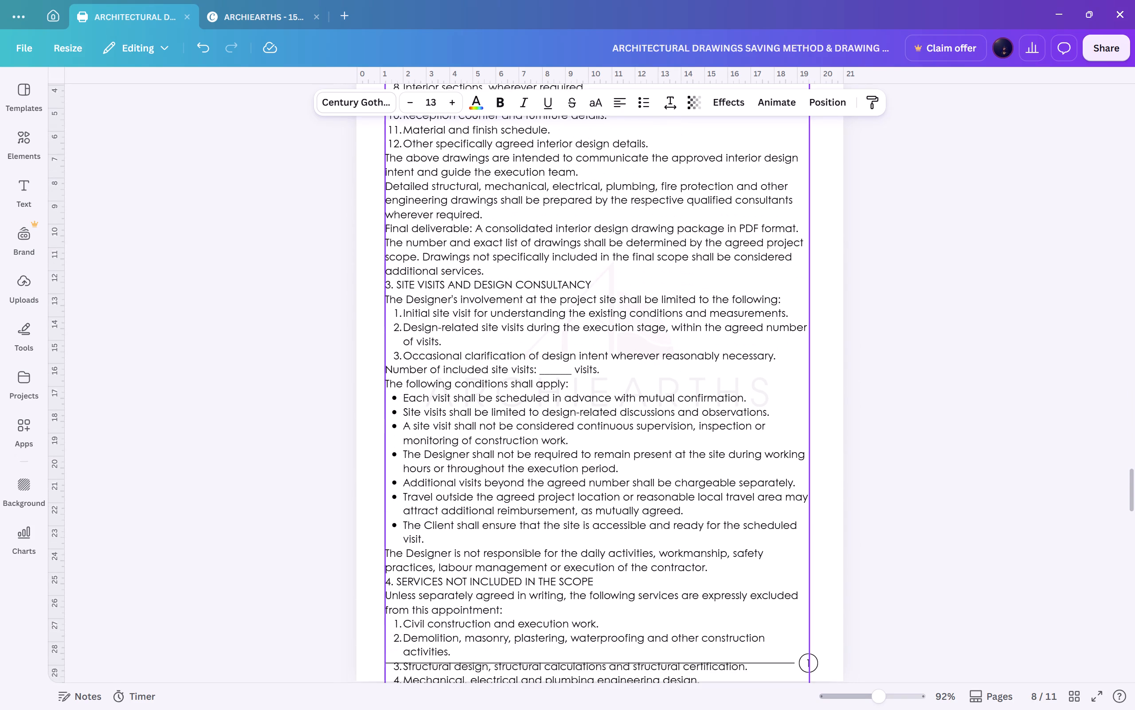
scroll(453, 556, "down", 3)
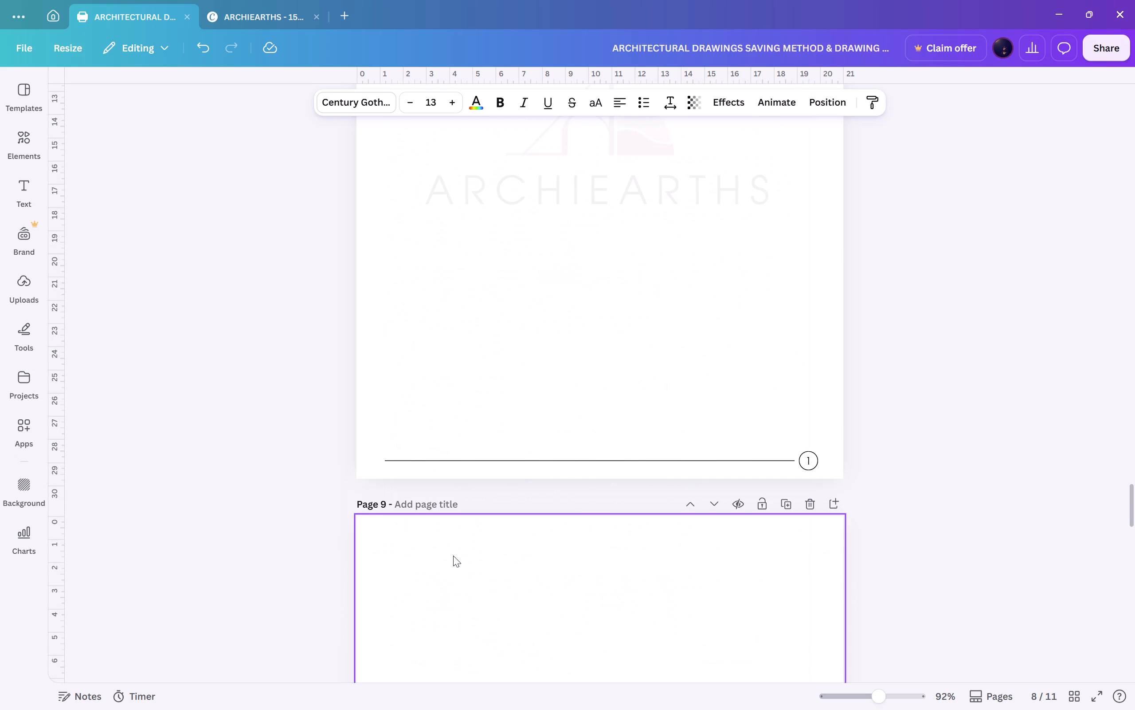
scroll(453, 556, "up", 15)
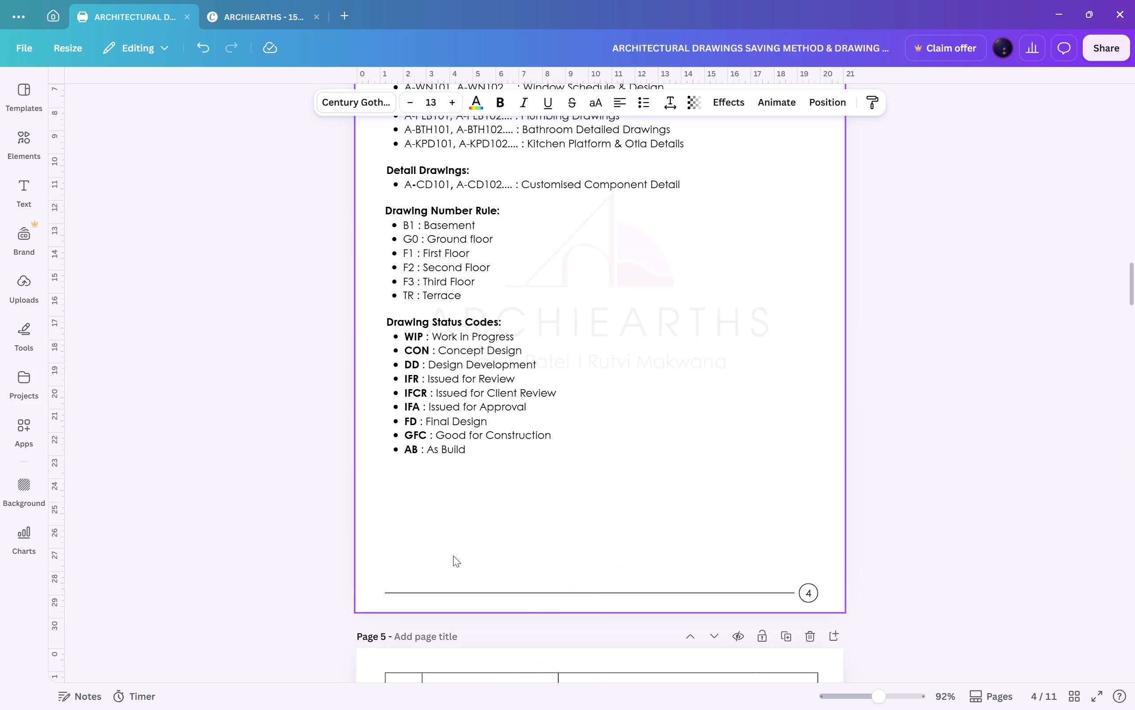
scroll(453, 556, "down", 18)
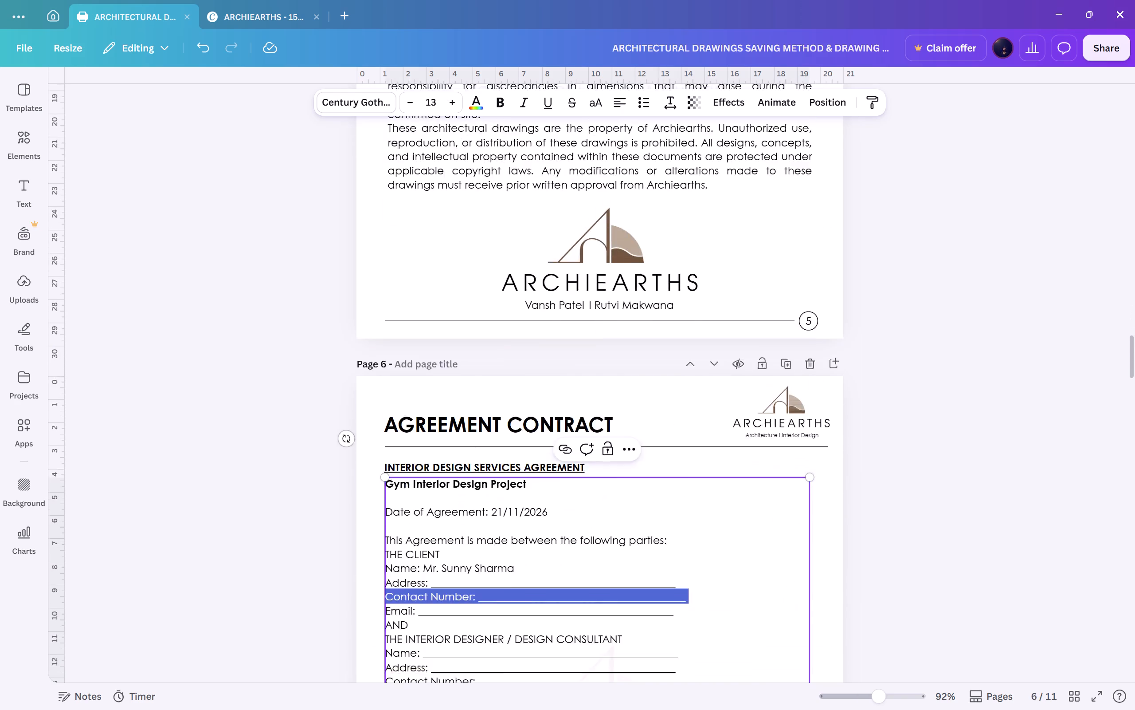
scroll(453, 556, "down", 20)
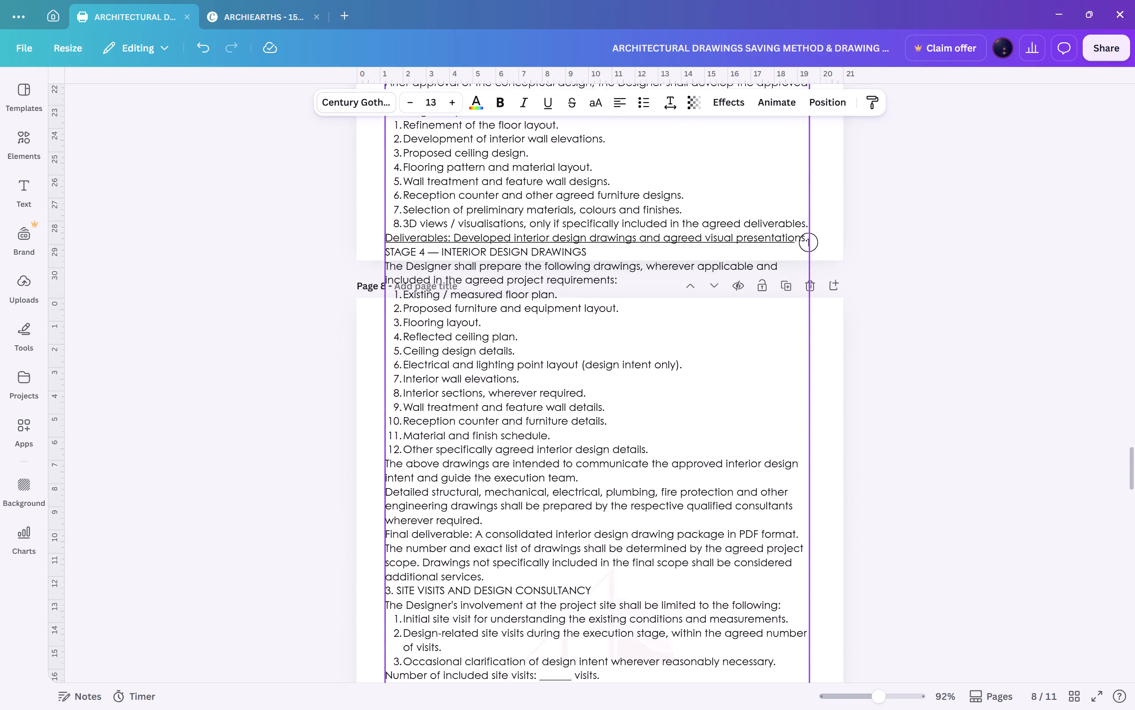
scroll(453, 556, "down", 8)
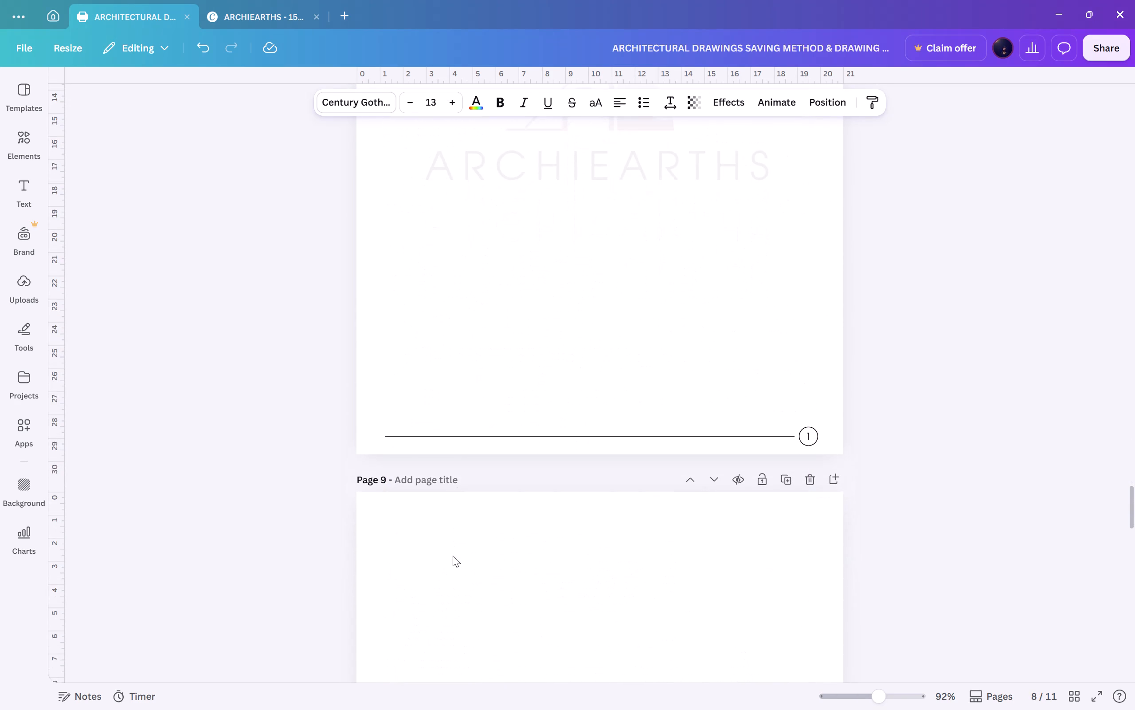
scroll(453, 556, "up", 17)
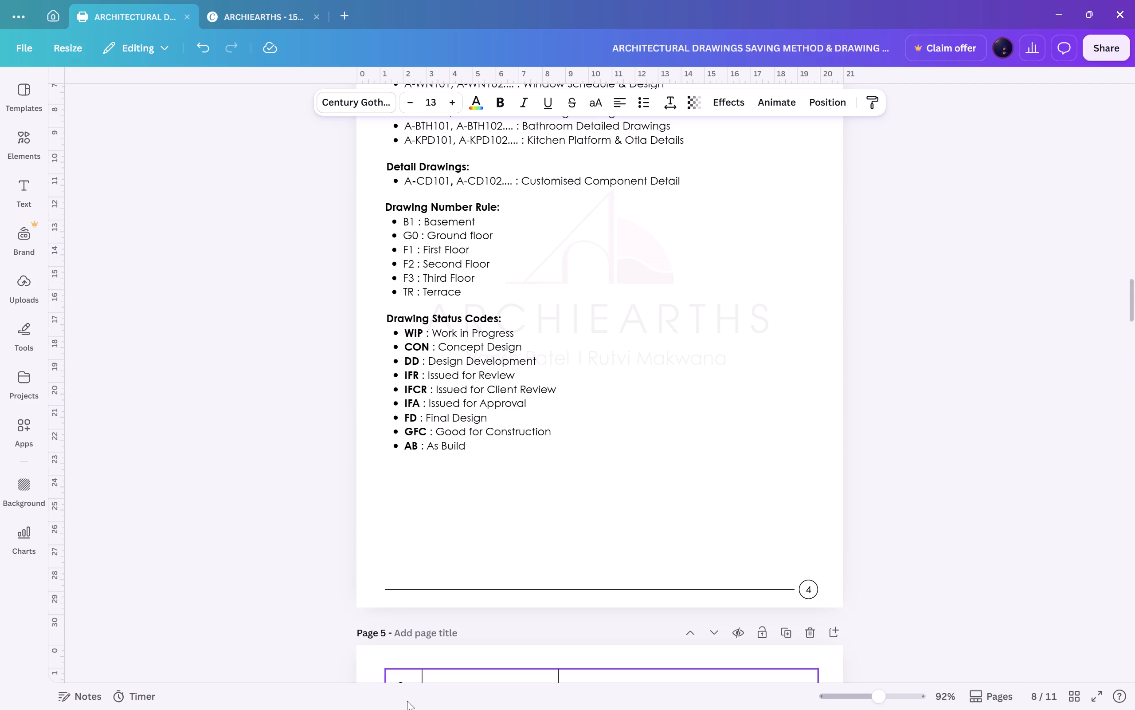
Bring up the open WhatsApp windows to switch to one of them.
left_click(545, 694)
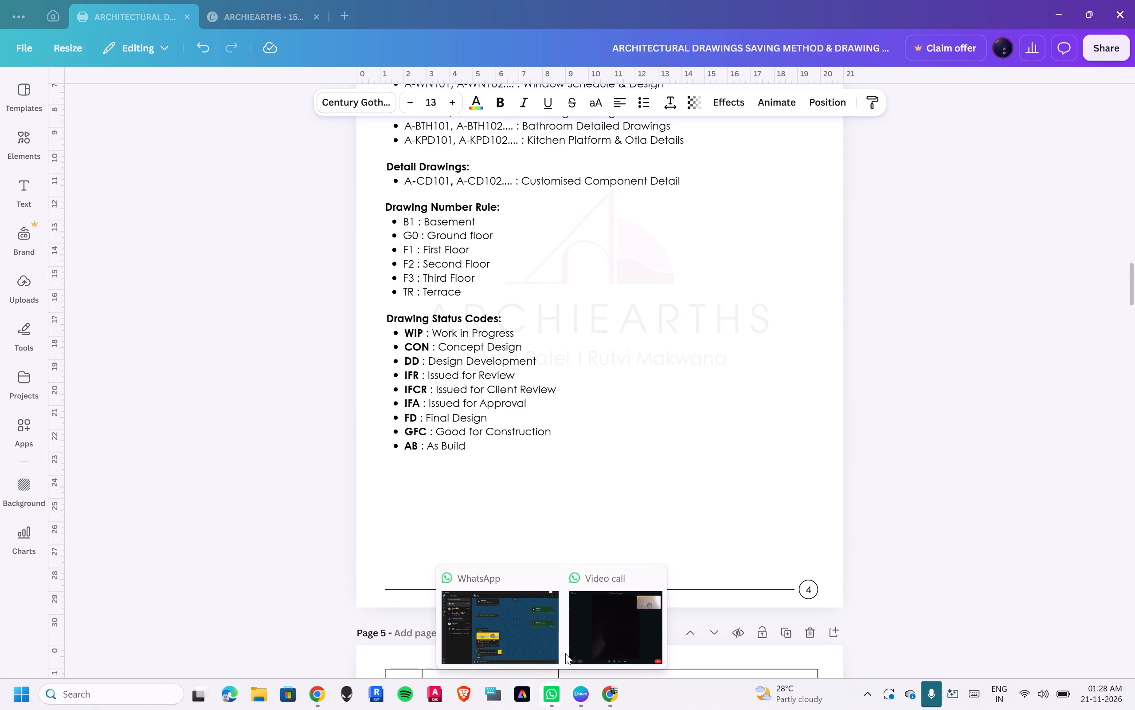
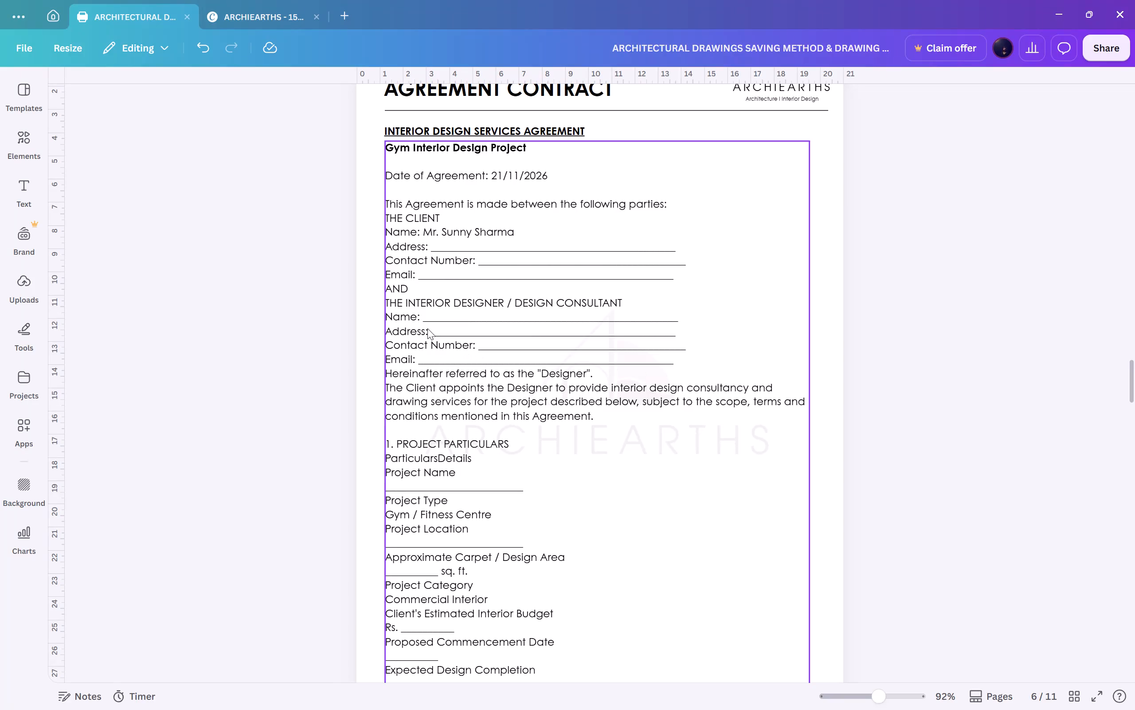
Delete the blank underscore placeholder after the client's Address label in the agreement's party details on page 6.
left_click(668, 249)
left_click(670, 249)
left_click(671, 253)
left_click(673, 252)
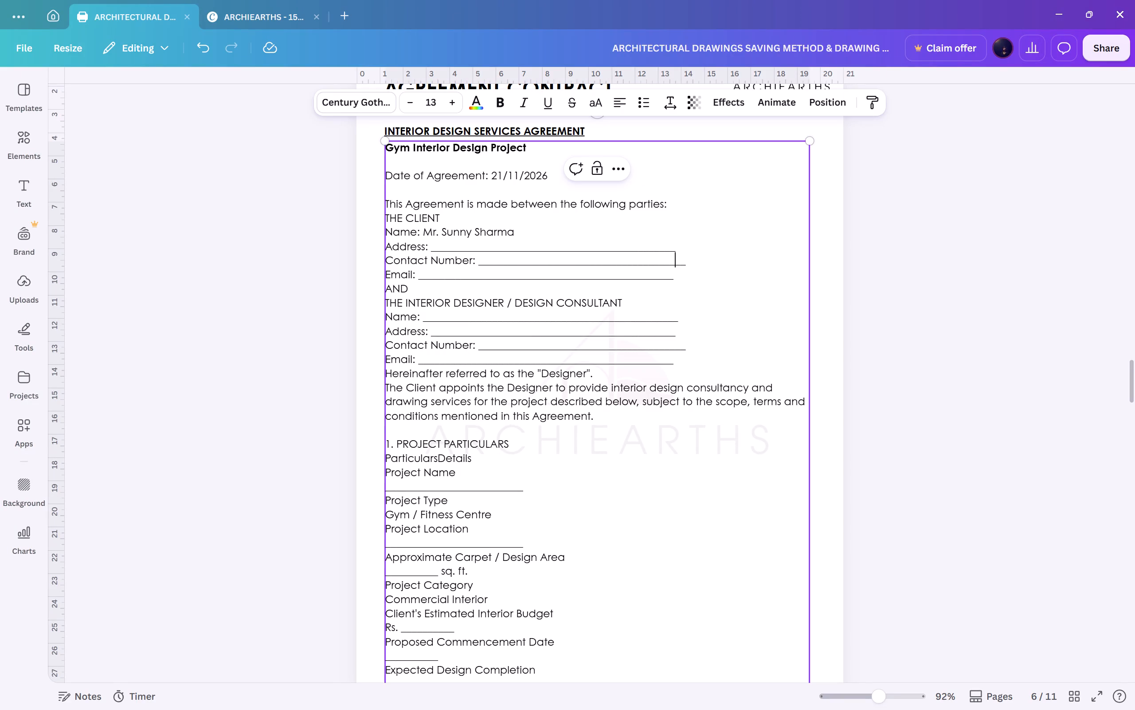
left_click(676, 251)
left_click_drag(676, 251, 427, 252)
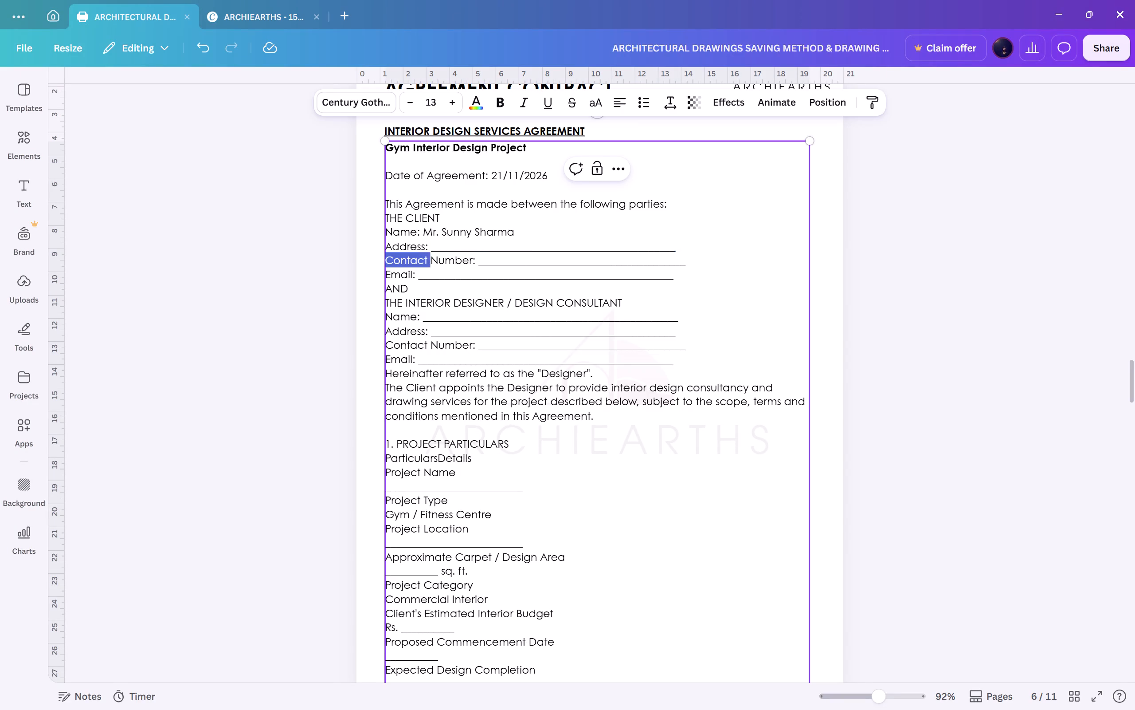
left_click_drag(427, 252, 431, 249)
key("BackSpace")
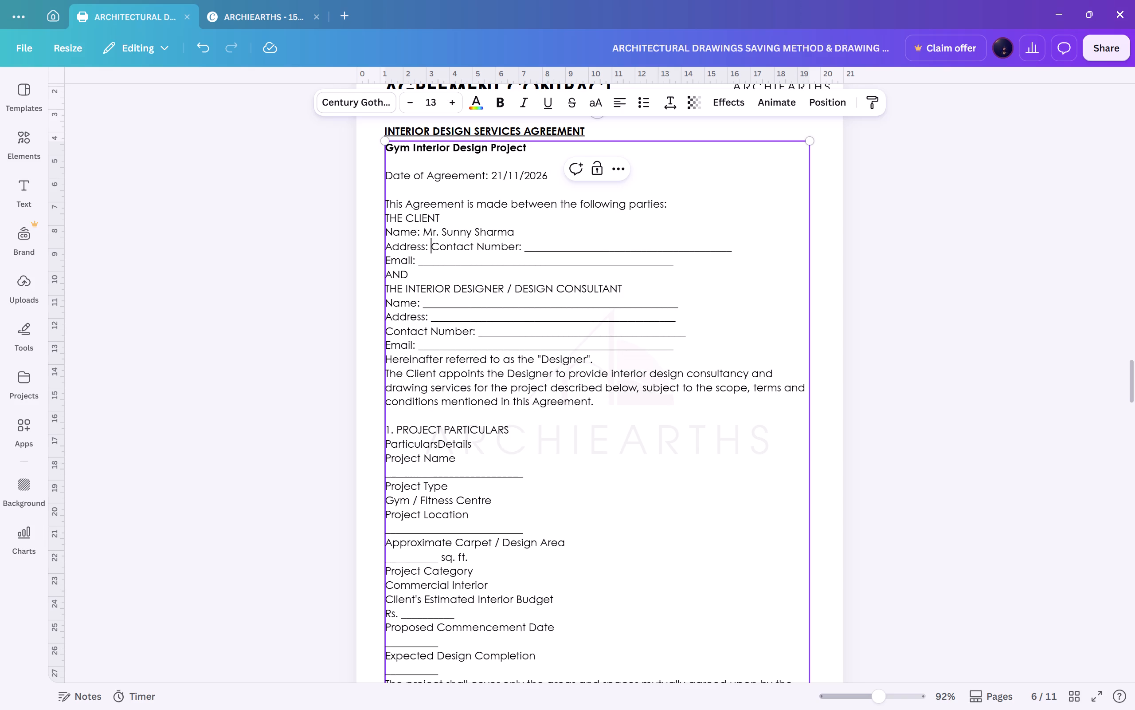
Complete the client's Address line with city, state and country, and put Contact Number on its own line.
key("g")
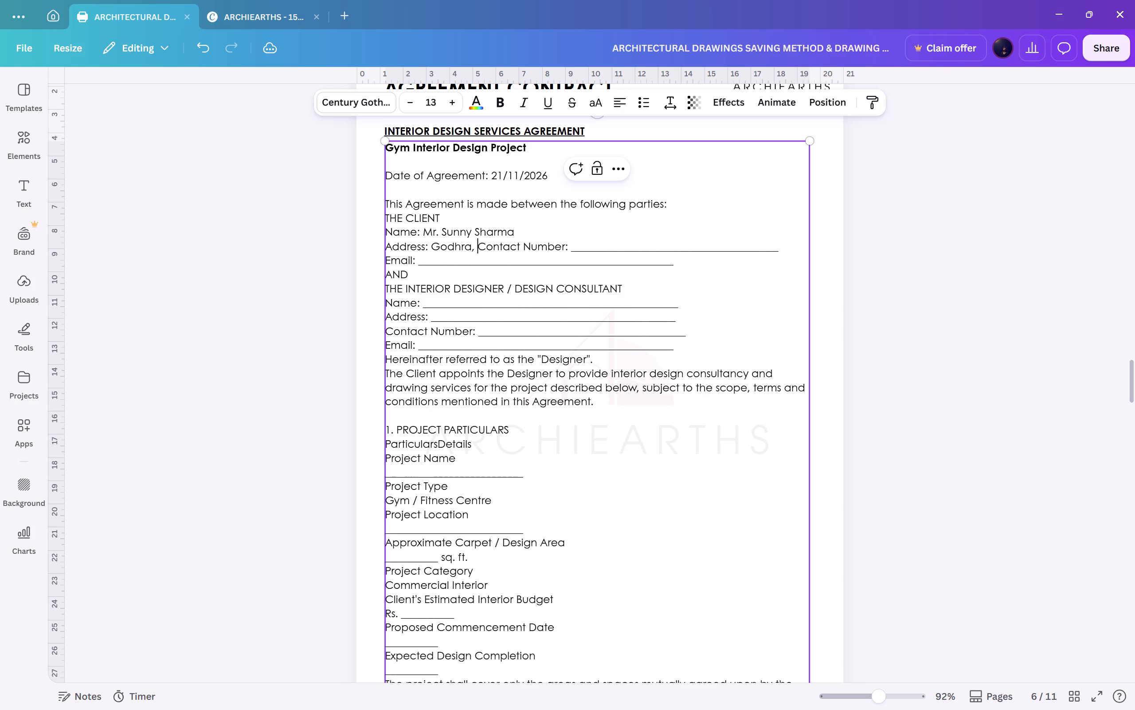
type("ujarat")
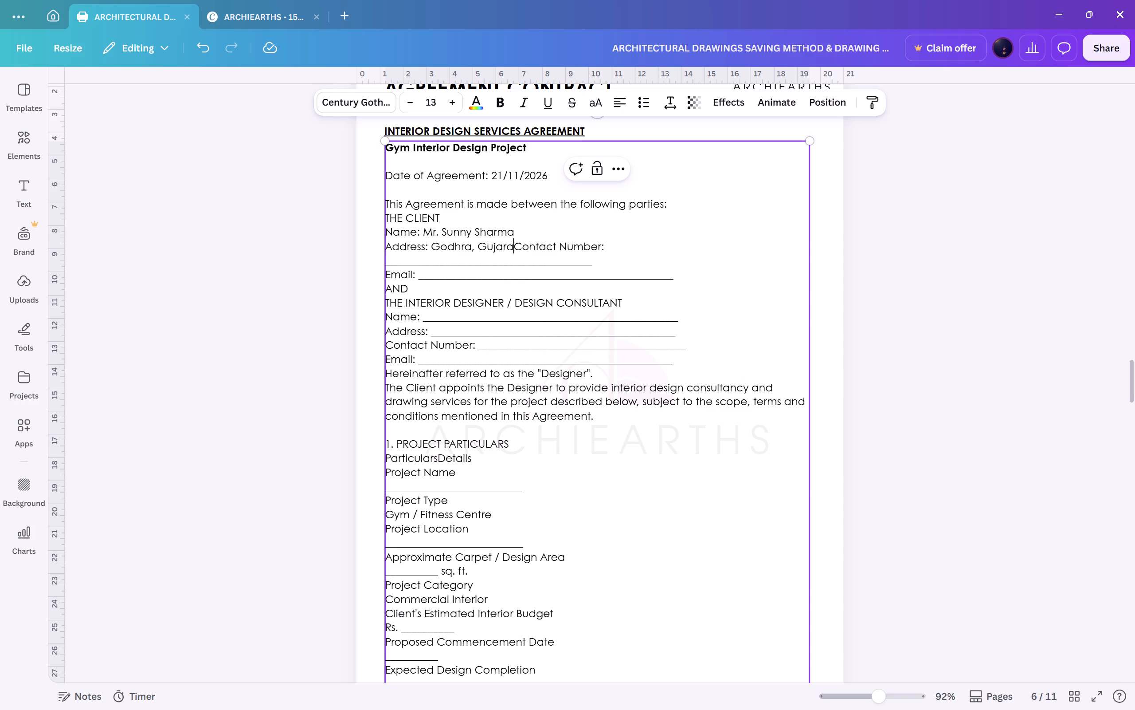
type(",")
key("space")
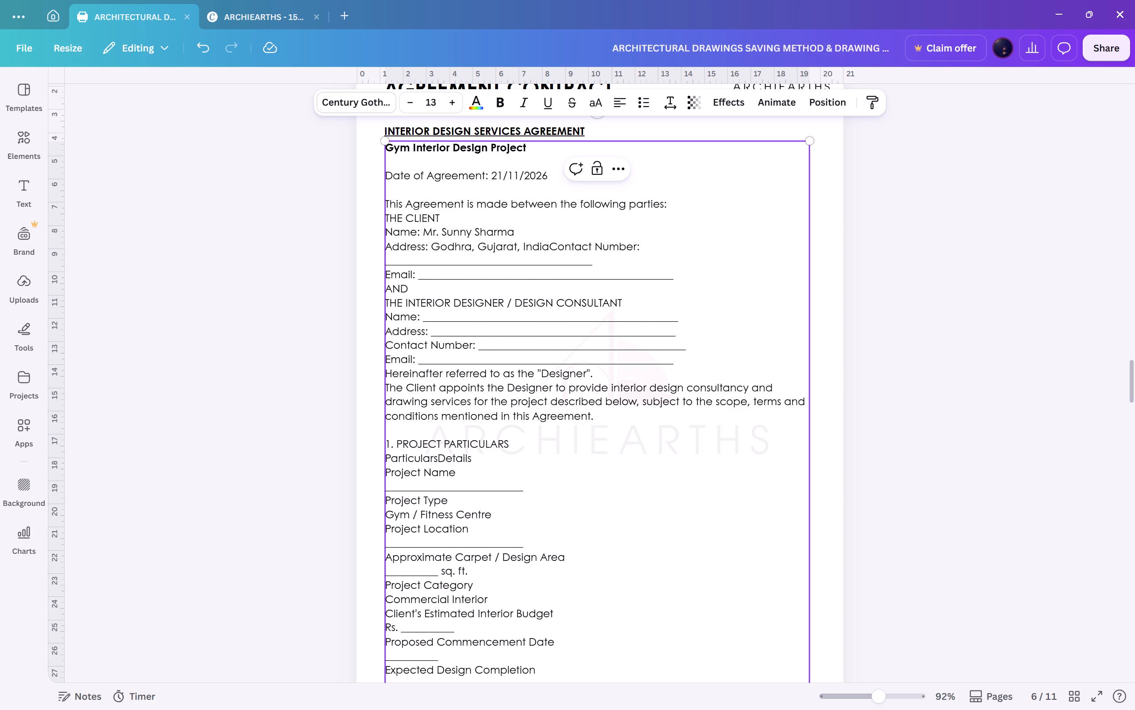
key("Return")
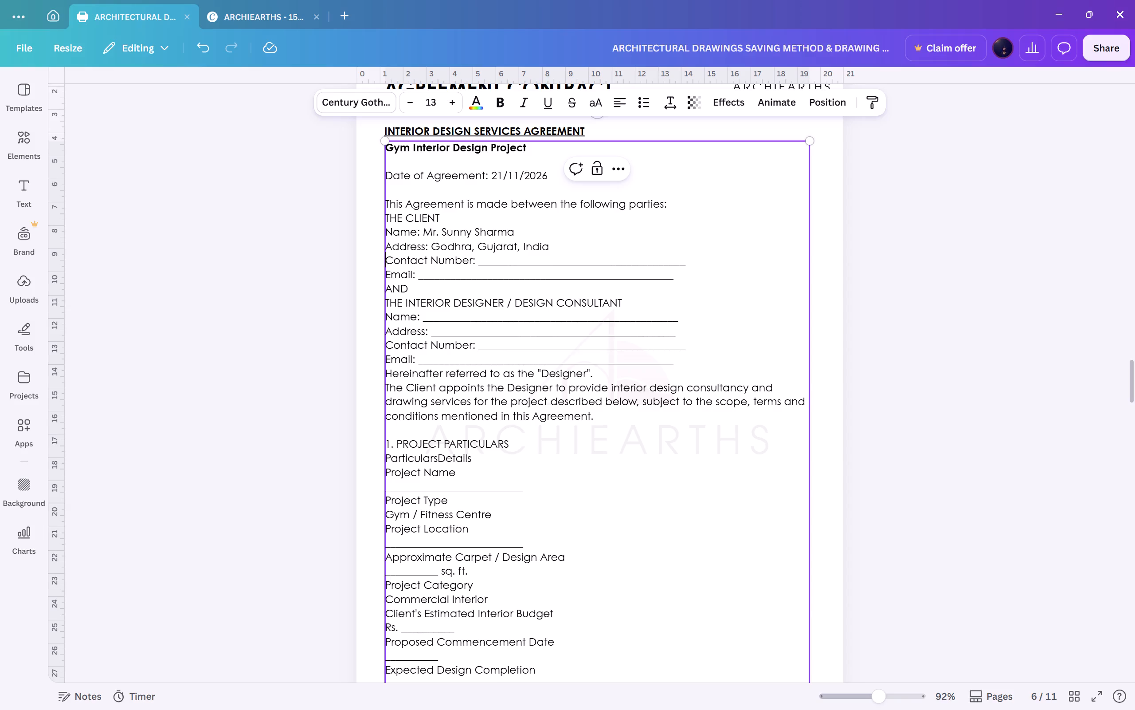
Replace the blank on the client's Contact Number line with the copied phone number, spaced after its prefix.
left_click_drag(691, 264, 485, 265)
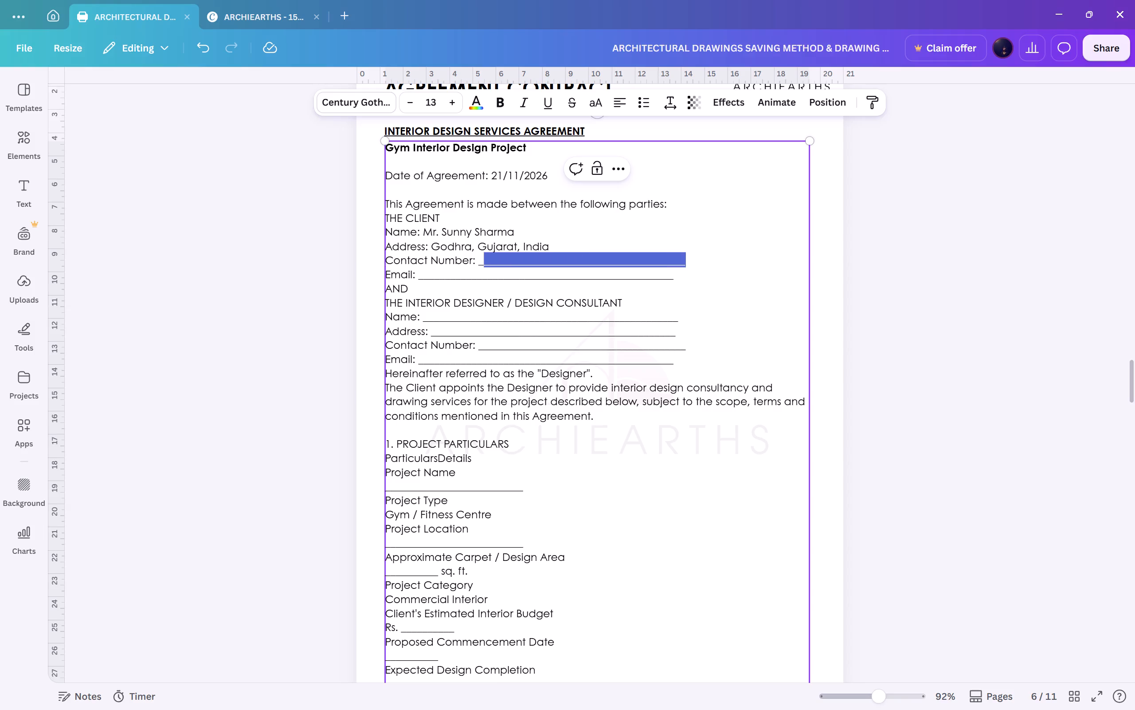
left_click_drag(485, 265, 476, 264)
key("BackSpace")
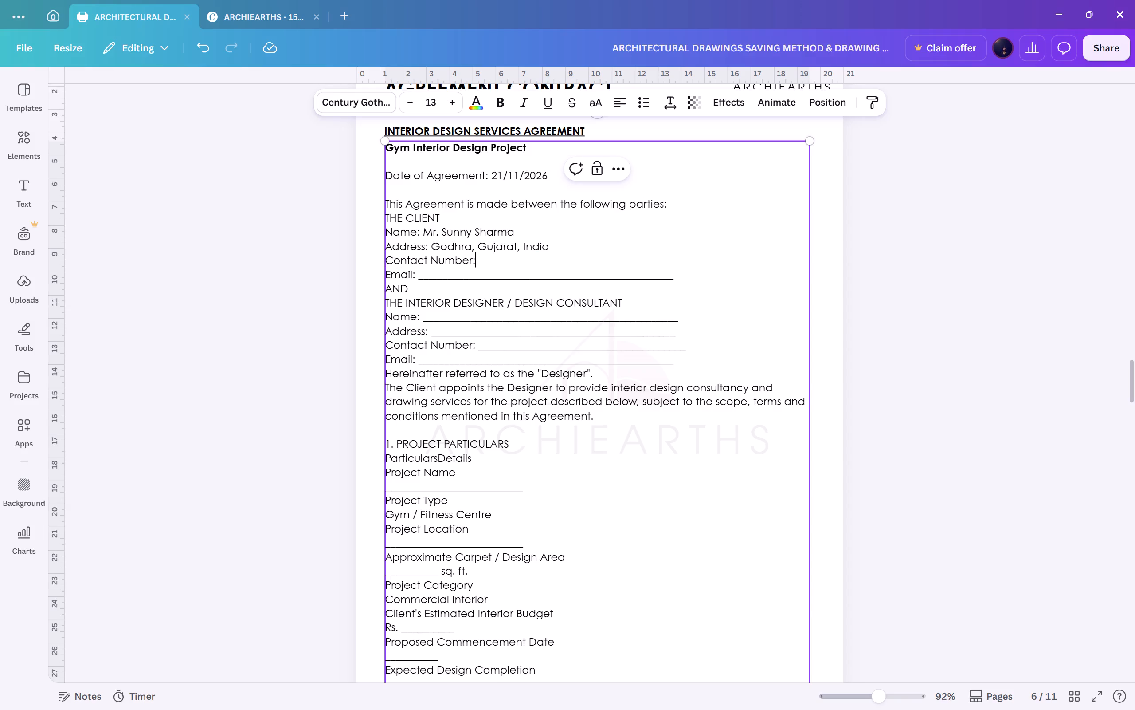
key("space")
key("ctrl+v")
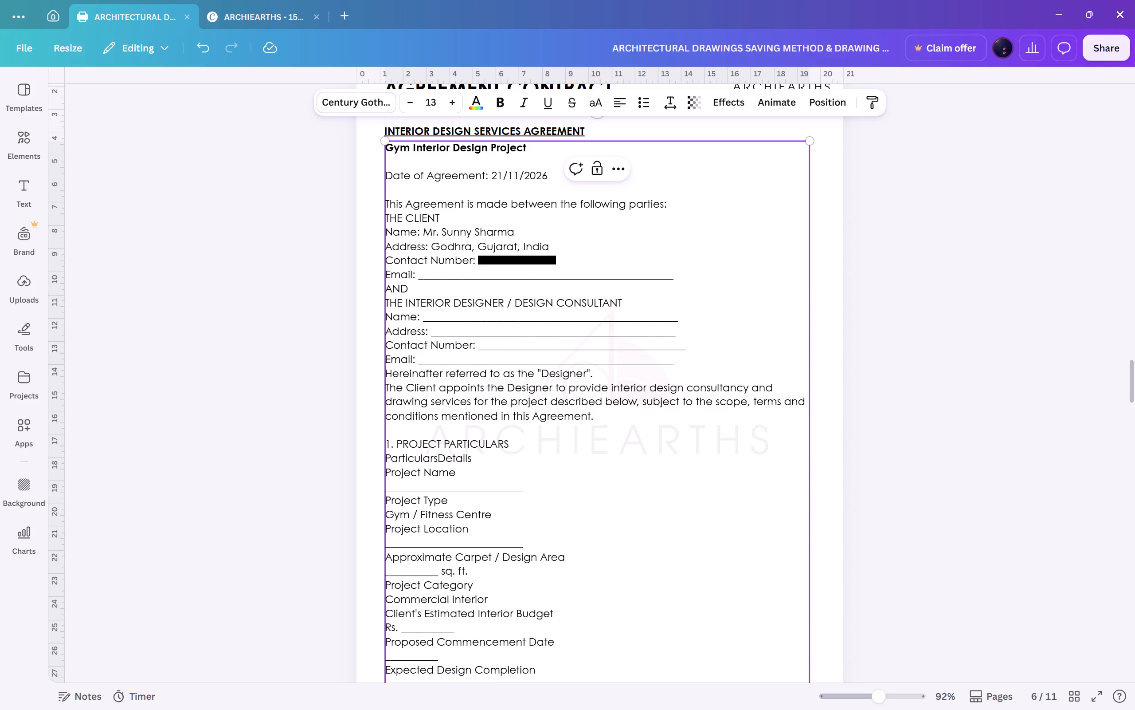
left_click(494, 261)
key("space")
Delete the Email field text from THE CLIENT block.
left_click_drag(679, 280, 383, 279)
key("BackSpace")
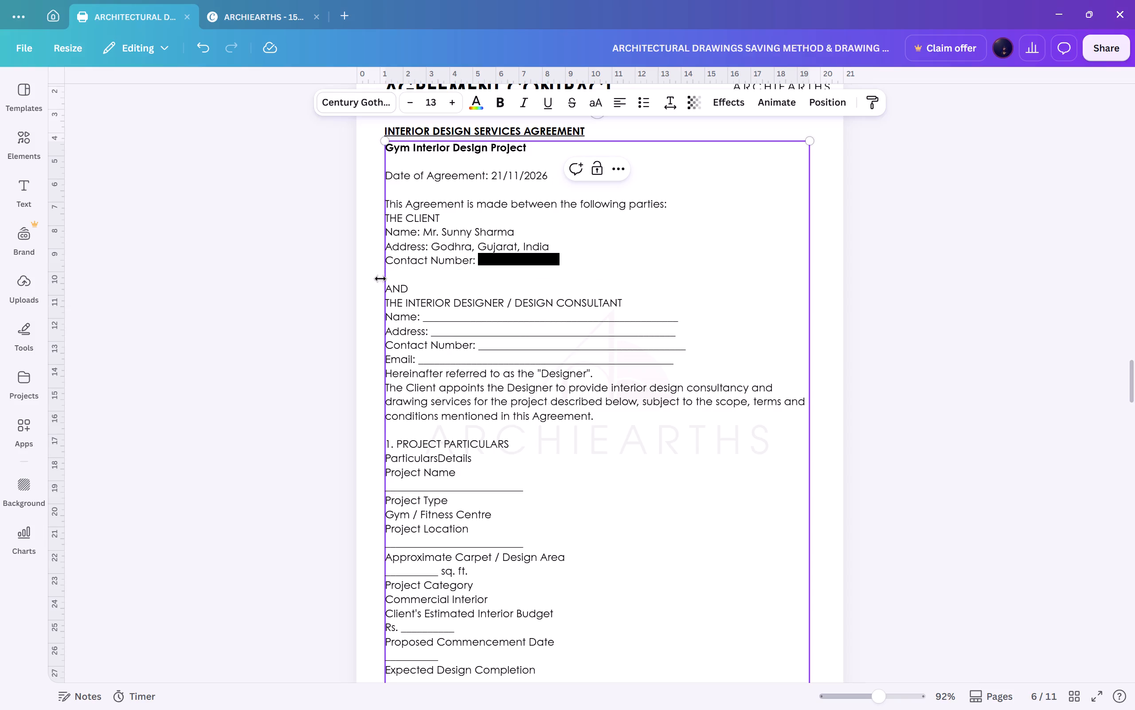
scroll(325, 312, "down", 1)
scroll(326, 312, "up", 1)
Underline the heading THE CLIENT.
left_click(440, 218)
left_click_drag(441, 216, 385, 219)
left_click(549, 94)
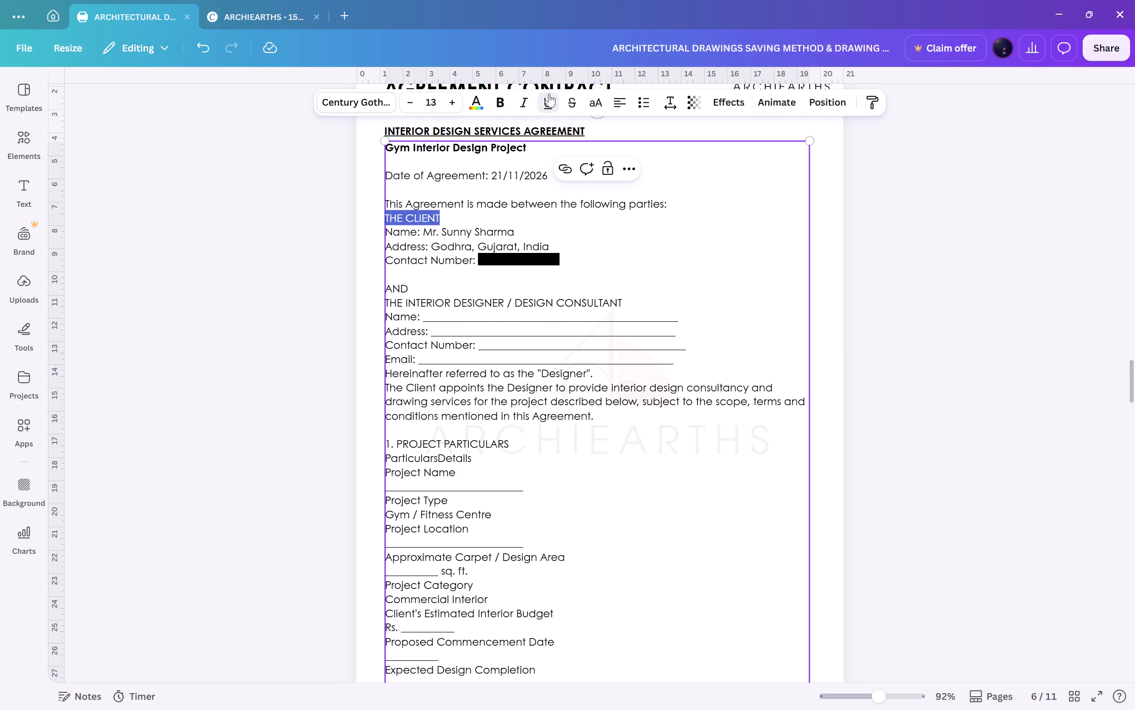
left_click(335, 245)
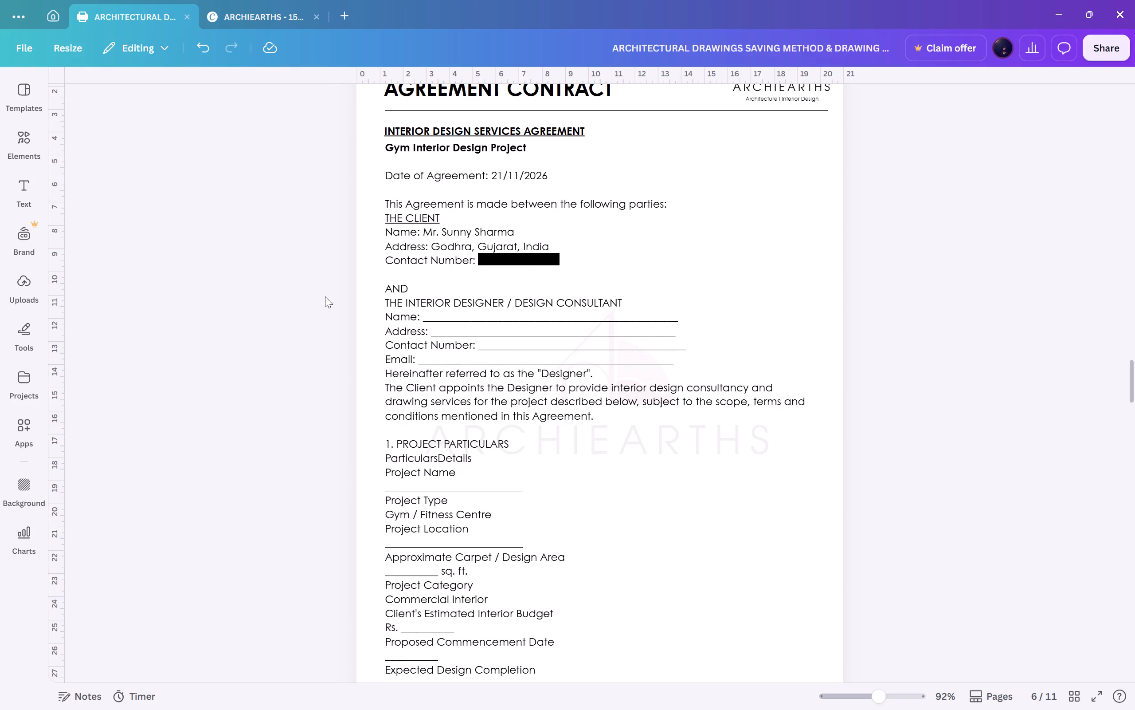
Remove the empty line between the client's Contact Number and AND.
double_click(406, 289)
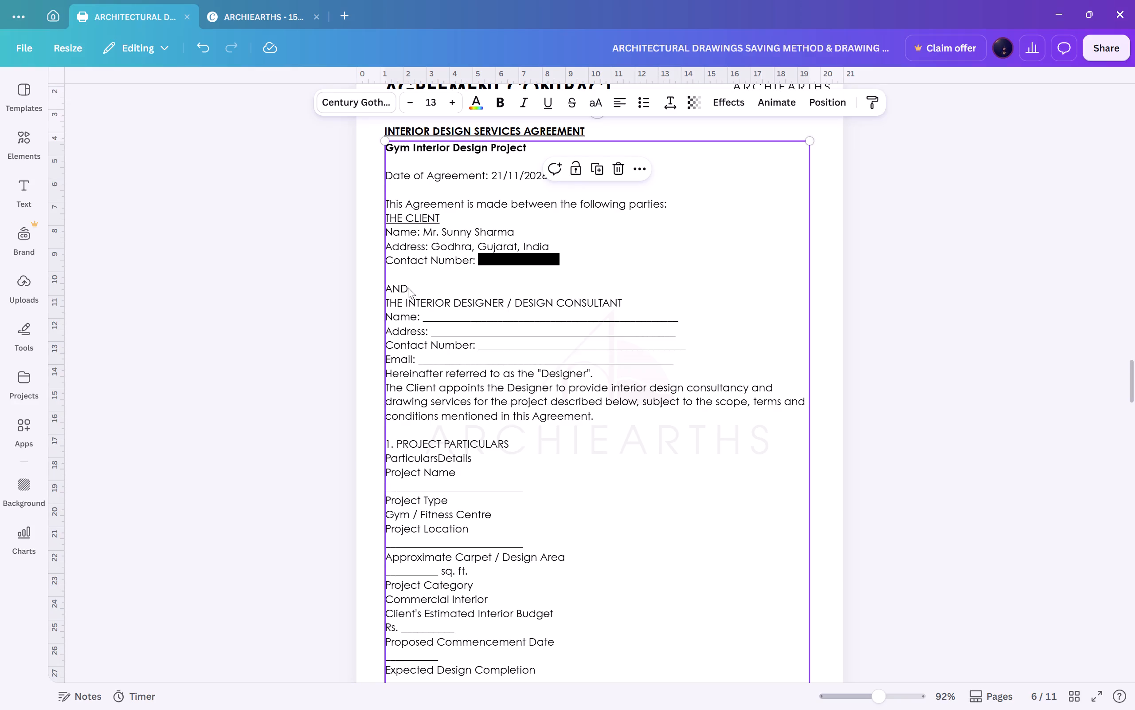
left_click(408, 288)
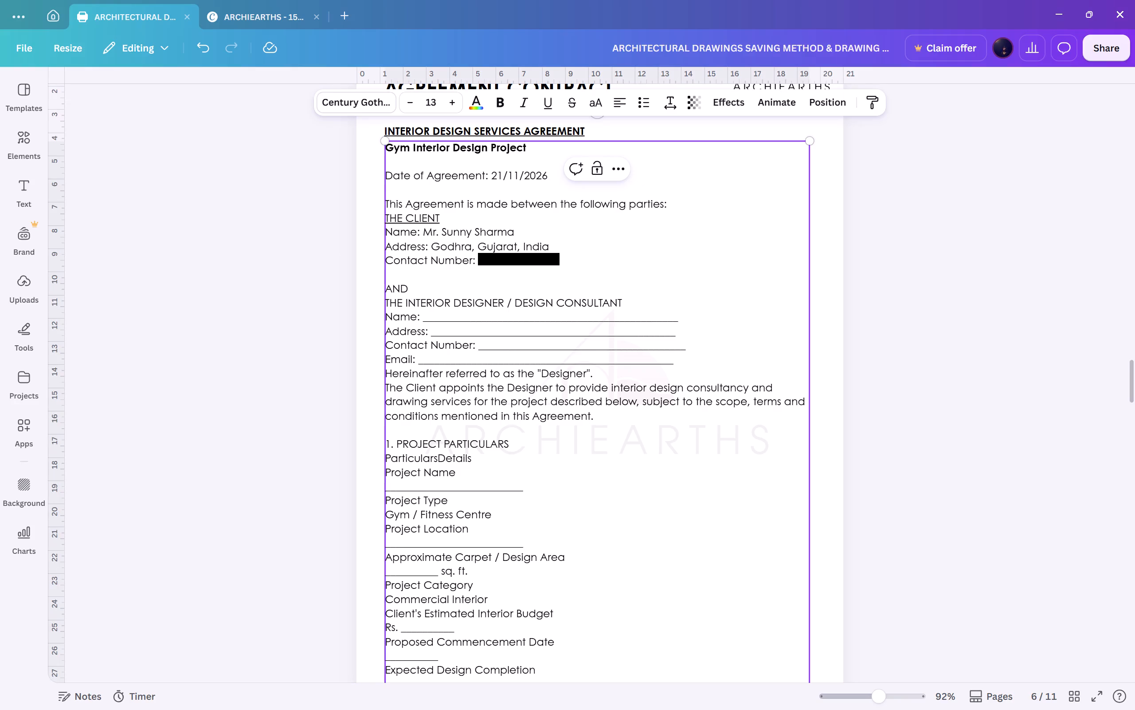
left_click(387, 272)
key("BackSpace")
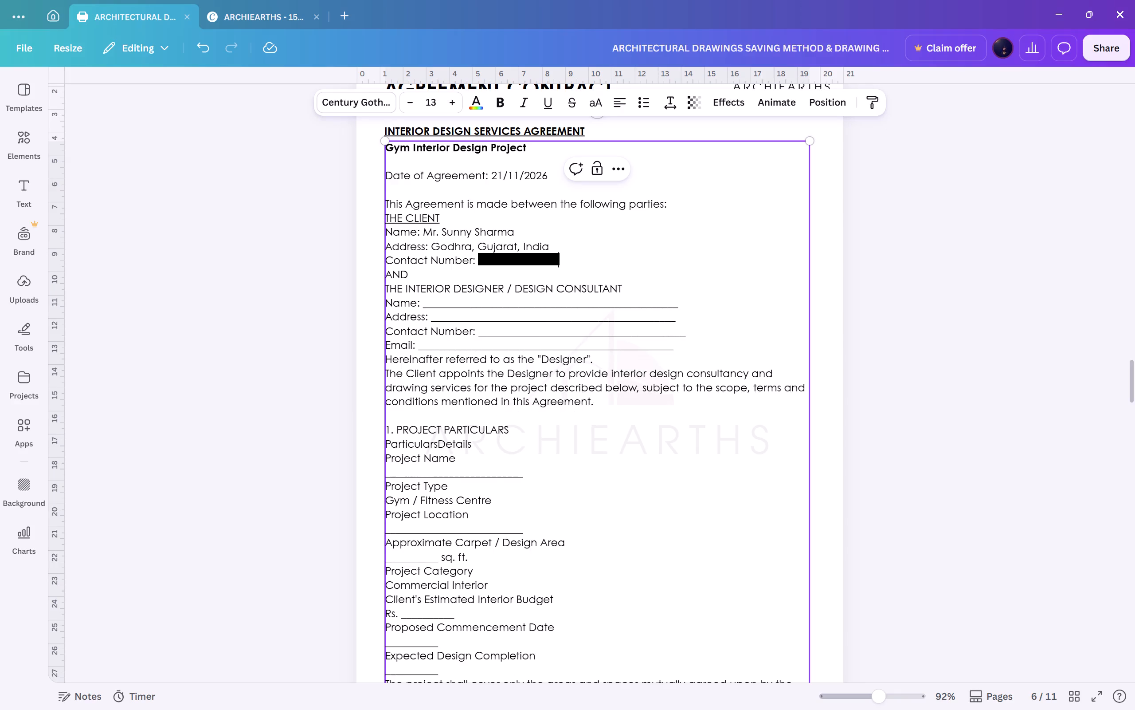
Underline the heading THE INTERIOR DESIGNER / DESIGN CONSULTANT.
left_click_drag(622, 289, 385, 288)
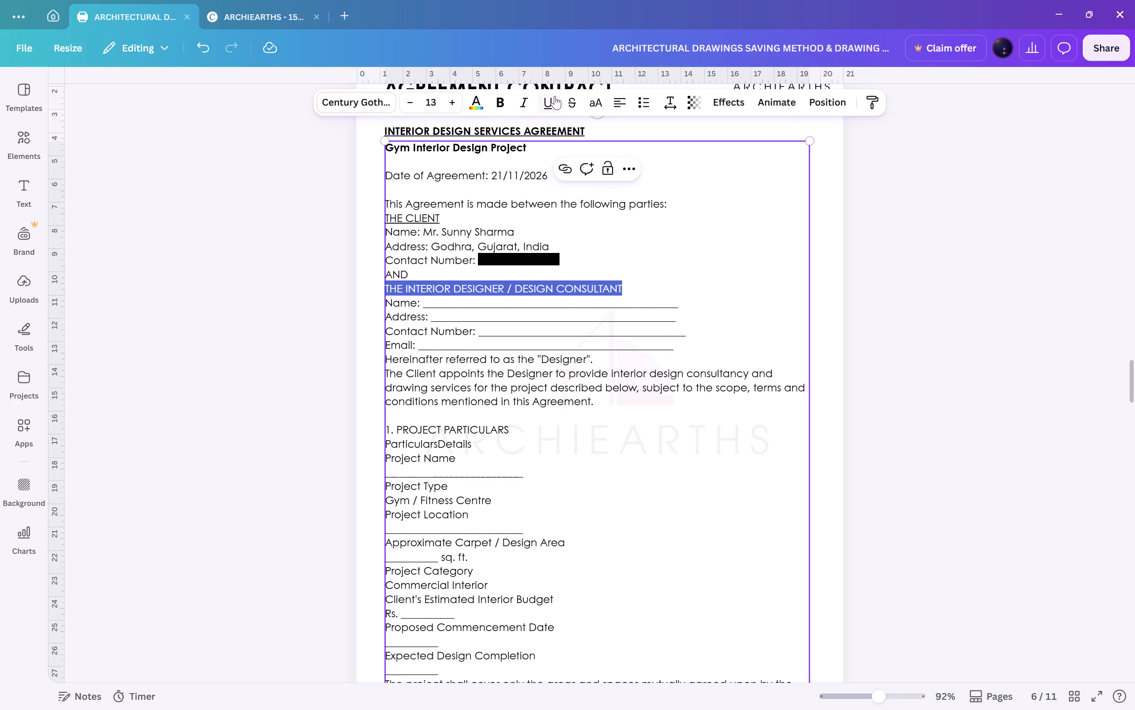
left_click(554, 96)
left_click(325, 298)
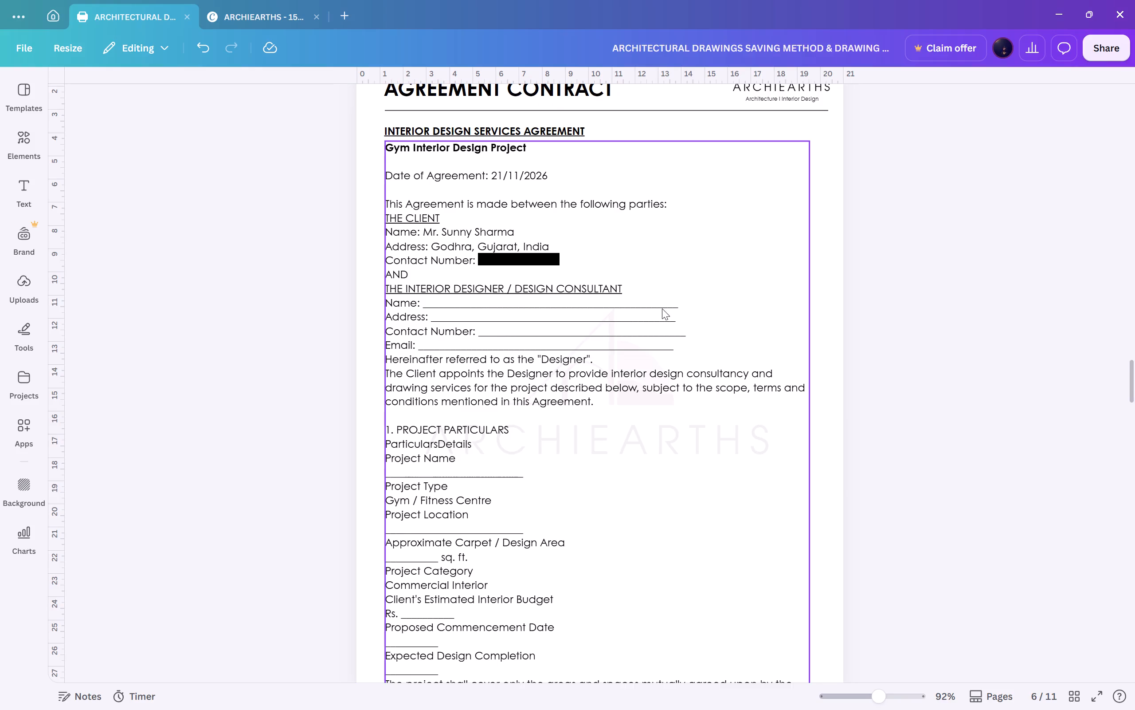
Replace the blank on the interior designer's Name line with the designer's full name.
double_click(683, 306)
left_click(679, 308)
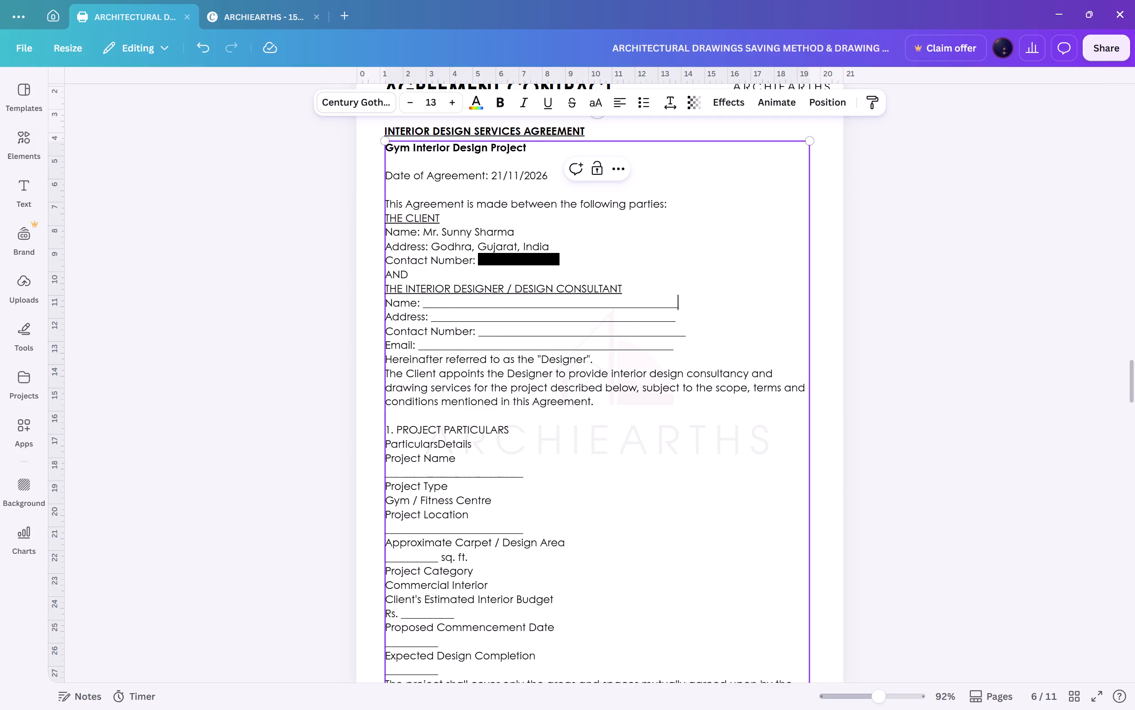
left_click_drag(679, 308, 422, 305)
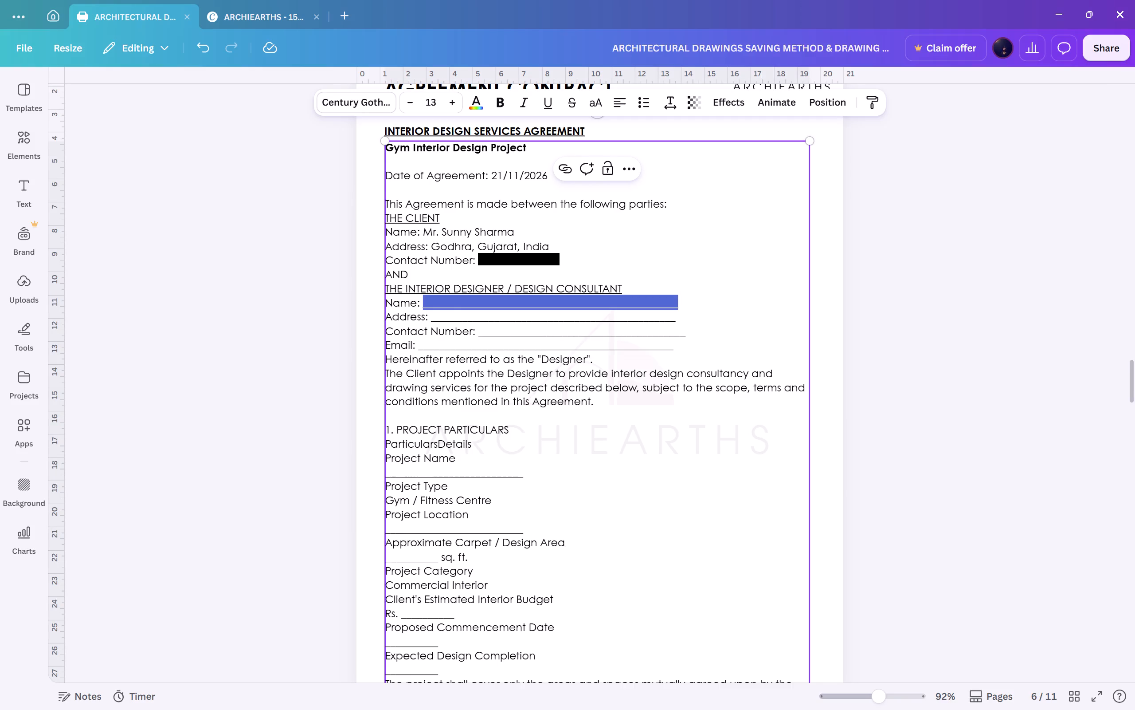
key("BackSpace")
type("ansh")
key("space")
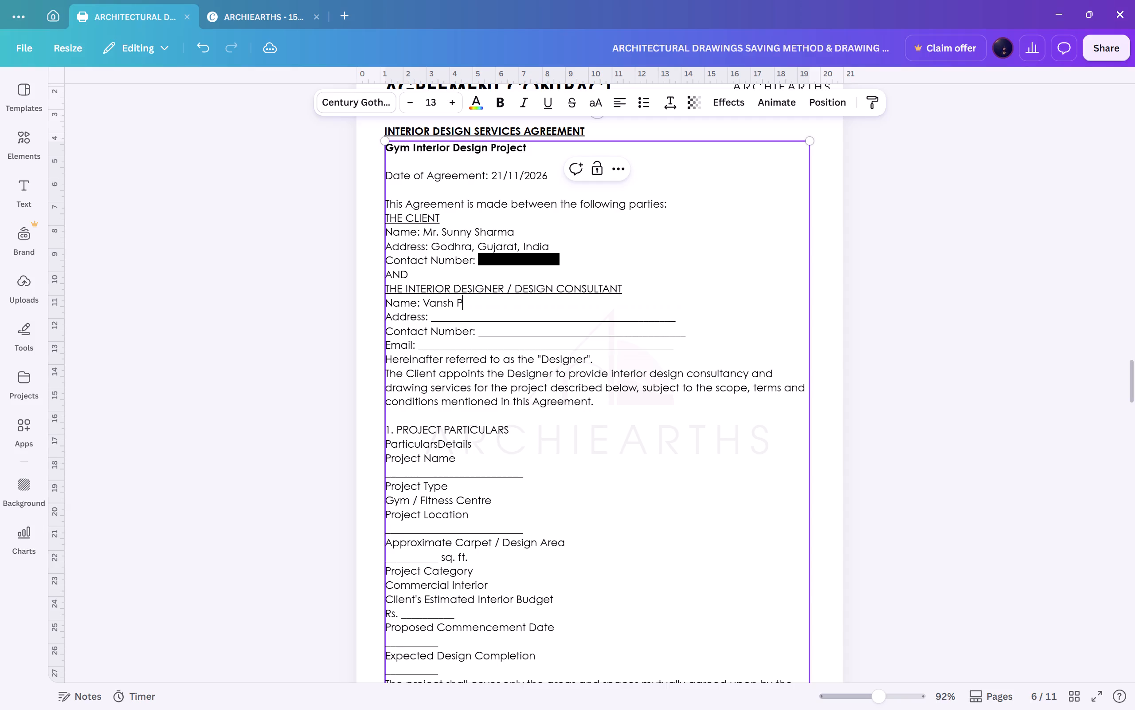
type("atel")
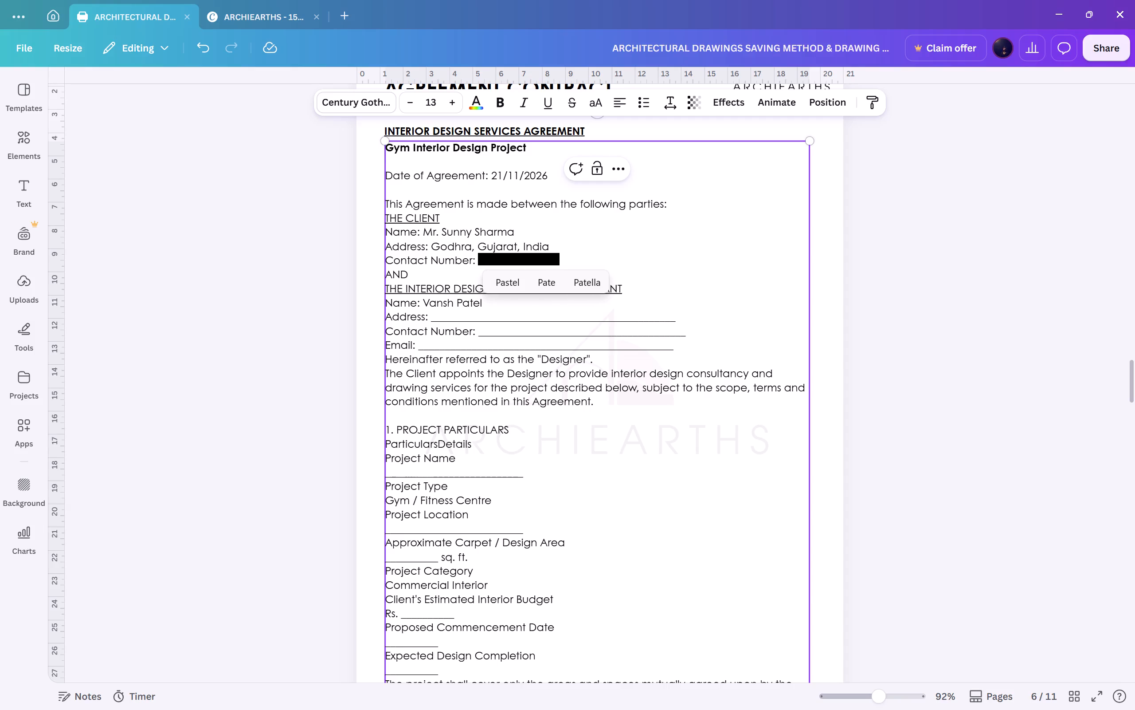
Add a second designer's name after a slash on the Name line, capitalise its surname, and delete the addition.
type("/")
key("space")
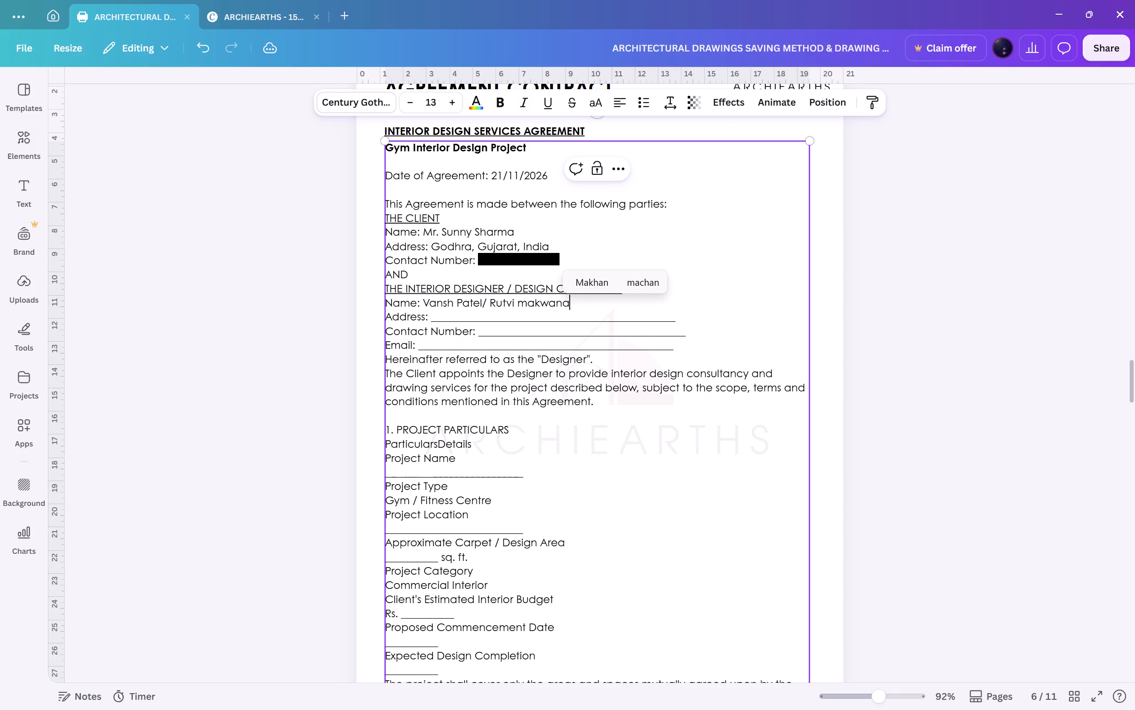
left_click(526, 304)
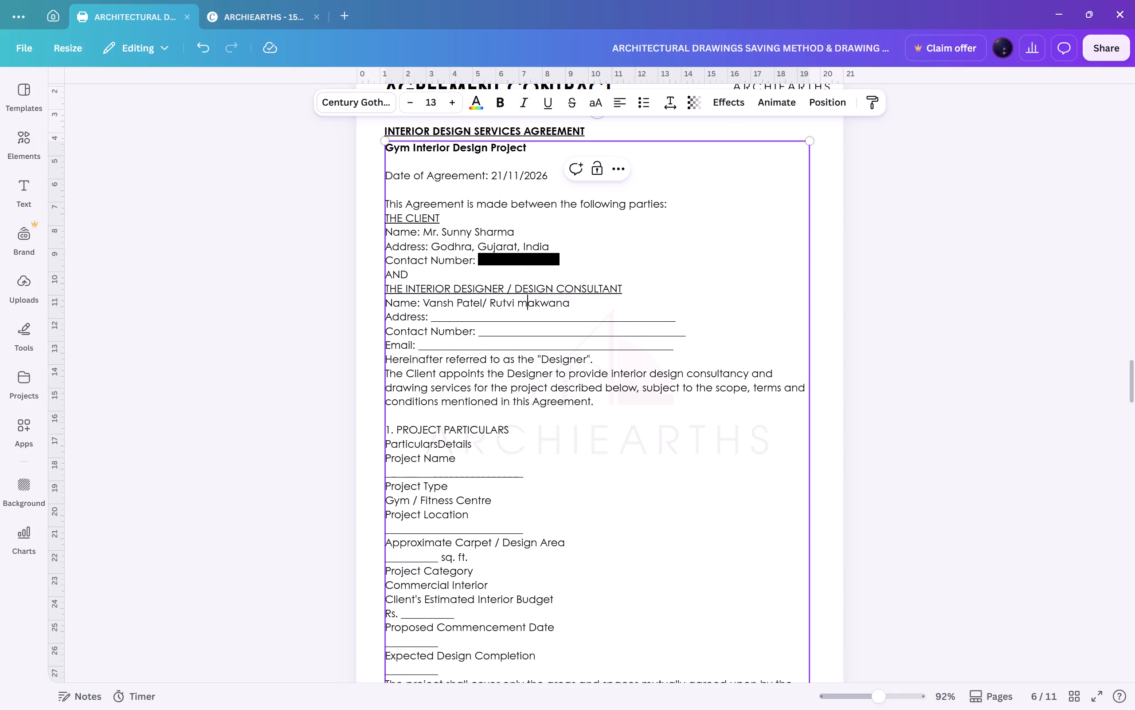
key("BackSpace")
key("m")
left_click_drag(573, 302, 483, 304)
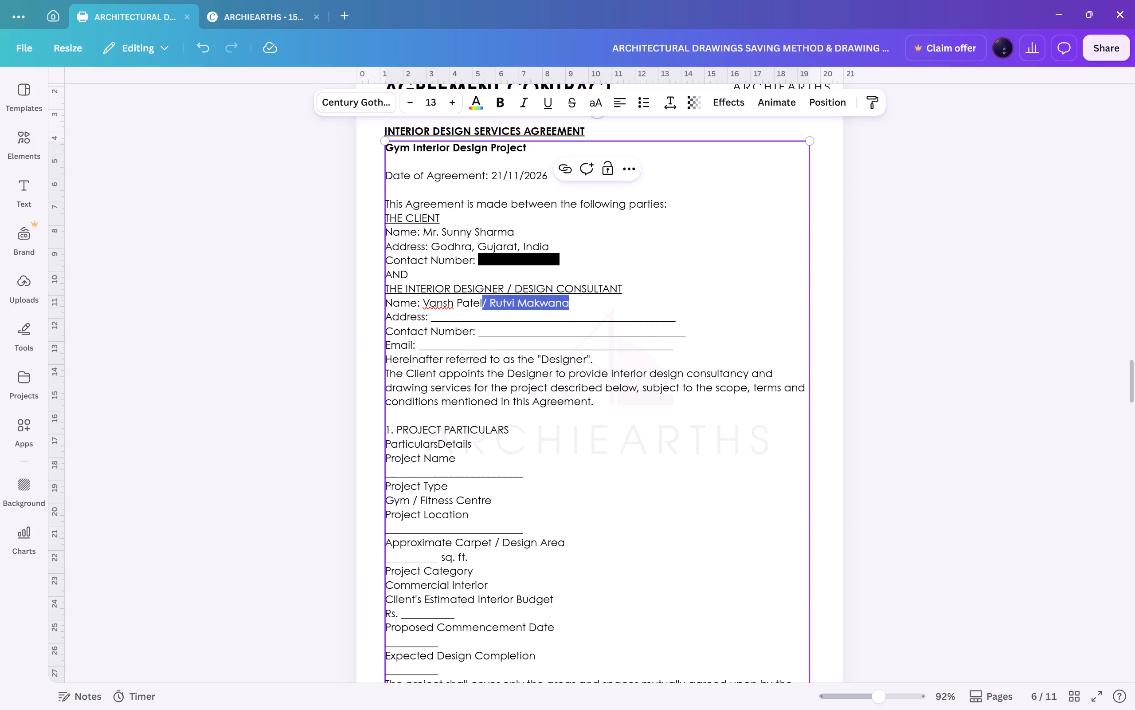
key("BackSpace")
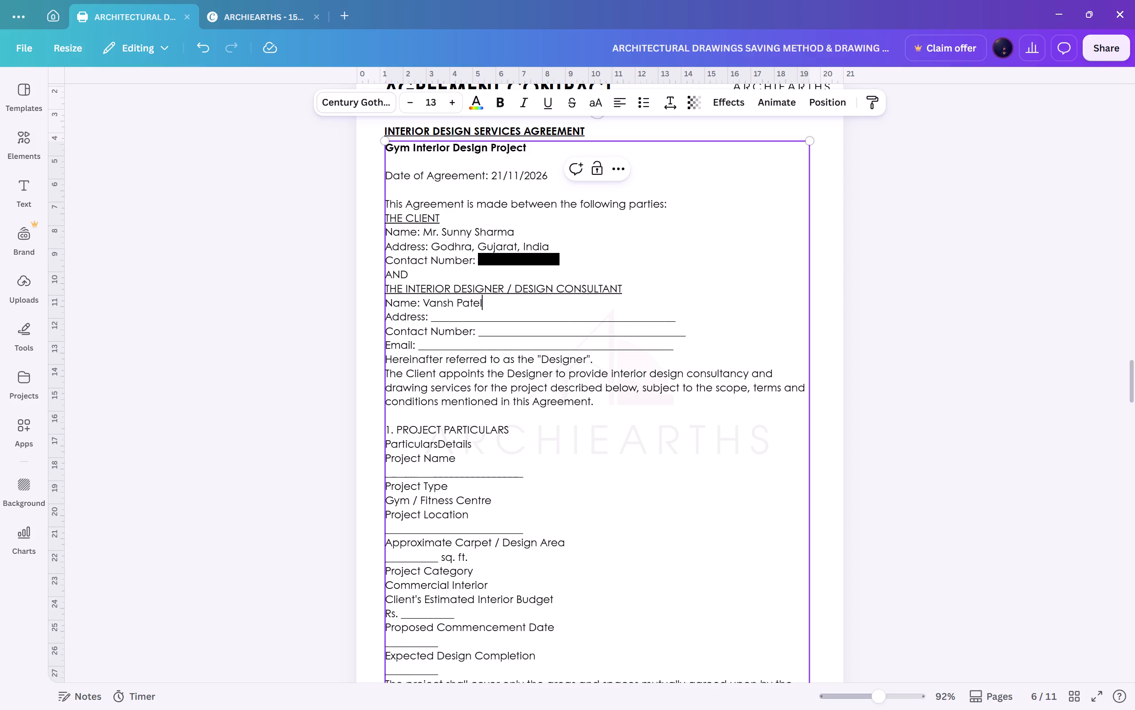
Replace the blank on the designer's Address line with the building, locality, city, state and country.
left_click_drag(681, 319, 434, 318)
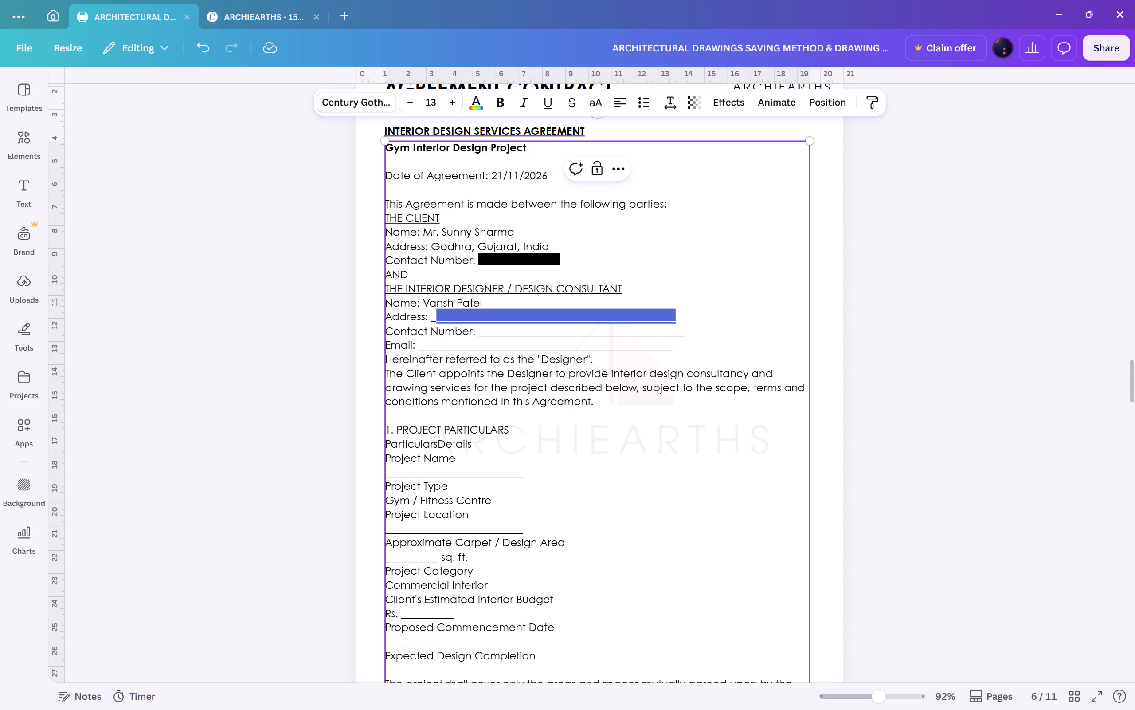
left_click_drag(434, 318, 432, 318)
key("BackSpace")
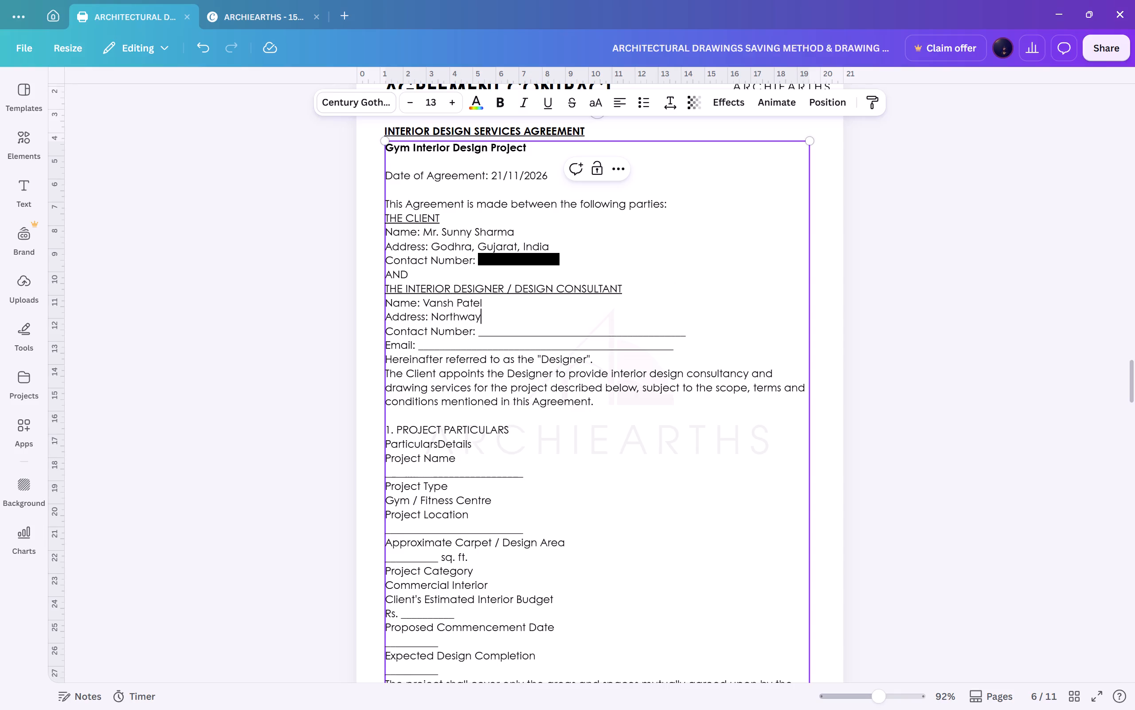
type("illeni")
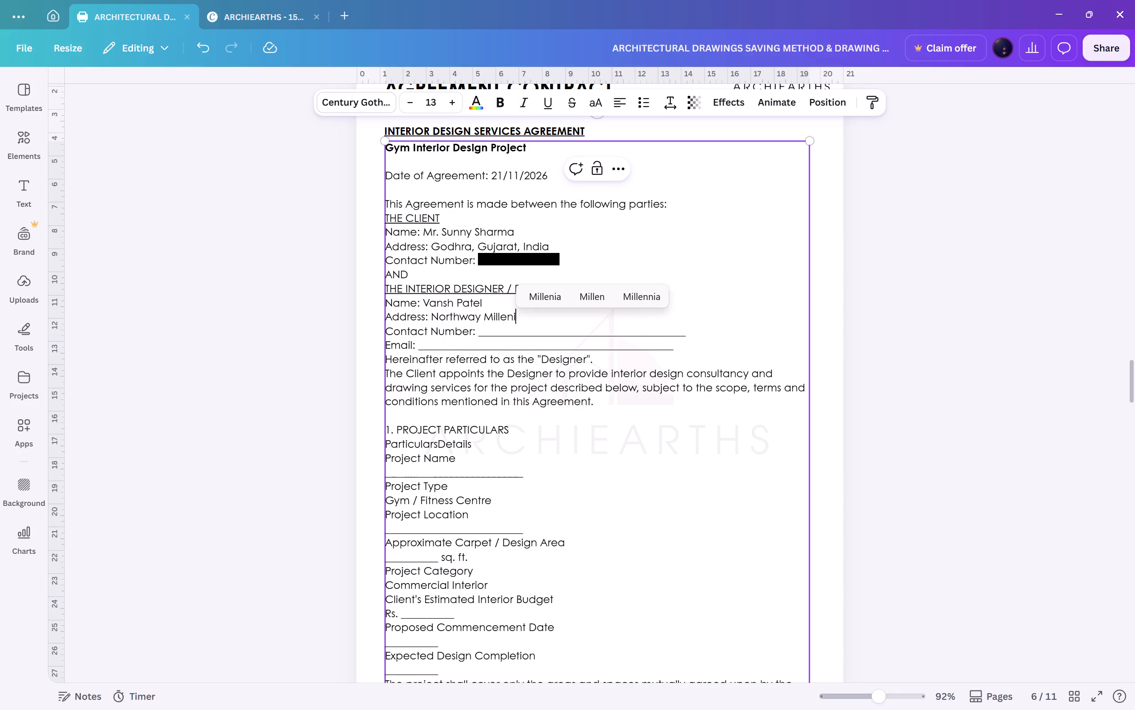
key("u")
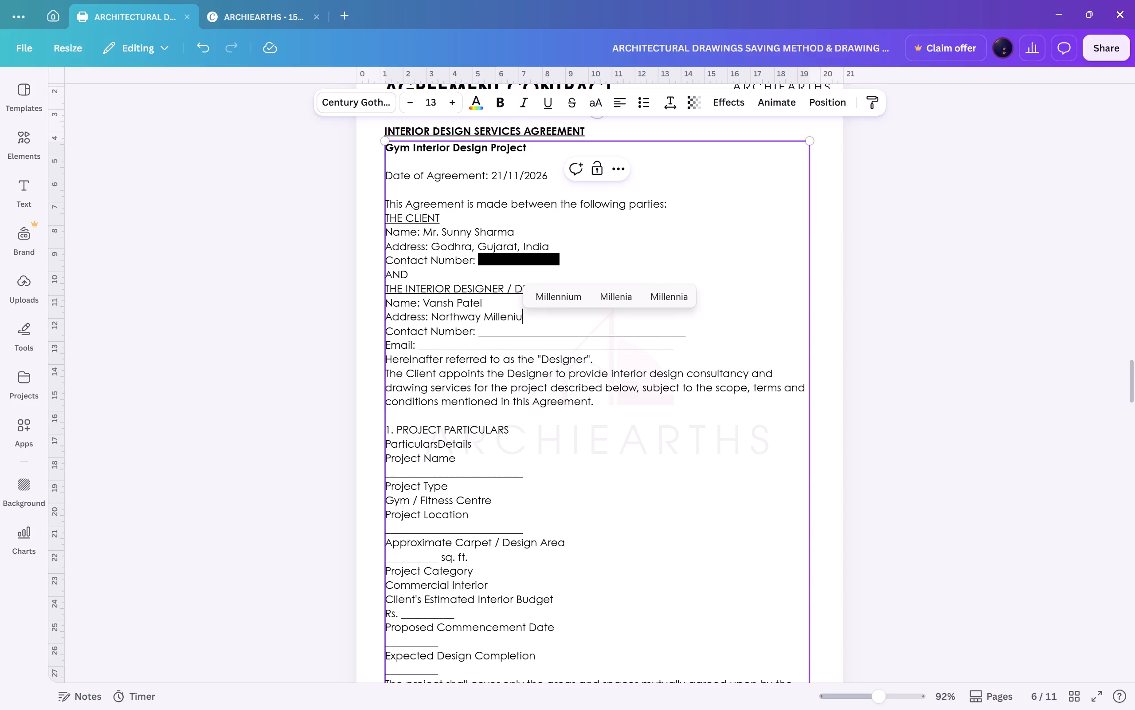
left_click(566, 290)
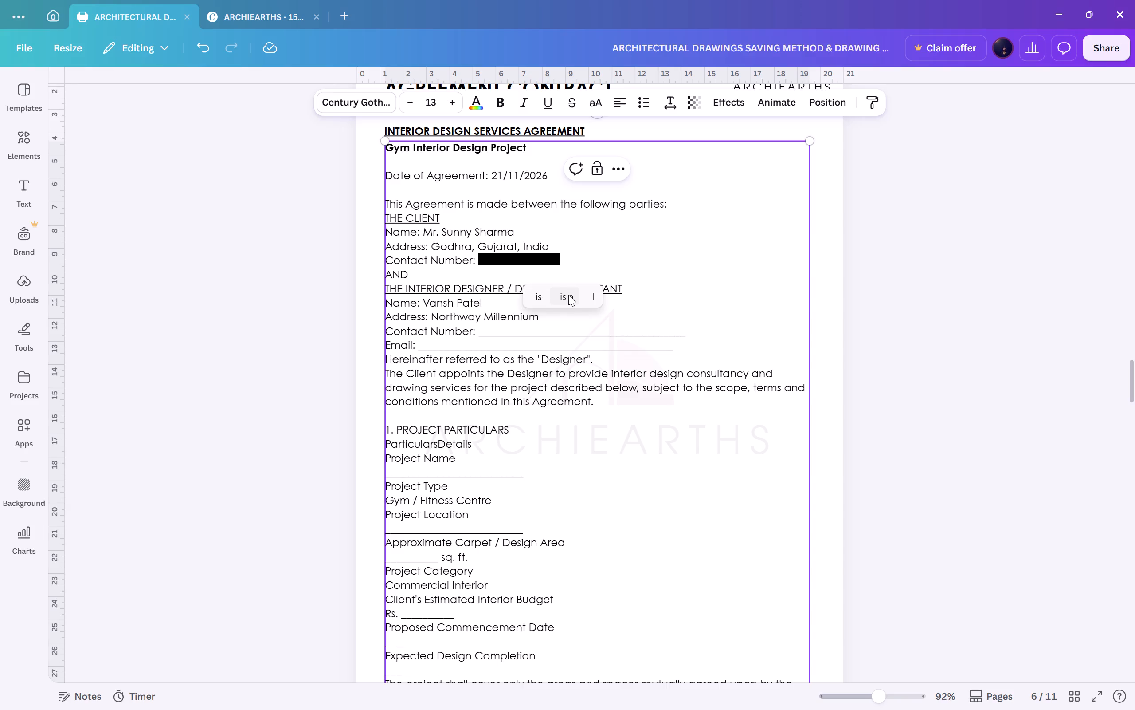
key("BackSpace")
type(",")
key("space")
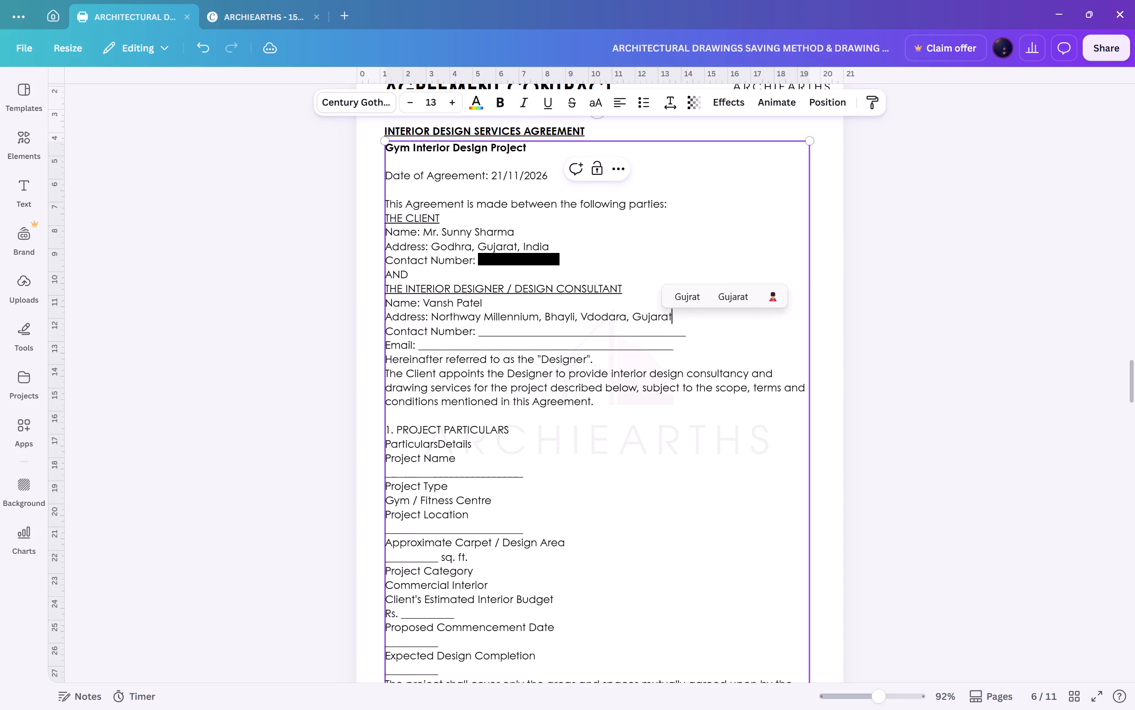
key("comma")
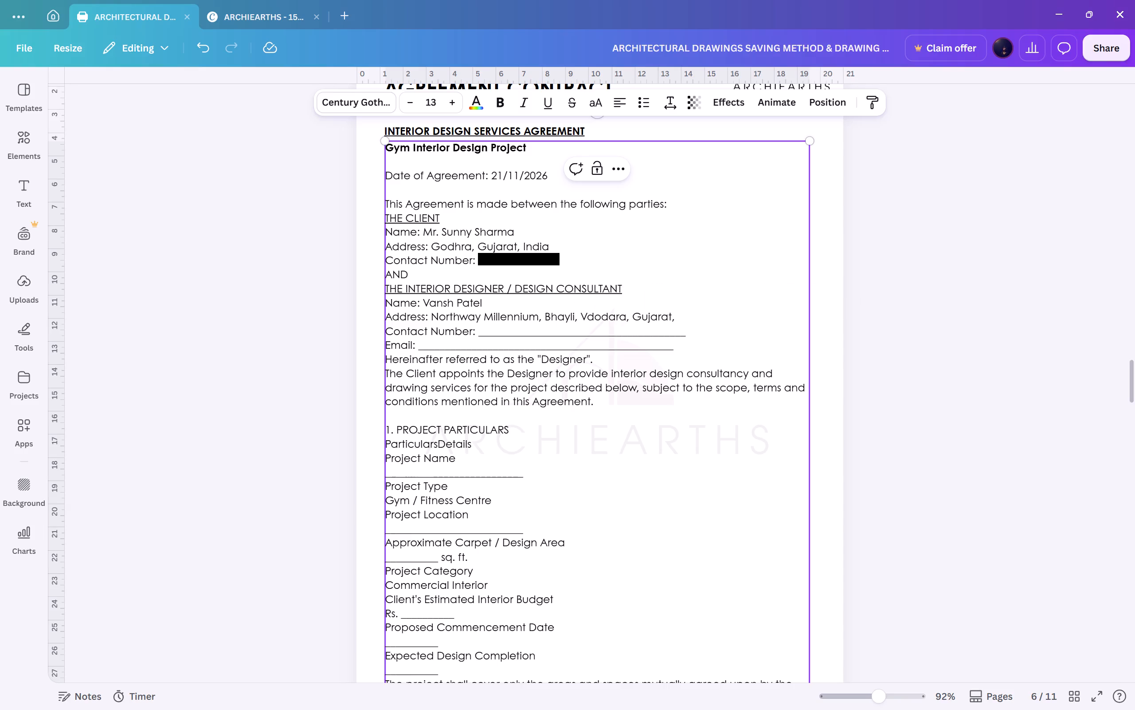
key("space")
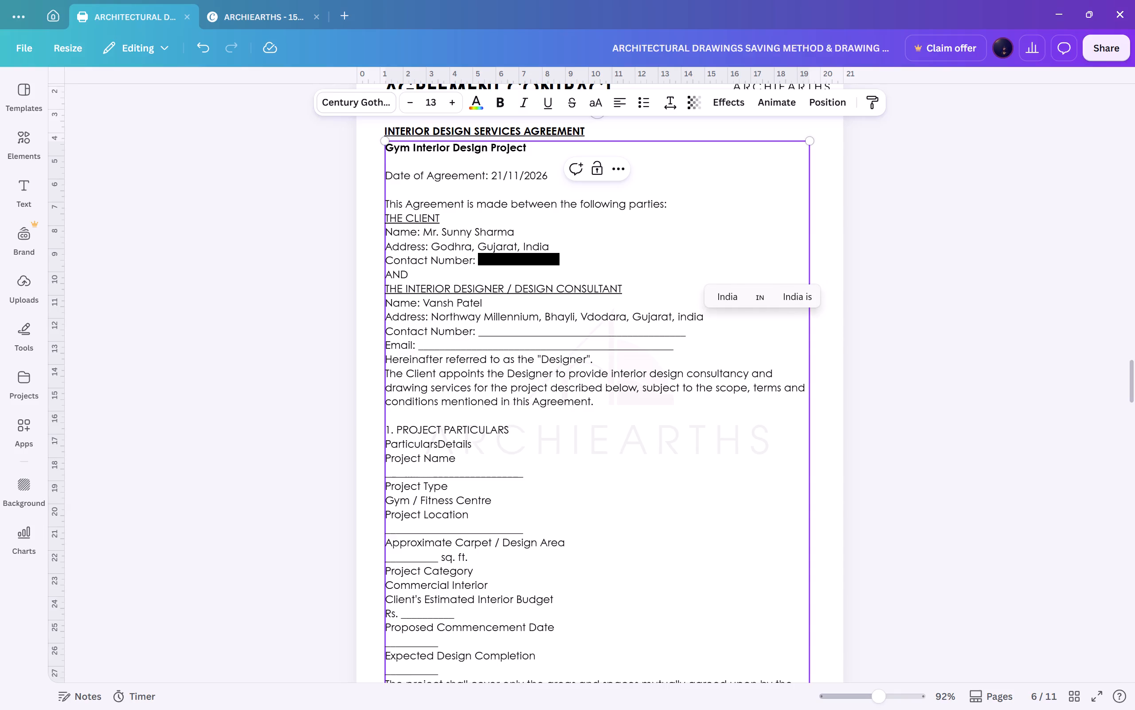
Capitalise the first letter of India in the designer's address, keeping one space before it.
left_click(681, 316)
key("BackSpace")
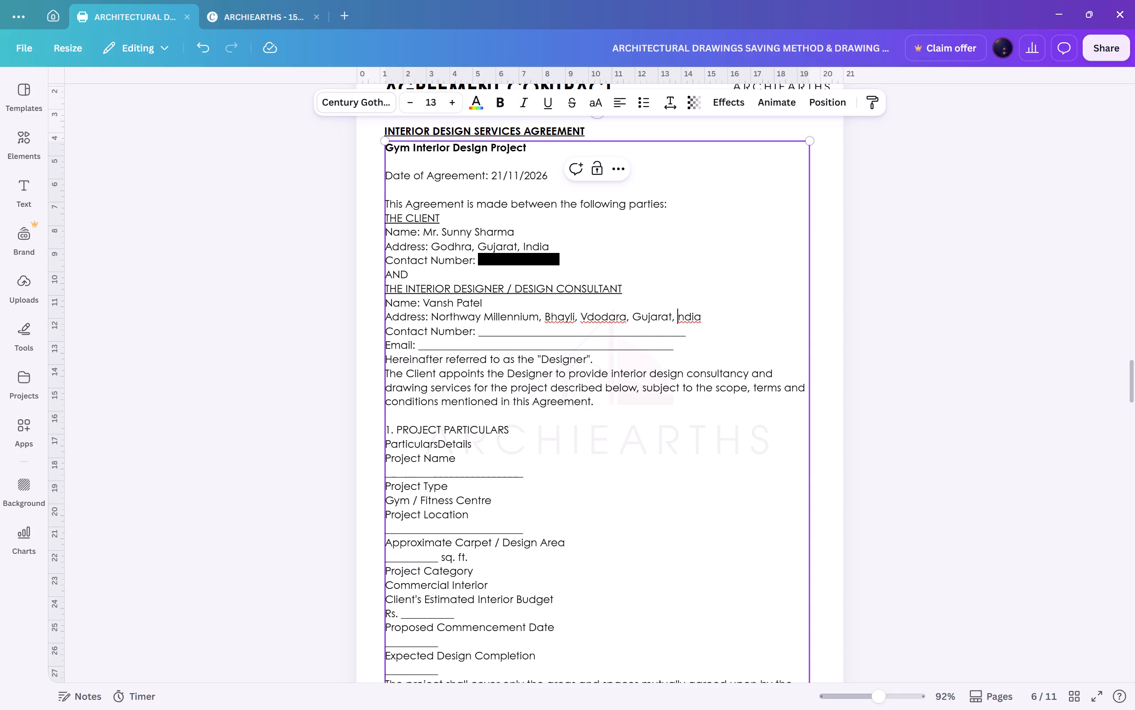
key("BackSpace")
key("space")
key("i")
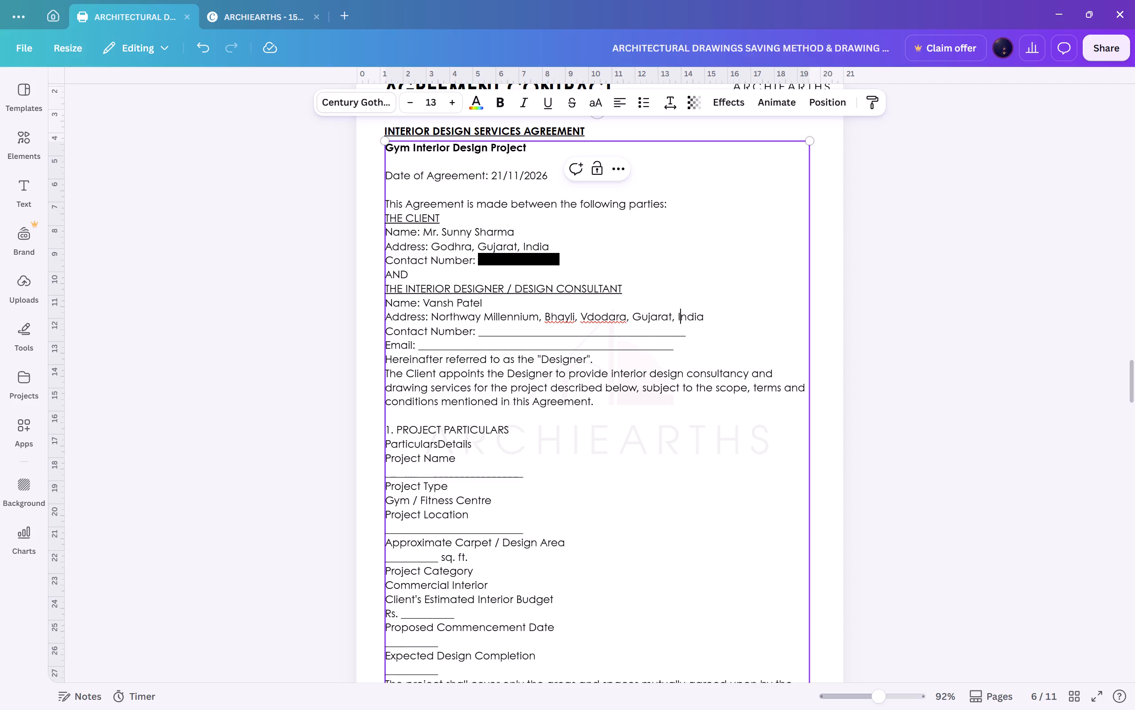
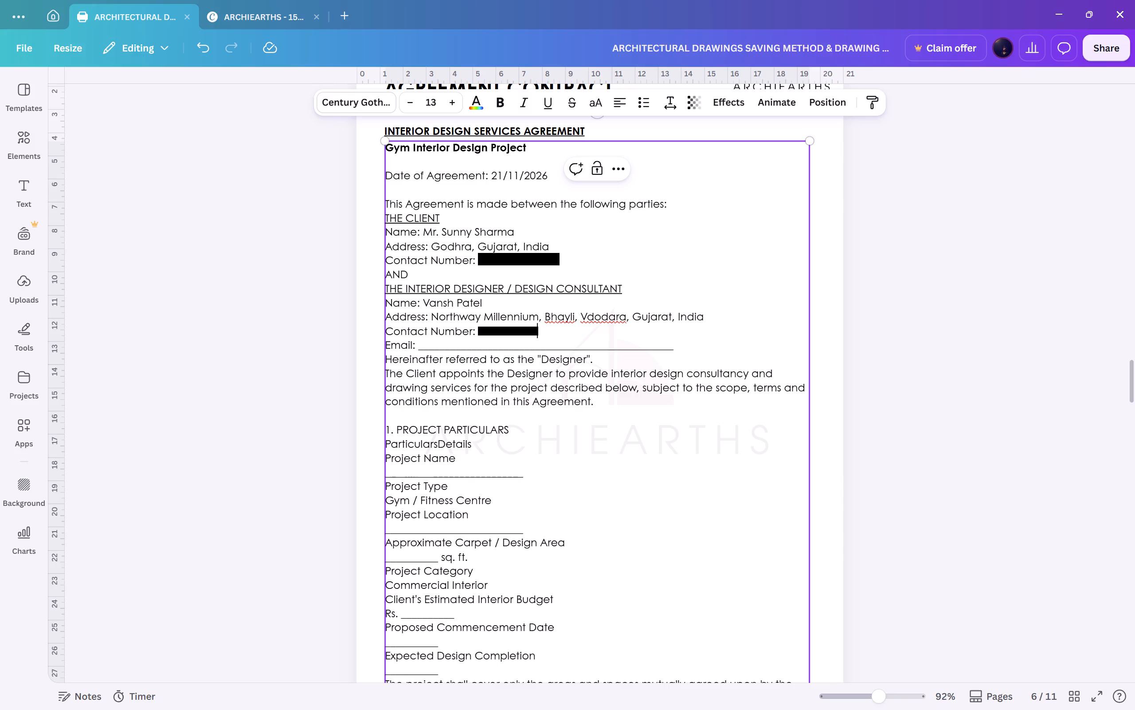
Correct the last five digits of the interior designer's phone number on the Contact Number line.
key("BackSpace")
key("BackSpace")
key("BackSpace")
key("BackSpace")
key("BackSpace")
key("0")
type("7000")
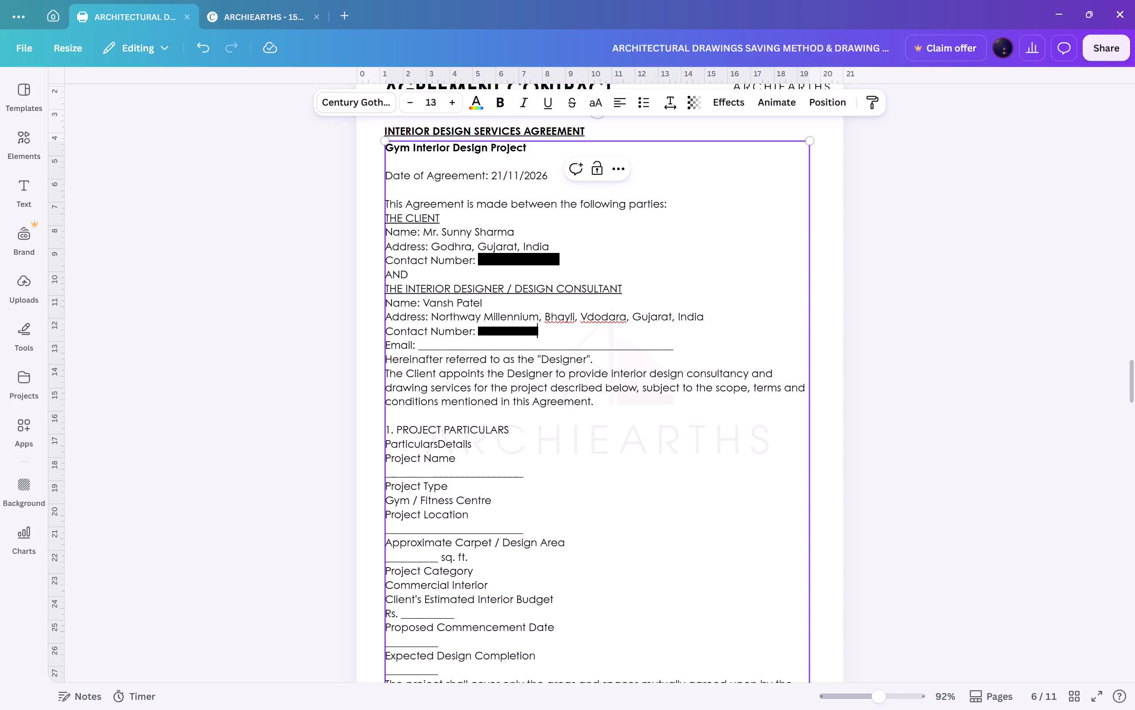
Delete the blank underline after the Email label in the interior designer's details, keeping the line below it.
left_click_drag(673, 351, 422, 345)
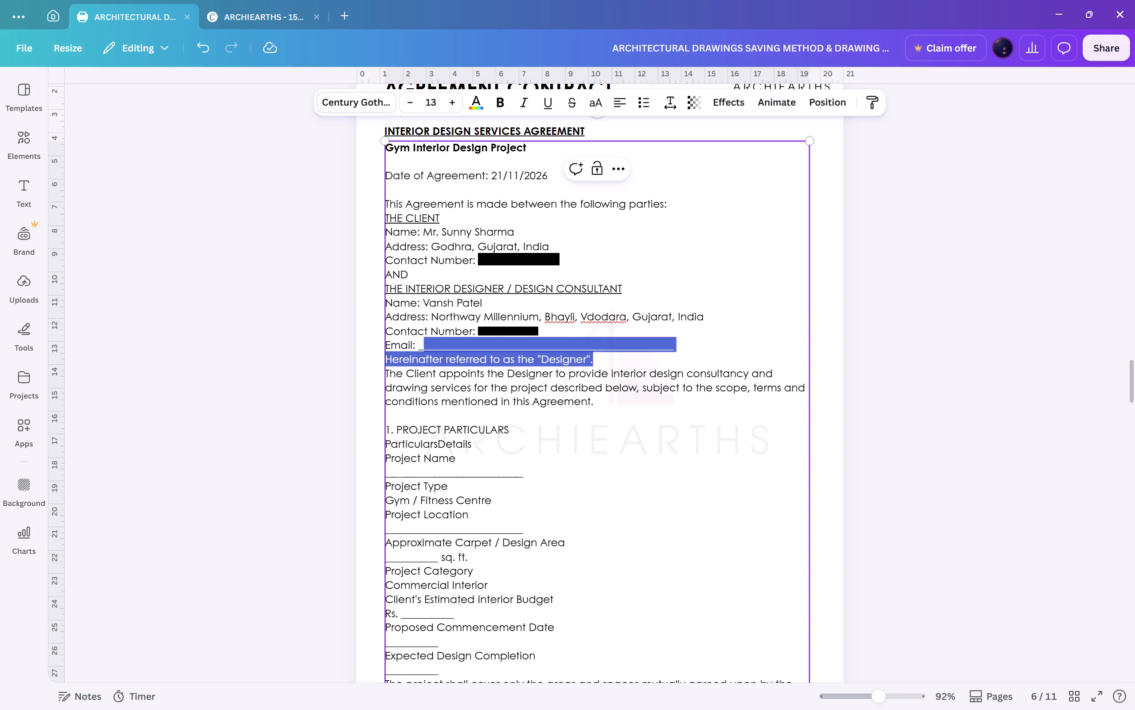
left_click_drag(422, 345, 419, 345)
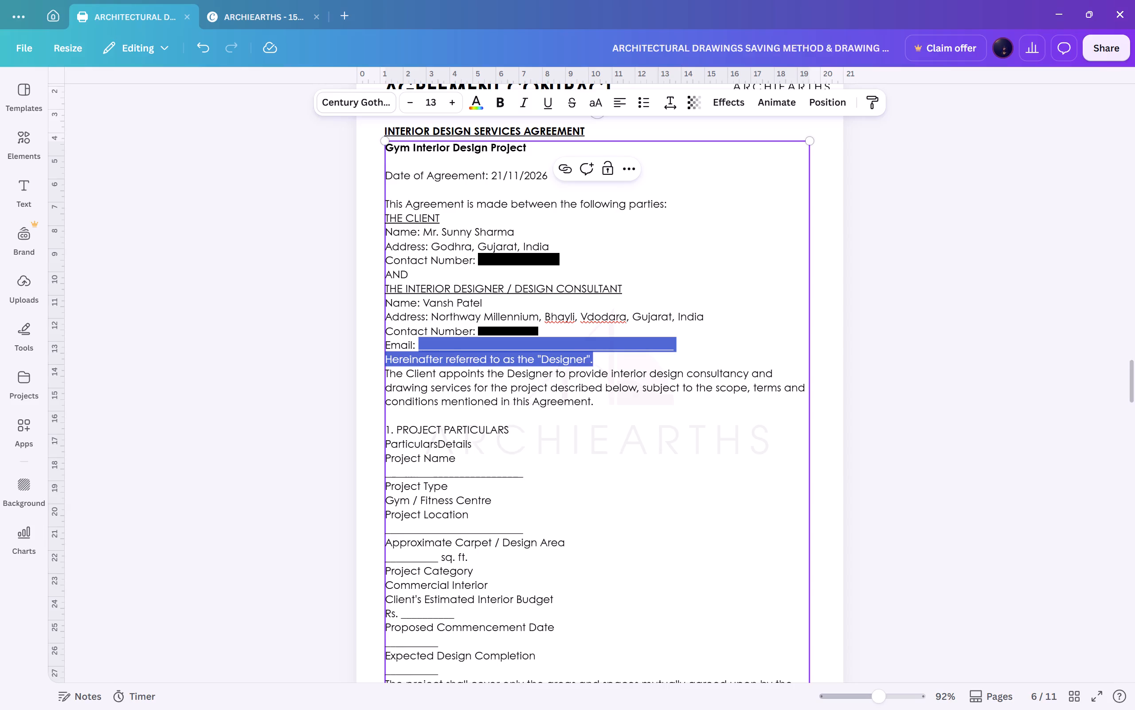
left_click(670, 355)
left_click_drag(679, 349, 415, 345)
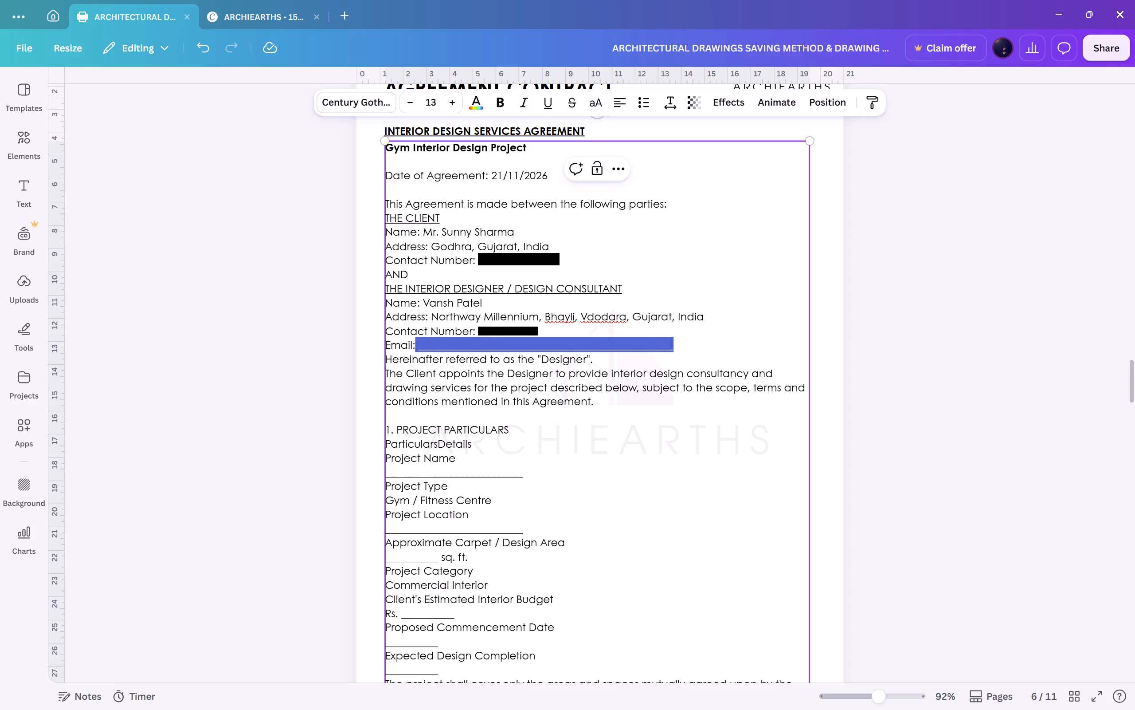
left_click_drag(415, 345, 419, 345)
key("BackSpace")
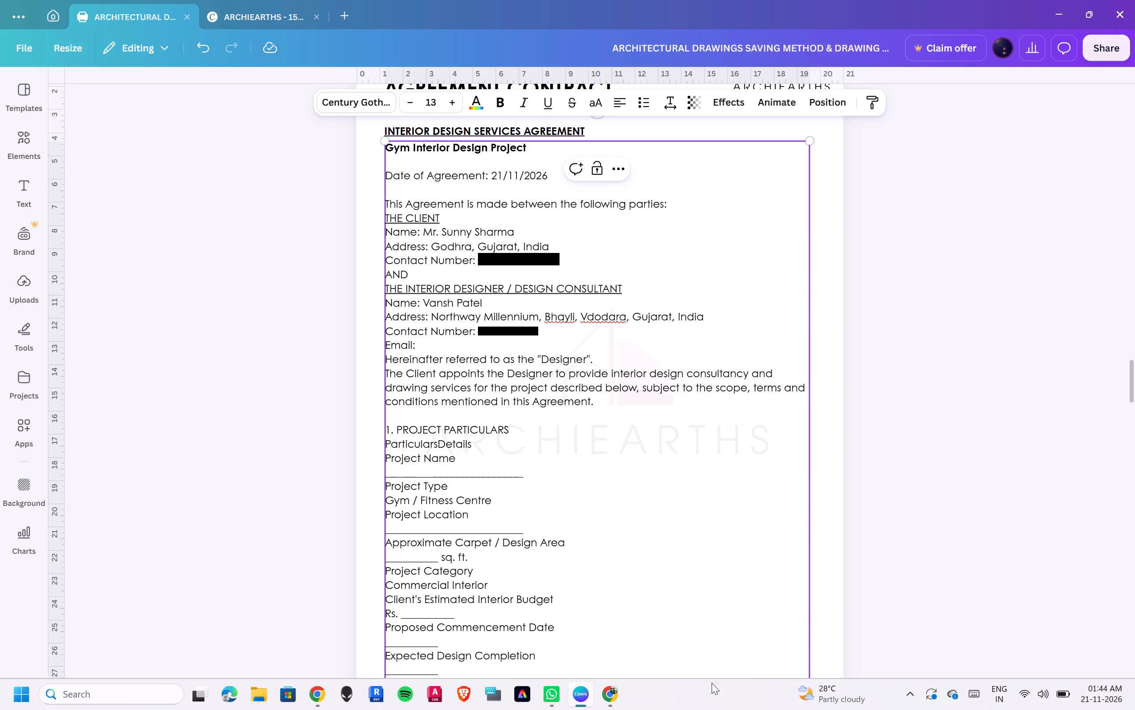
Switch to the Chrome window holding the architecture contract sample search.
left_click(608, 694)
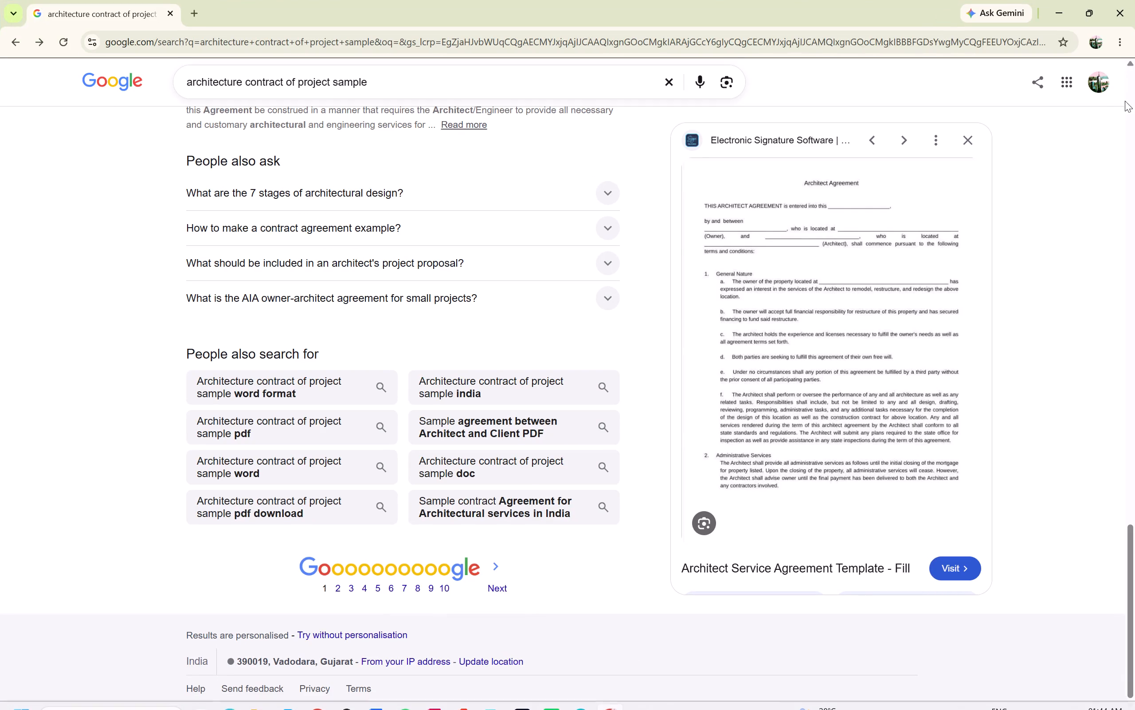
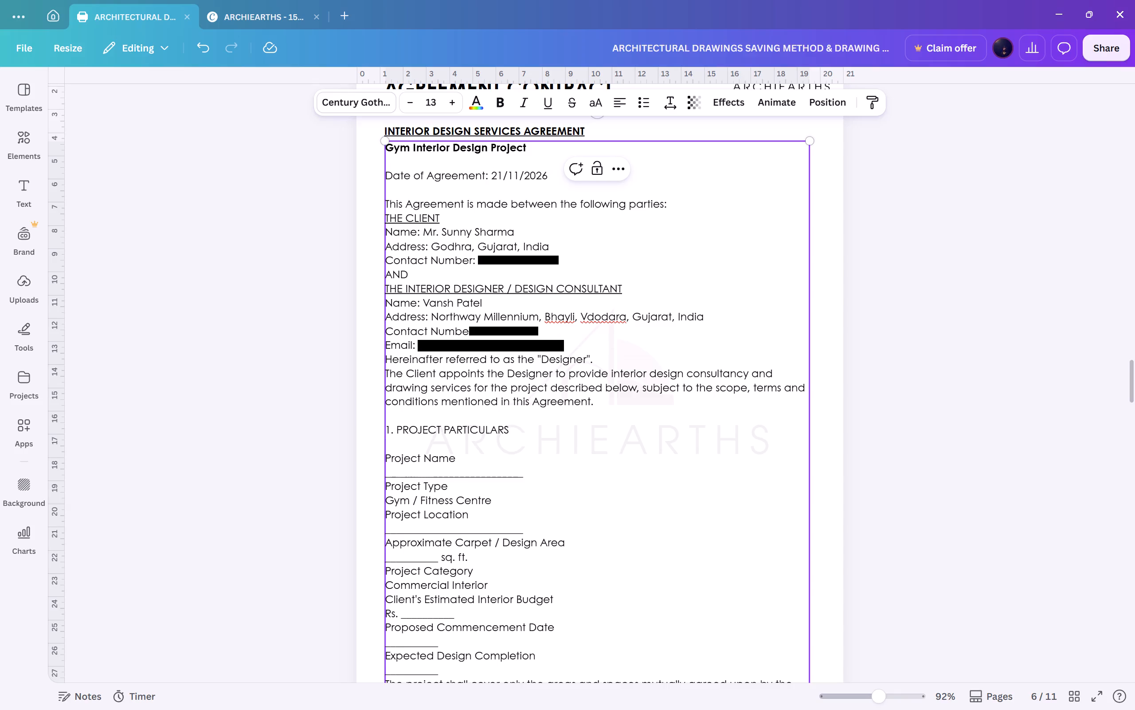
Remove the empty line between the Project Particulars heading and Project Name, and make Project Name a bulleted item.
left_click(387, 455)
key("BackSpace")
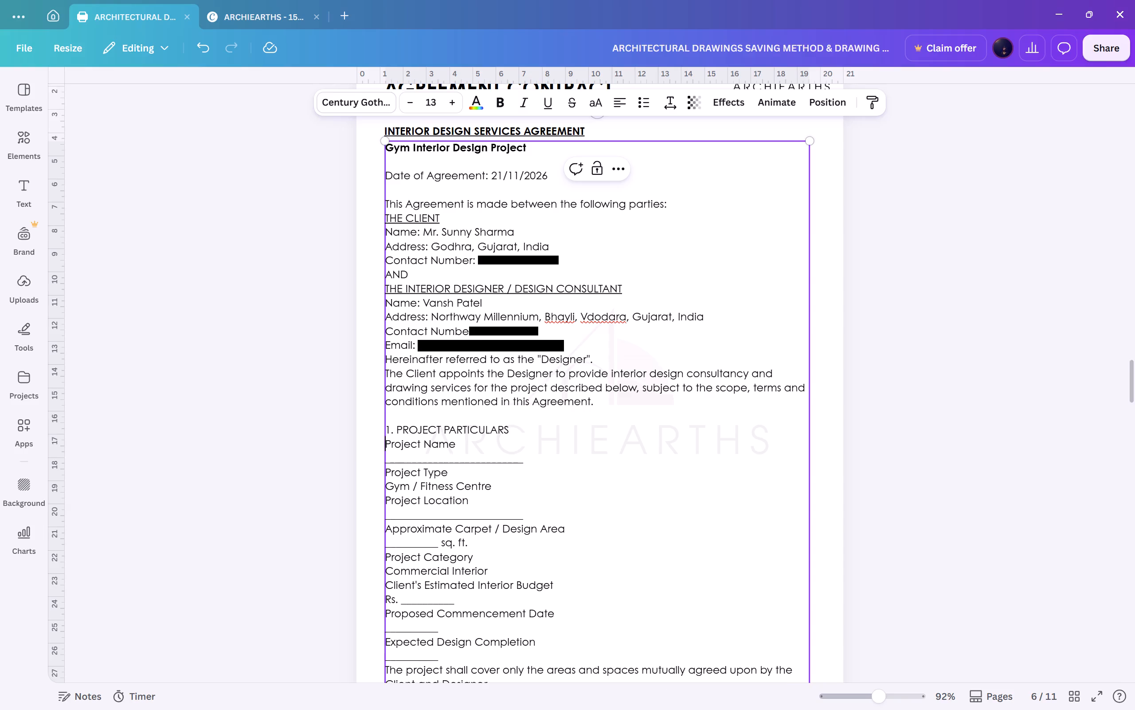
left_click(645, 108)
Delete the blank underline beneath the Project Name bullet in the Project Particulars section.
left_click_drag(524, 463, 522, 463)
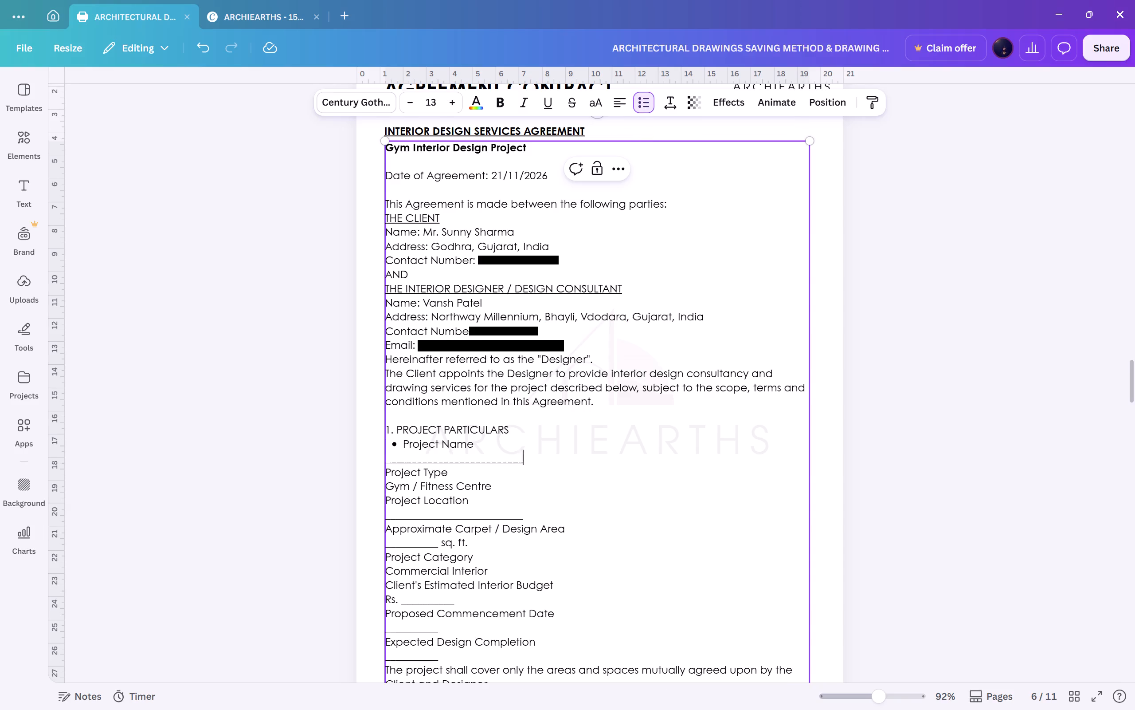
left_click_drag(522, 463, 384, 462)
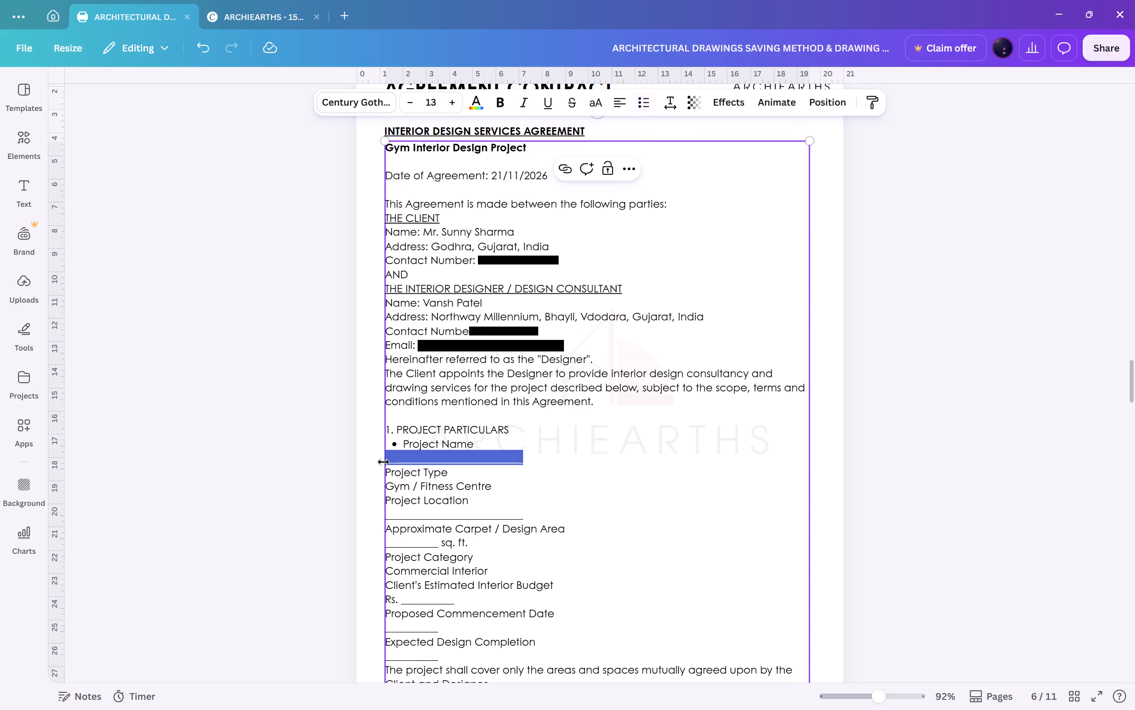
key("BackSpace")
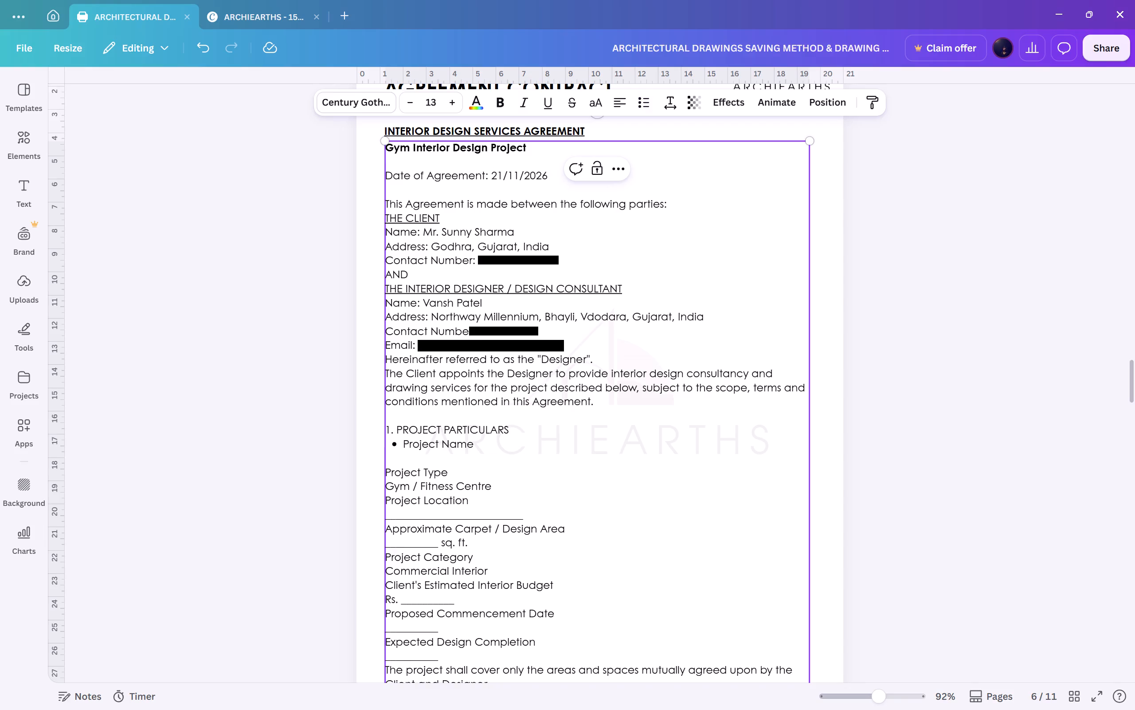
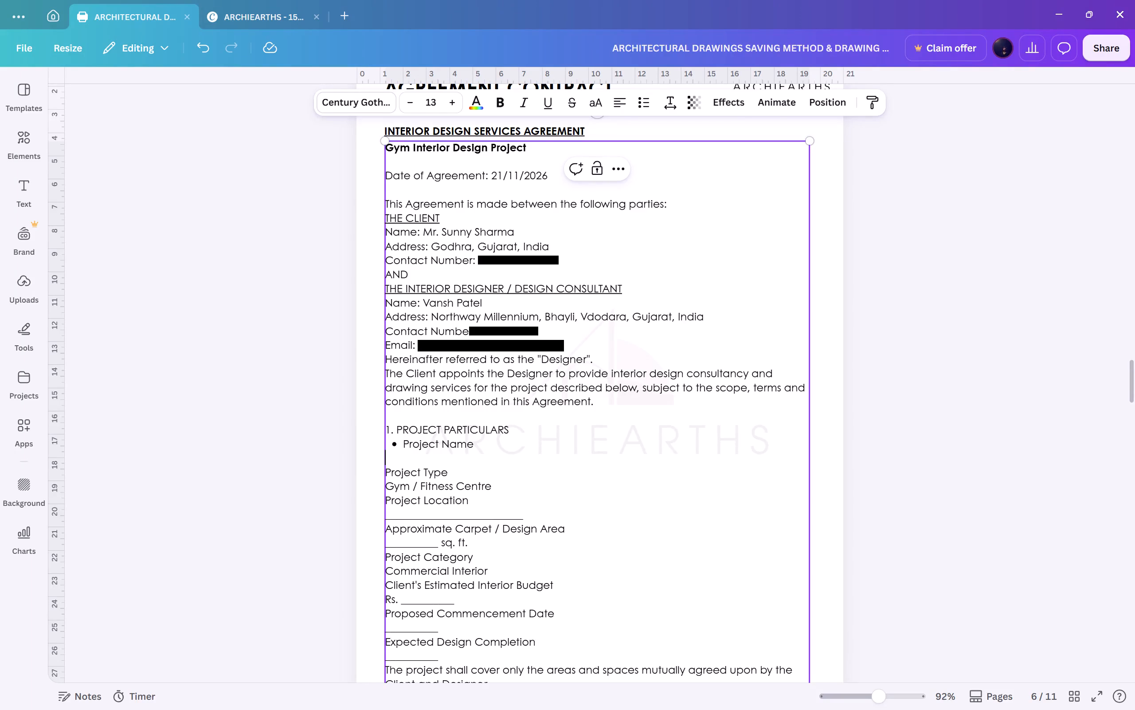
Remove the leftover empty line between the Project Name bullet and Project Type.
key("space")
key("space")
key("space")
key("BackSpace")
key("BackSpace")
key("BackSpace")
key("BackSpace")
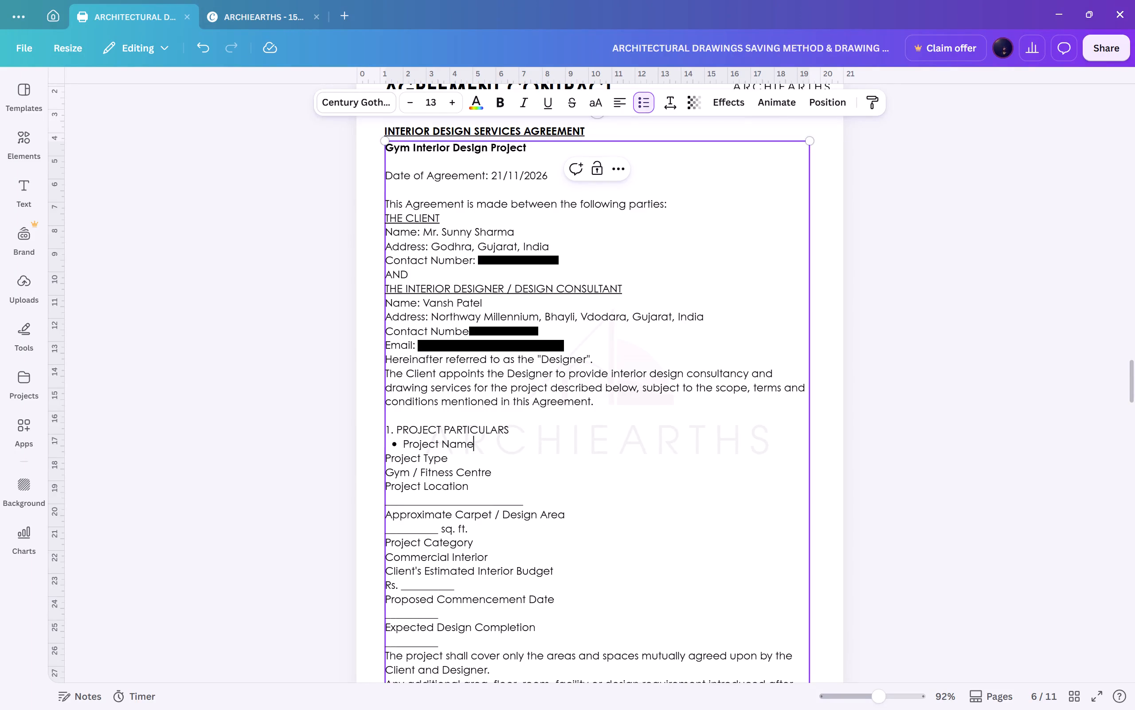
Fill in the Project Name bullet with a colon and the name Athrtx Club.
key("space")
type(":")
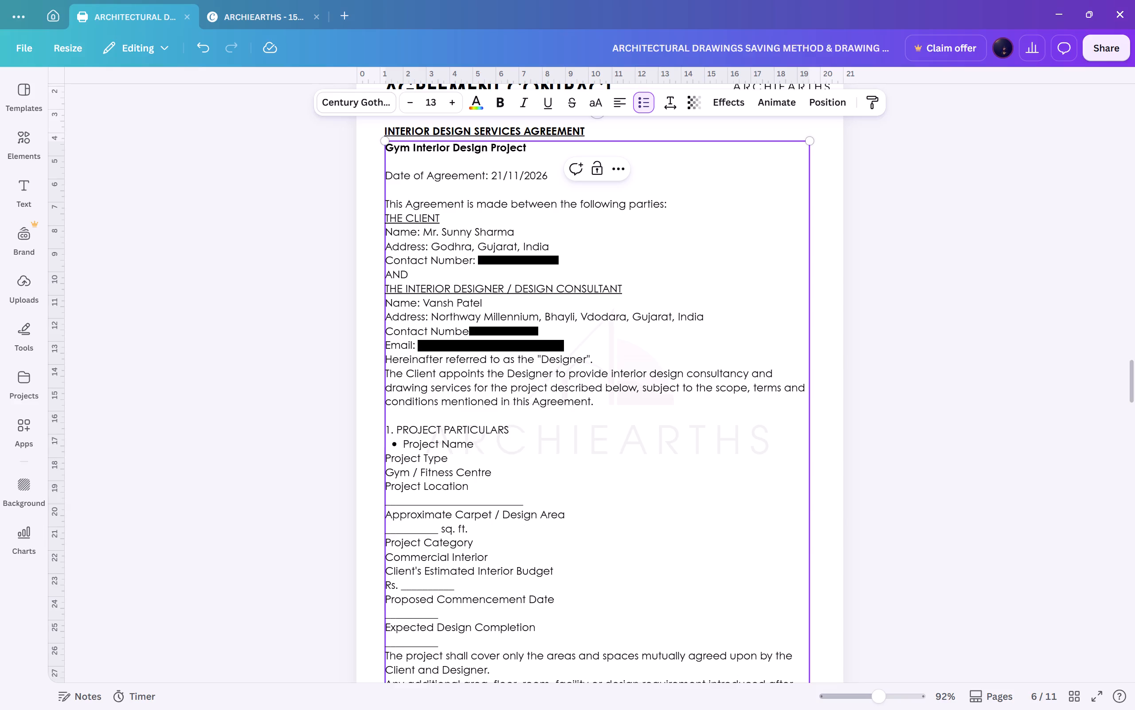
key("space")
type("th")
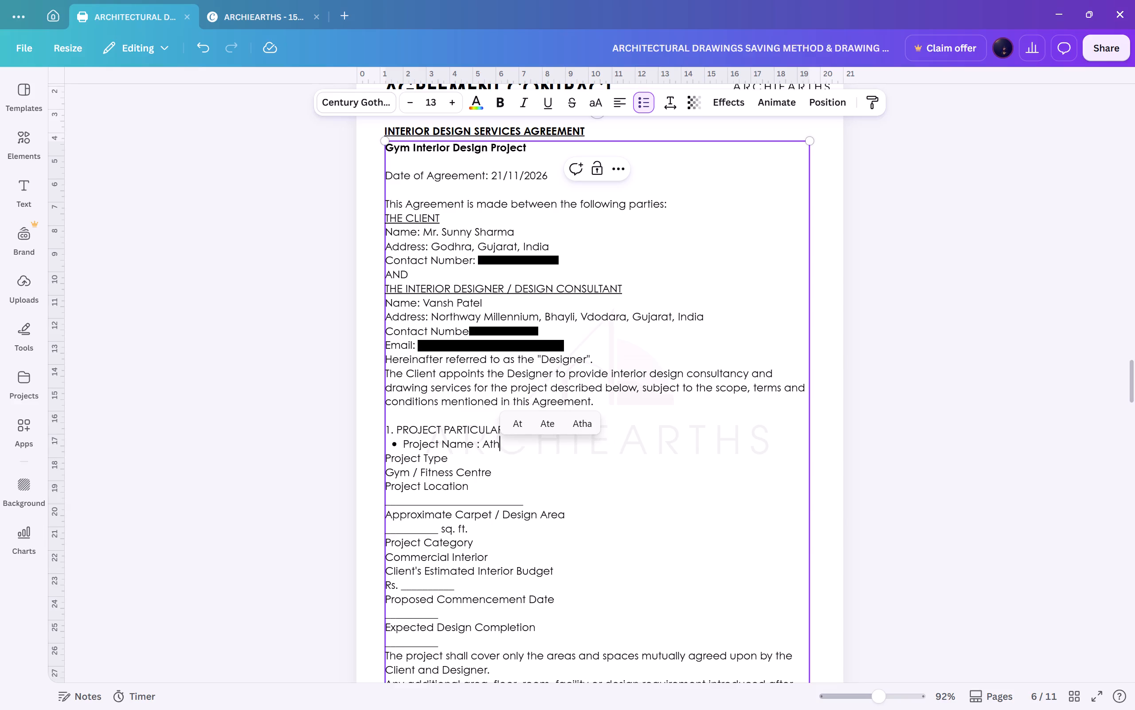
key("r")
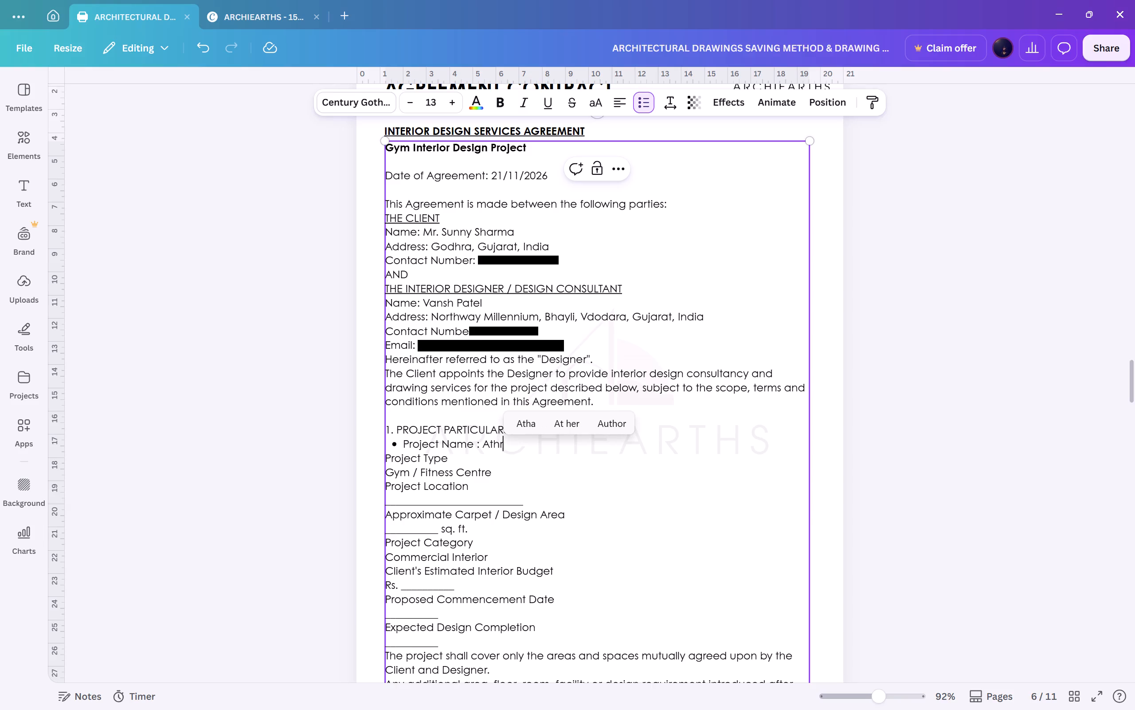
type("tx")
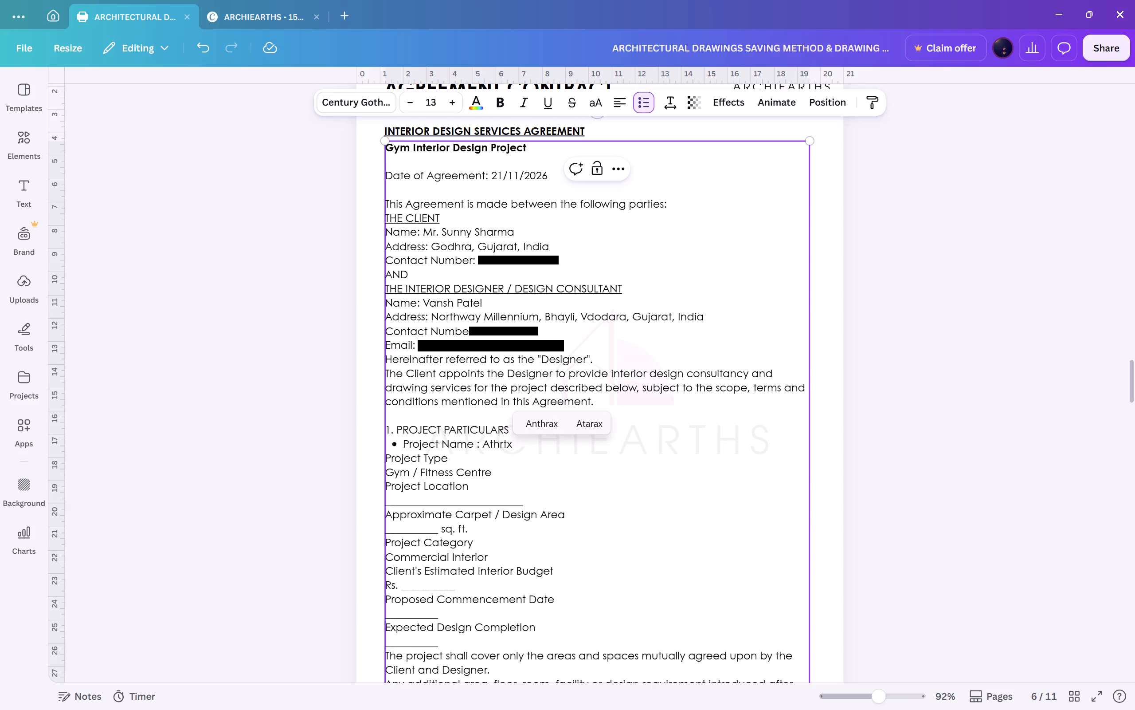
key("space")
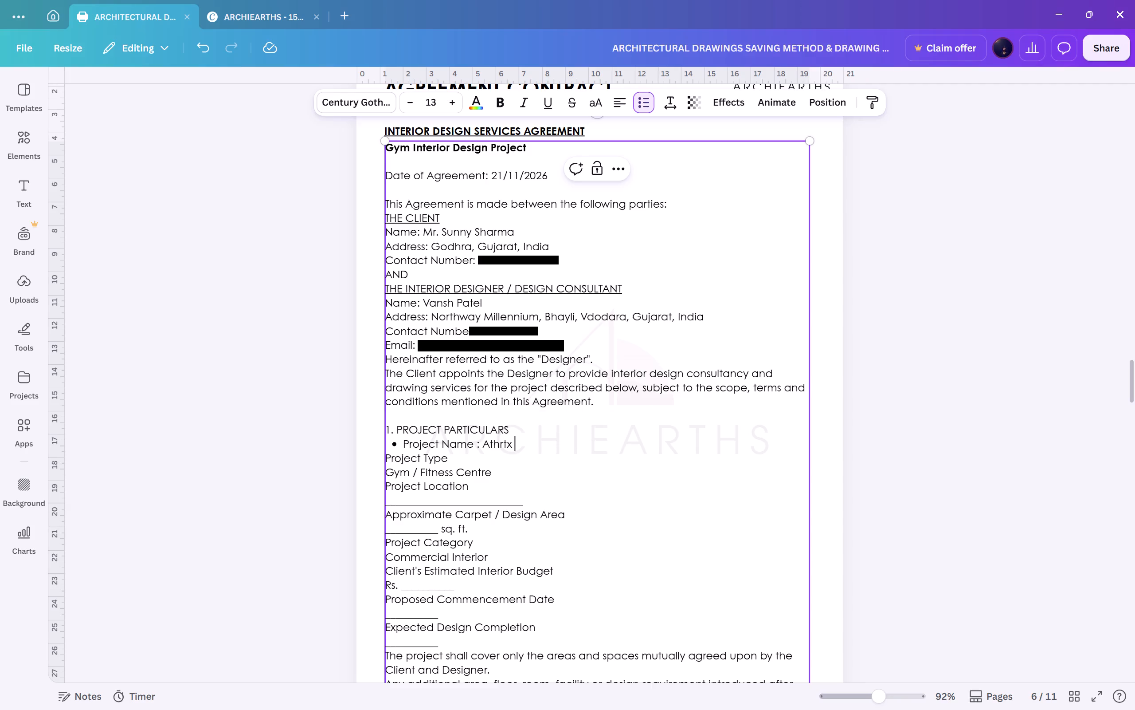
key("c")
type("lub")
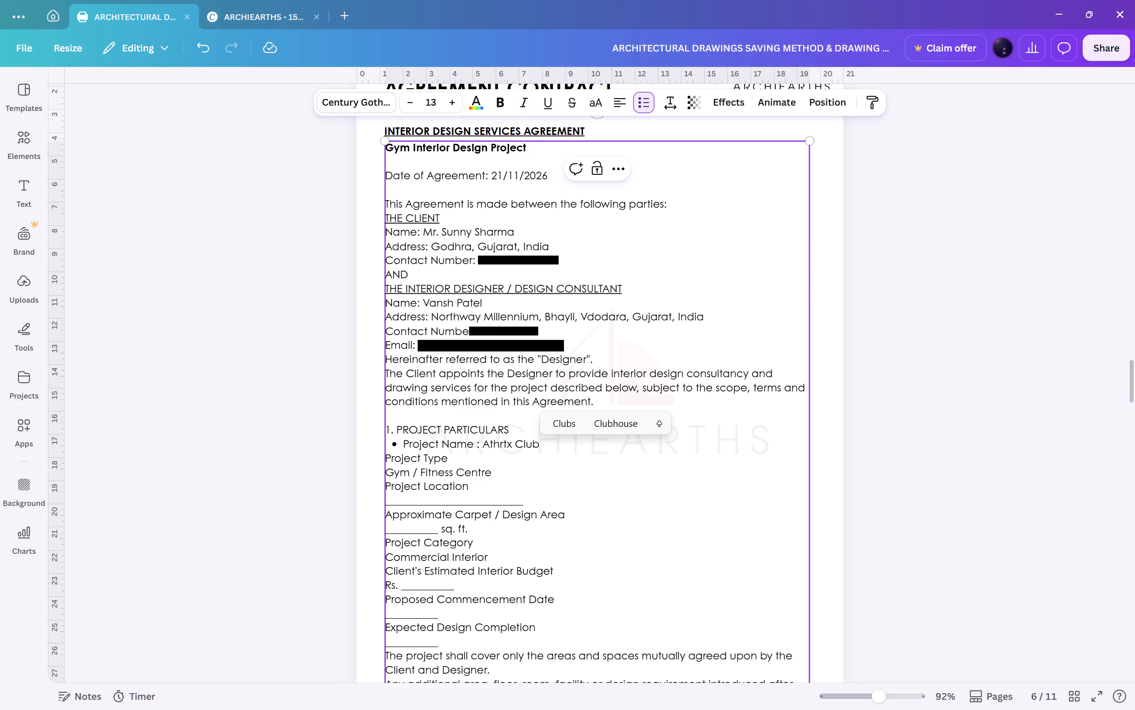
Make Project Type a bulleted item with a colon and bring Gym / Fitness Centre up onto the same line.
left_click(387, 460)
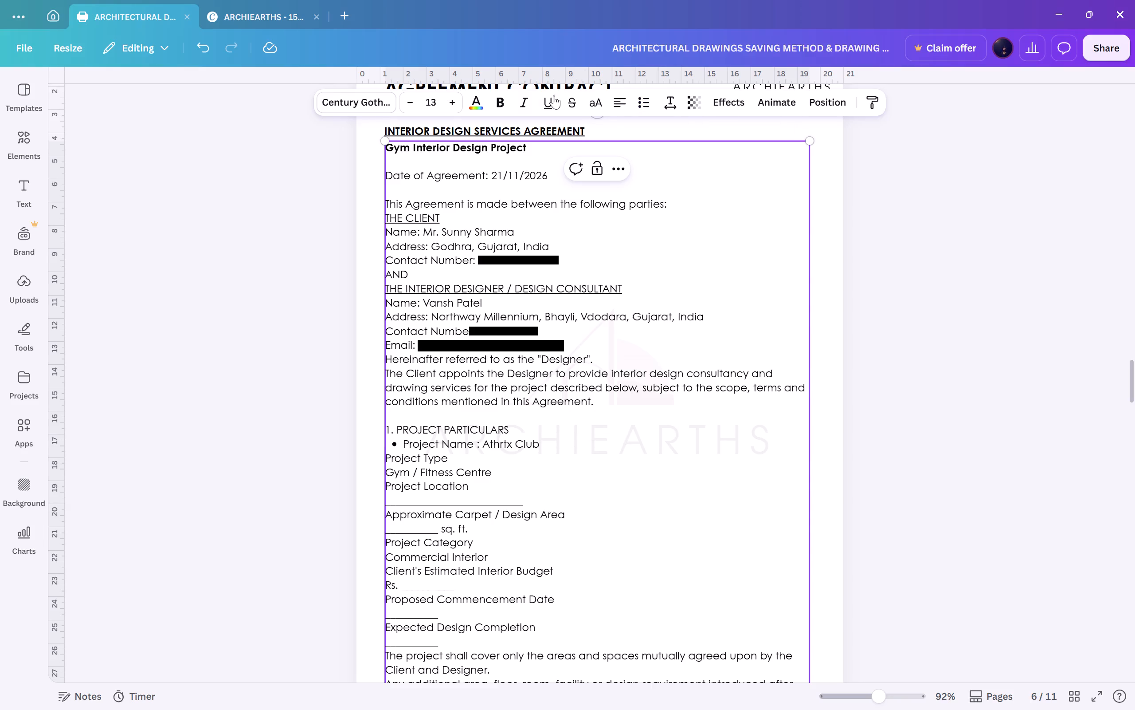
left_click(645, 107)
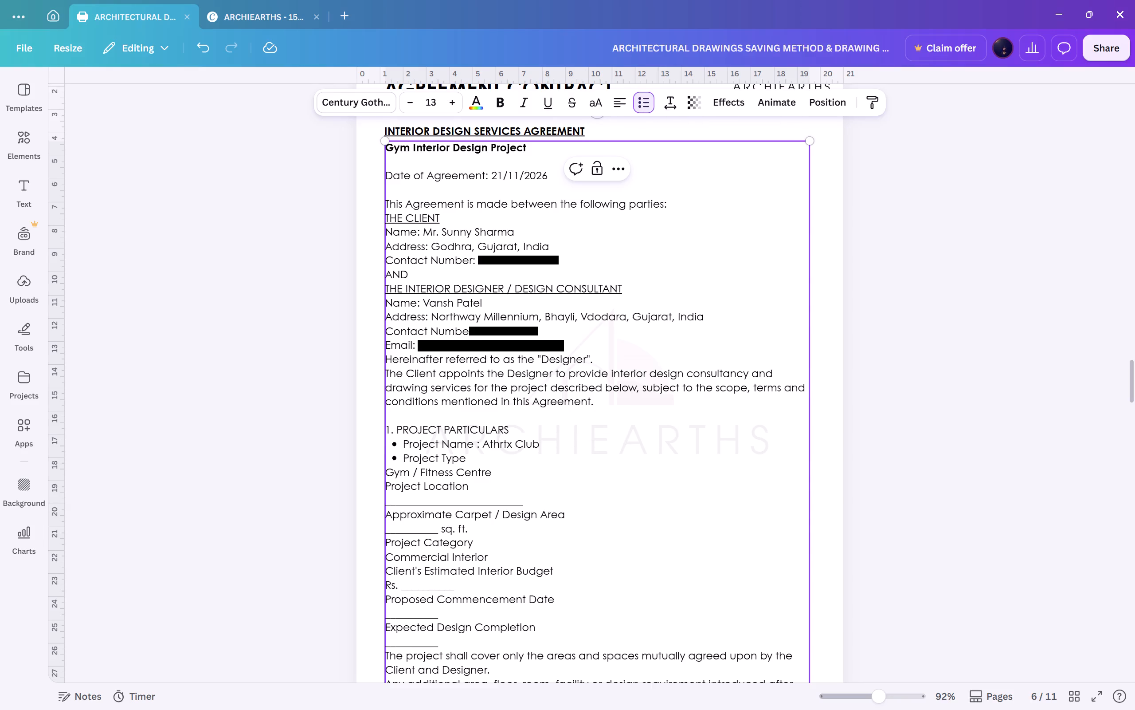
left_click(467, 456)
key("shift+colon")
key("BackSpace")
key("space")
type(":")
key("space")
left_click(388, 470)
key("BackSpace")
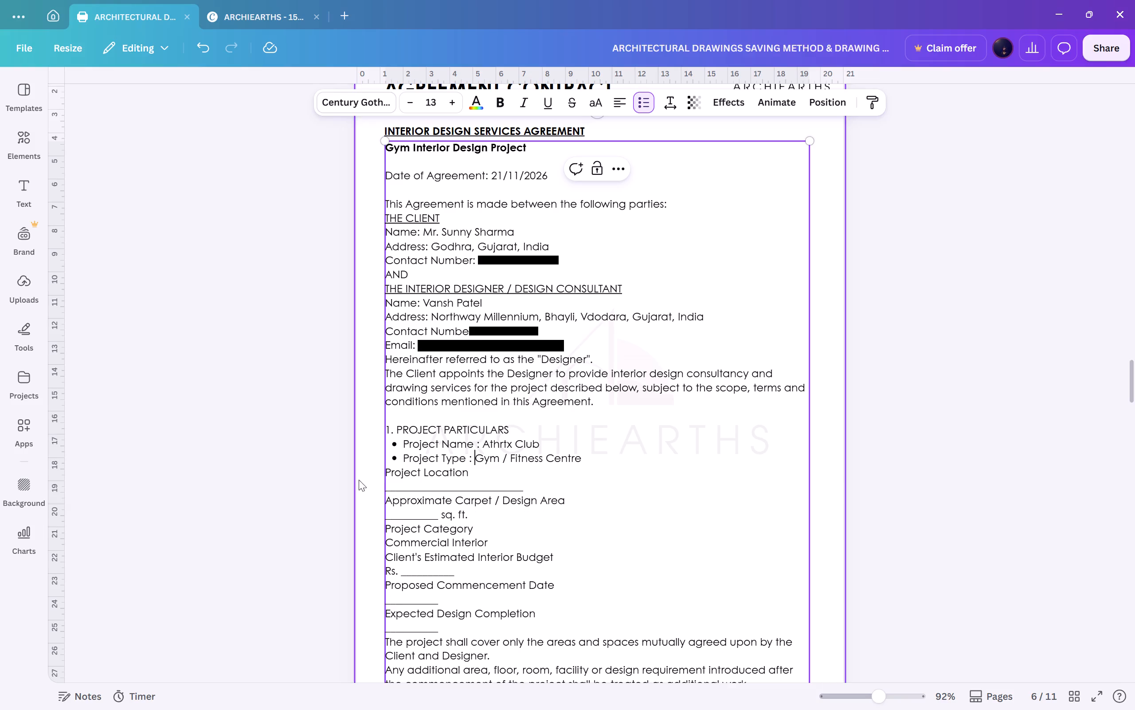
Make Project Location a bulleted item and add a colon after it.
left_click(385, 472)
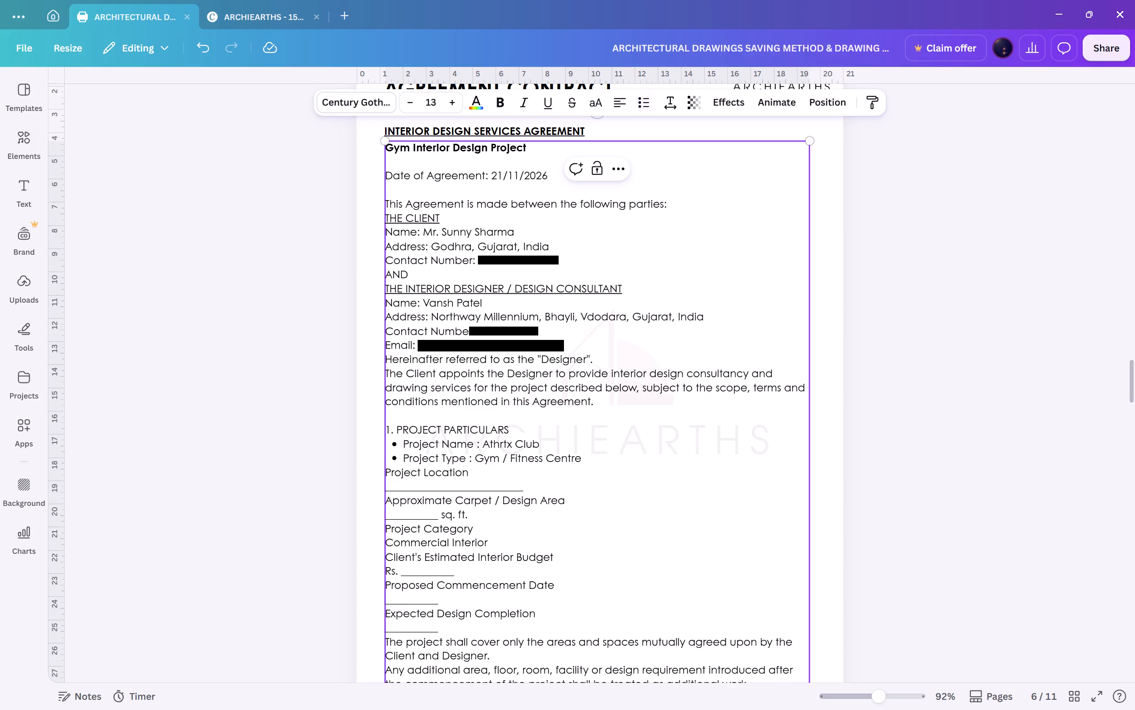
left_click(638, 108)
left_click(493, 473)
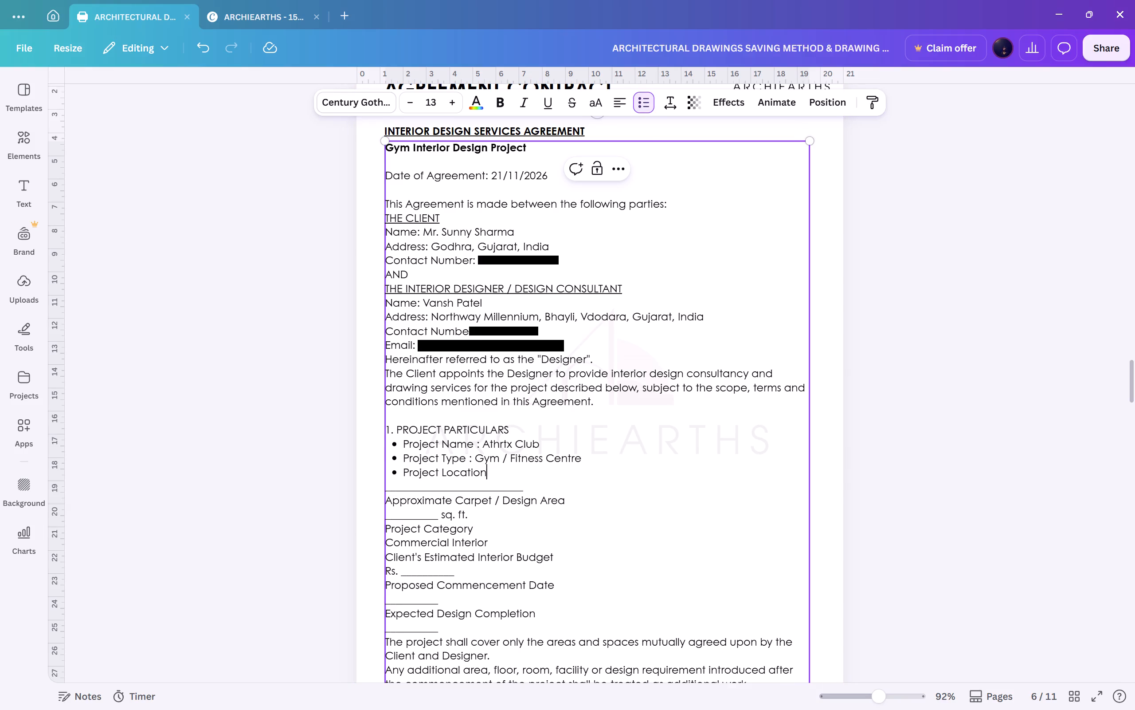
key("space")
type(":")
Delete the blank underline and its empty line beneath Project Location, leaving a space after the colon for the entry.
left_click_drag(533, 492, 530, 492)
left_click_drag(530, 492, 388, 489)
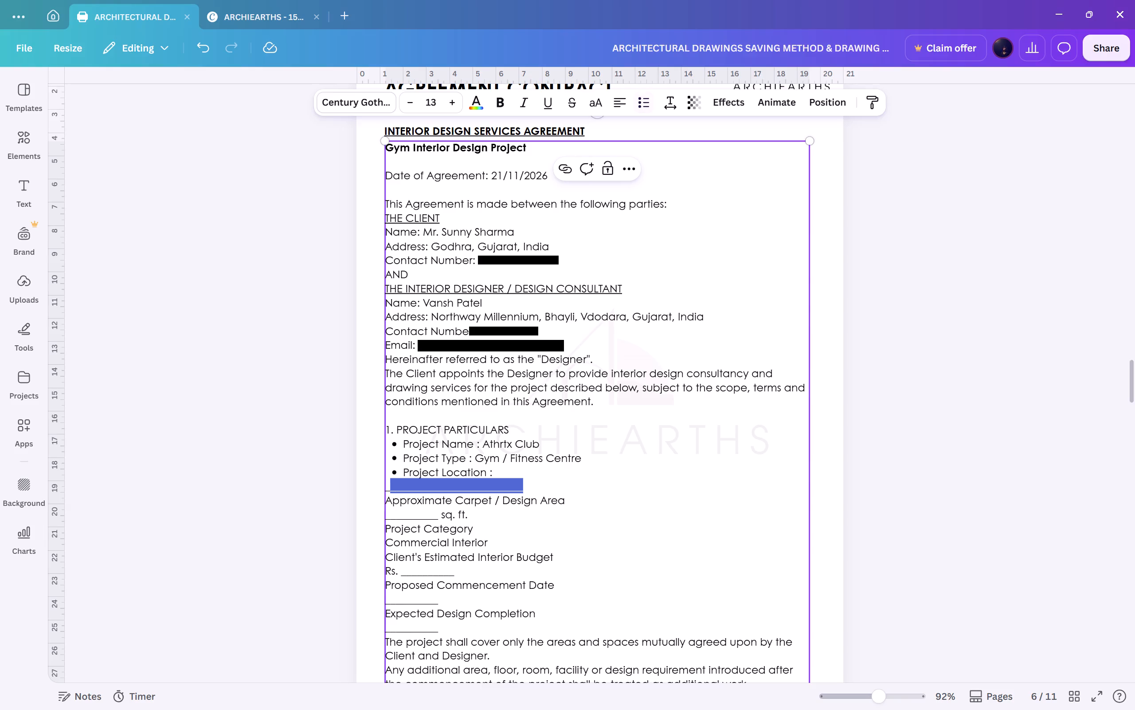
key("BackSpace")
key("BackSpace")
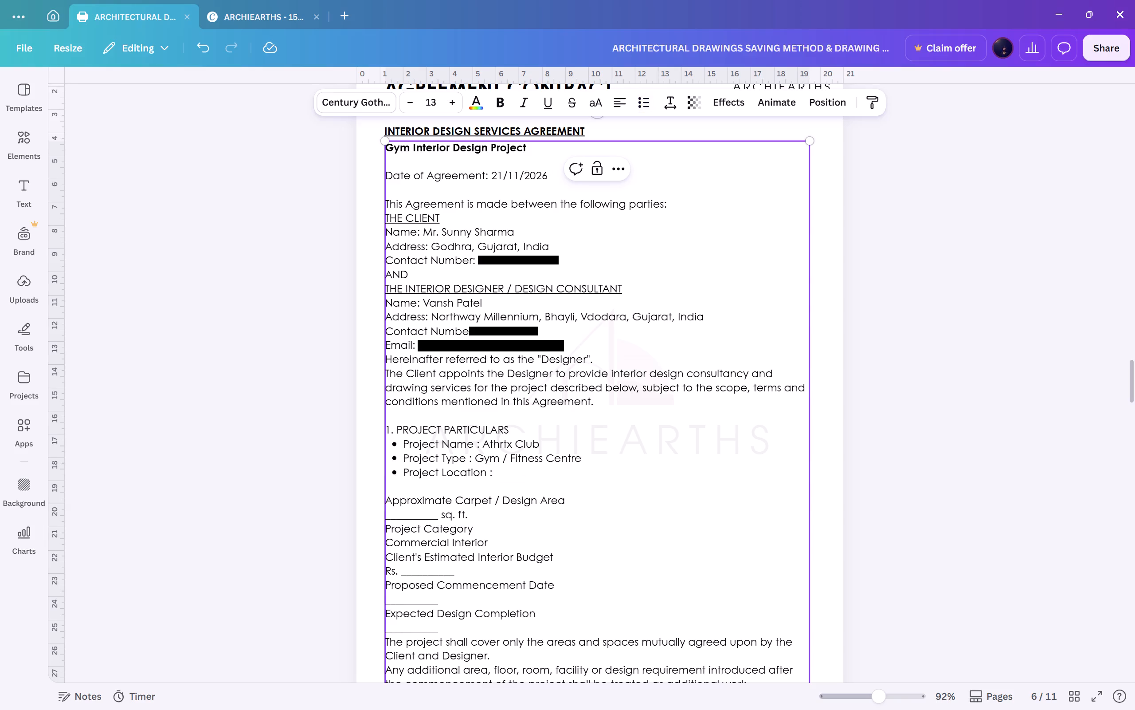
key("BackSpace")
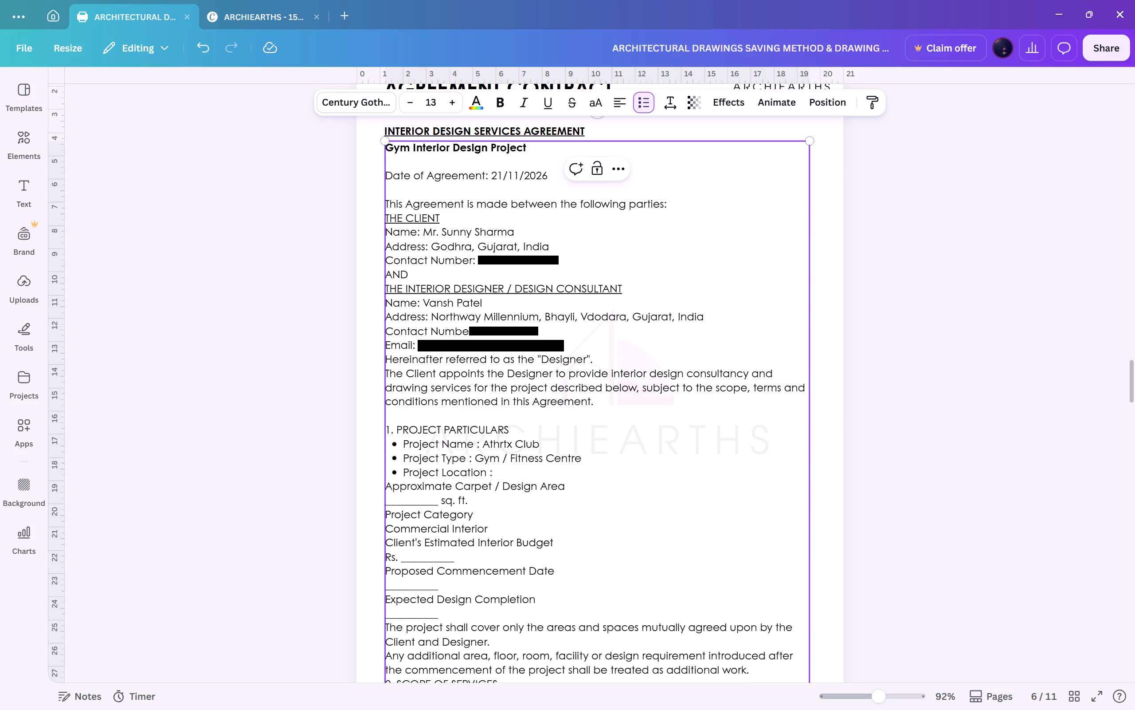
key("space")
Correct the spelling of the project name in the Project Name bullet to Athryx Club.
left_click(506, 446)
key("BackSpace")
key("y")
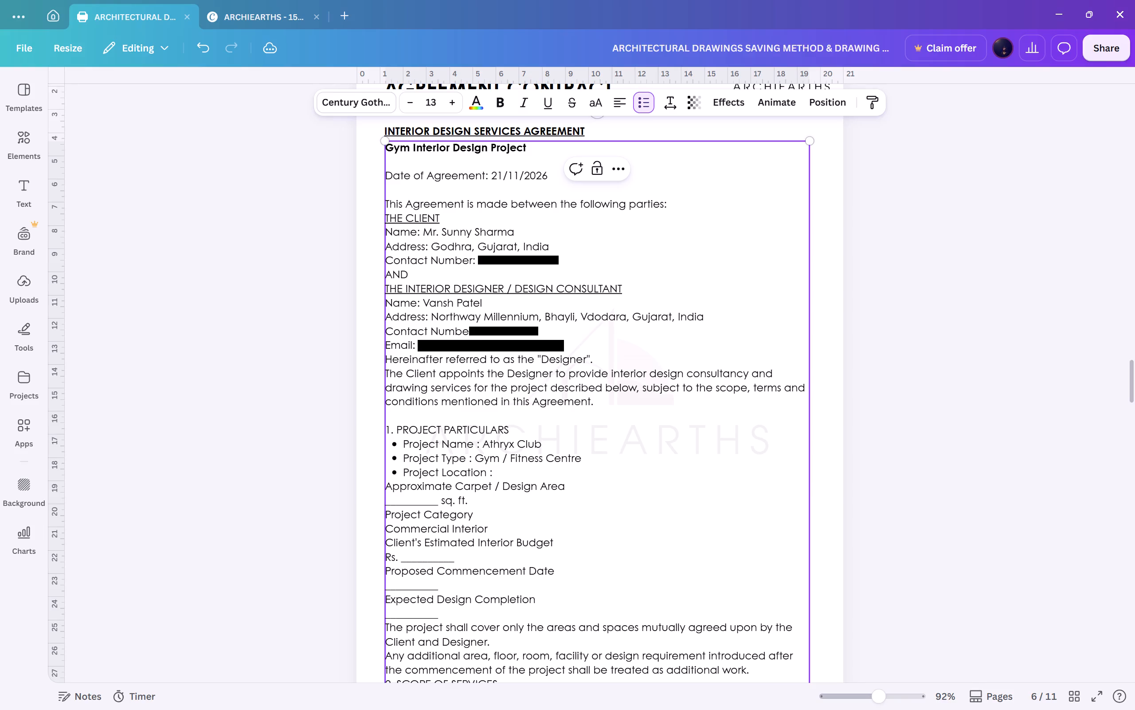